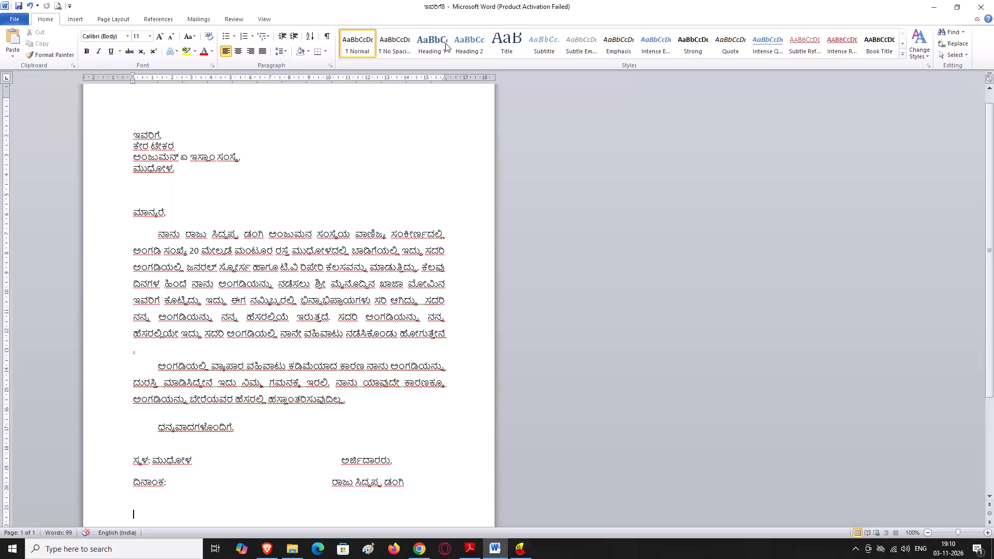
# Close the Kannada letter document along with its Word window.
pyautogui.click(978, 7)
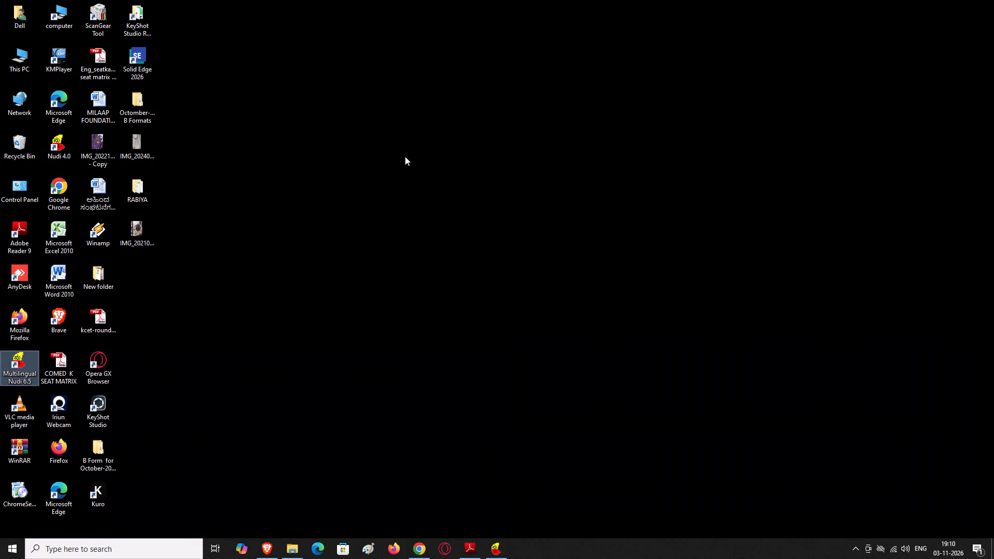
# Switch to the open Nudi editor window with the blank Kannada document.
pyautogui.click(497, 550)
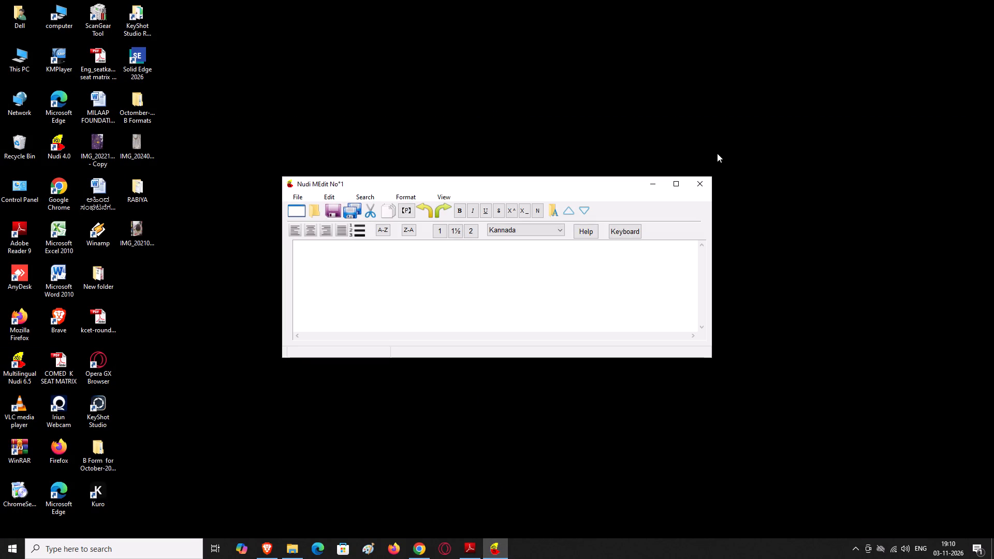
# Close the blank Nudi editor window and refresh the desktop.
pyautogui.click(703, 182)
pyautogui.rightClick(324, 208)
pyautogui.click(346, 240)
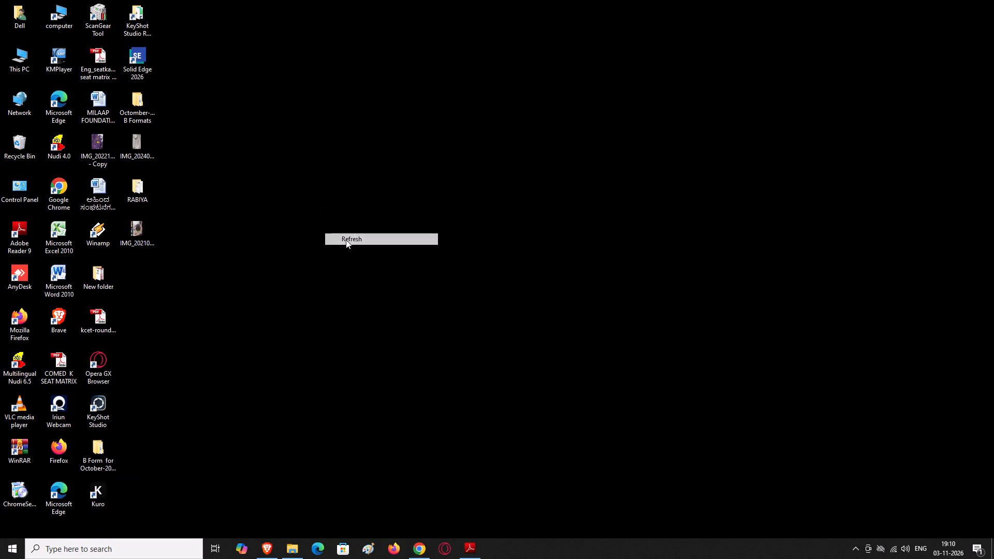
# Switch to Google Chrome and open the address bar of the new tab for a web search or address.
pyautogui.click(422, 548)
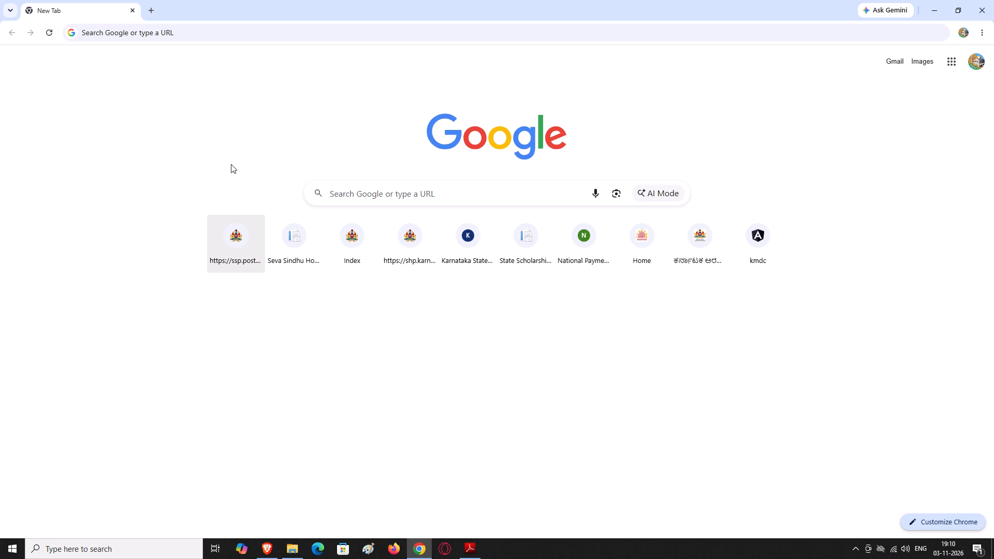
pyautogui.click(190, 35)
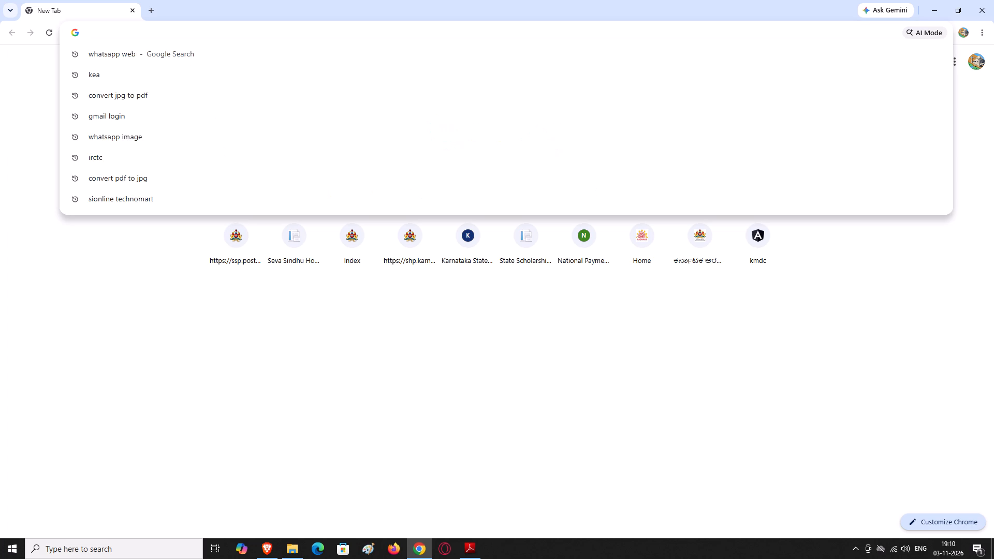
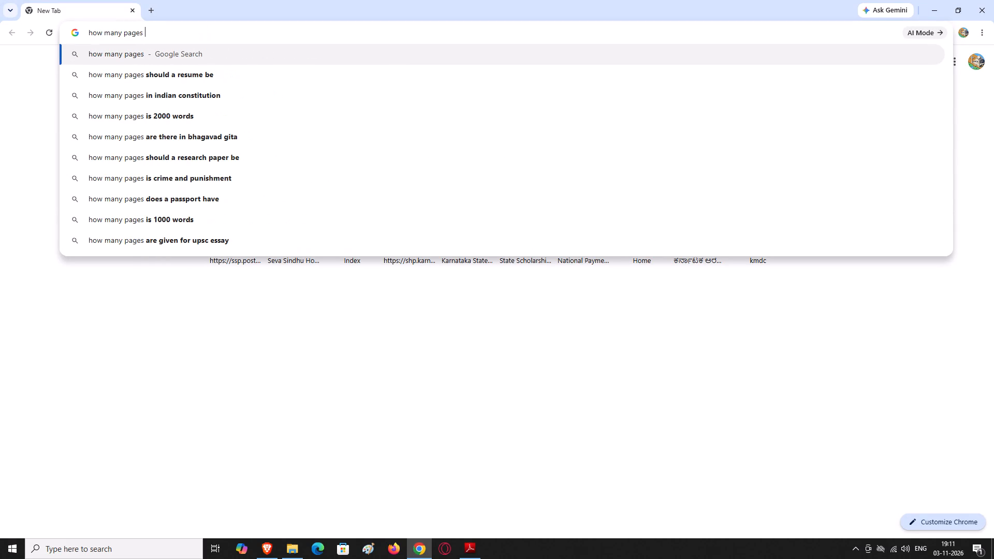
# Search Google for "how many pages can be translated from english to kannada".
pyautogui.write('can be translated in')
pyautogui.press('space')
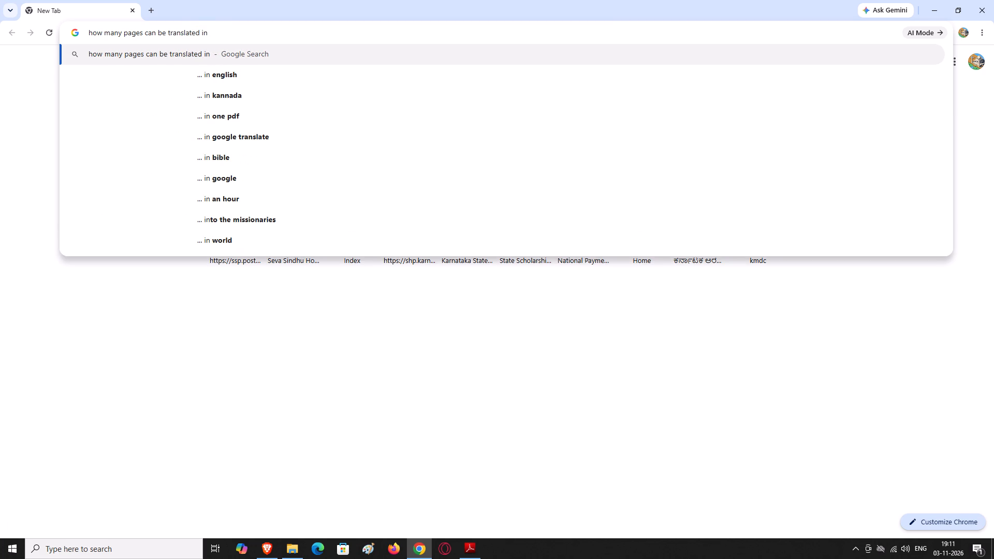
pyautogui.press('BackSpace')
pyautogui.press('BackSpace')
pyautogui.press('BackSpace')
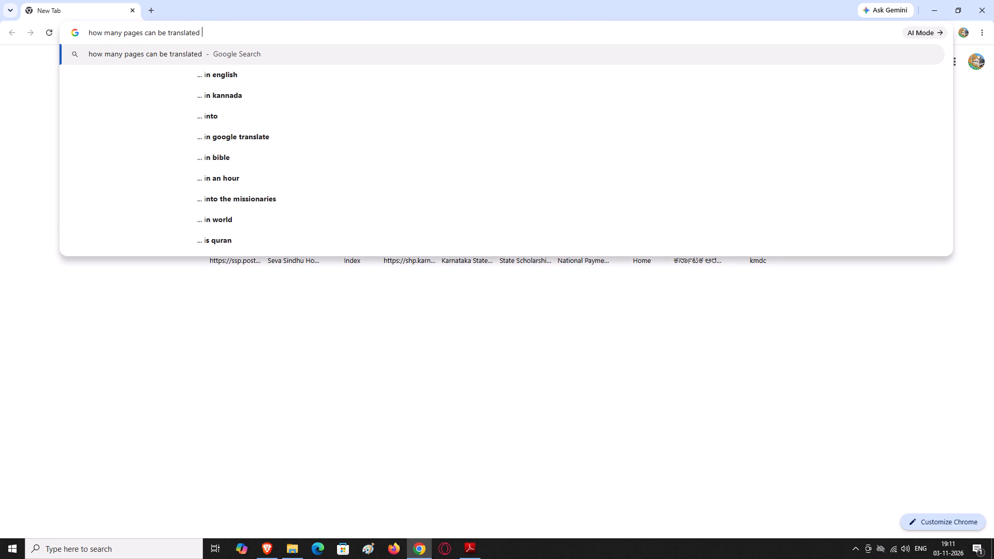
pyautogui.write('for')
pyautogui.press('BackSpace')
pyautogui.press('BackSpace')
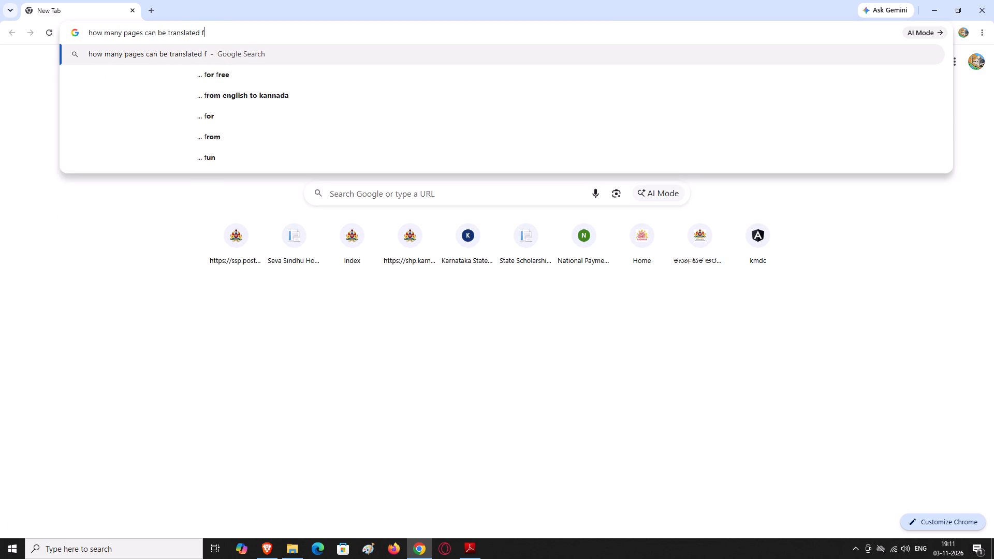
pyautogui.write('rom english to kannada')
pyautogui.press('Return')
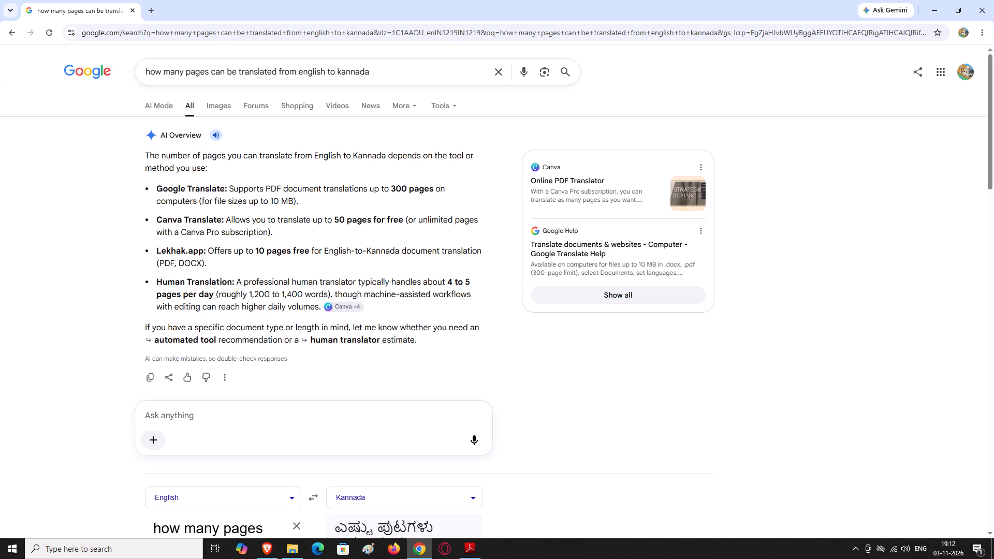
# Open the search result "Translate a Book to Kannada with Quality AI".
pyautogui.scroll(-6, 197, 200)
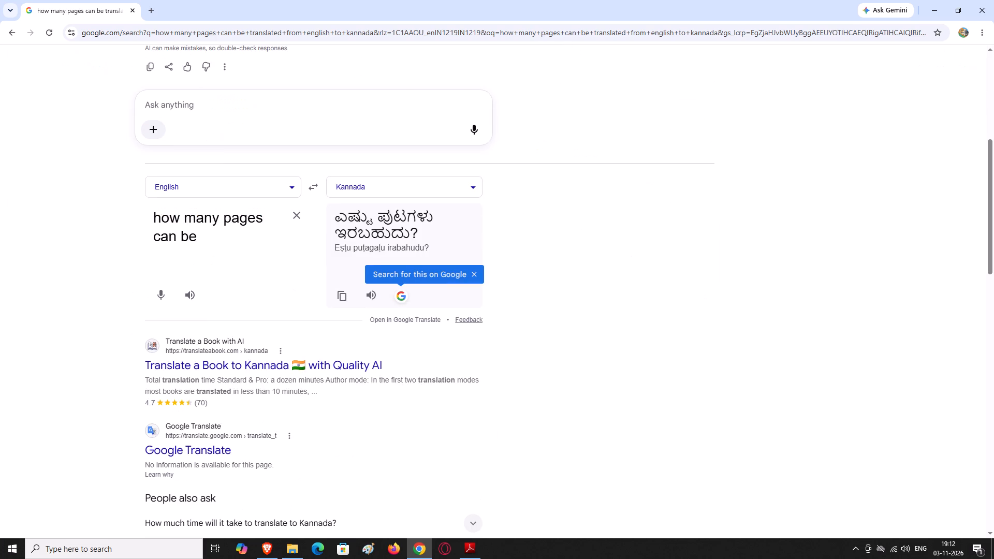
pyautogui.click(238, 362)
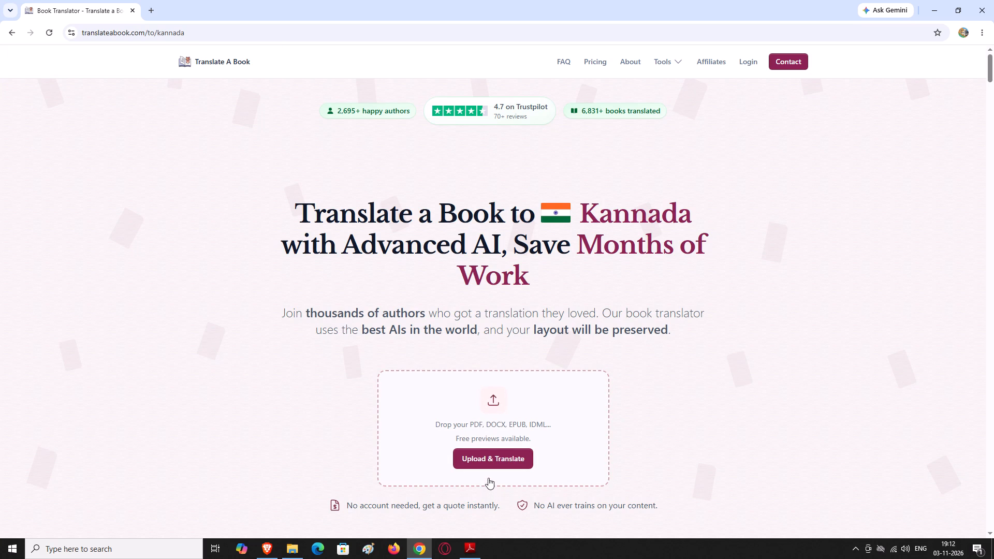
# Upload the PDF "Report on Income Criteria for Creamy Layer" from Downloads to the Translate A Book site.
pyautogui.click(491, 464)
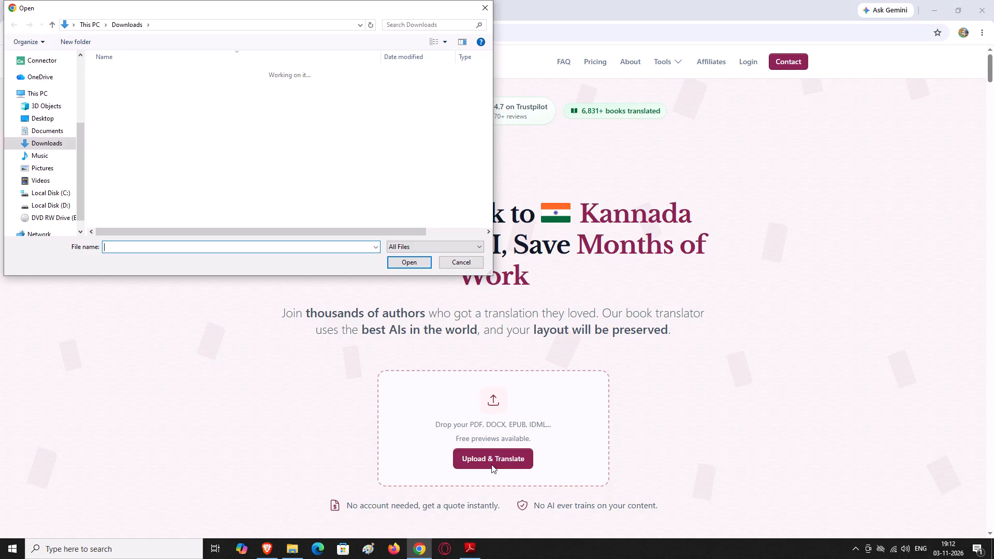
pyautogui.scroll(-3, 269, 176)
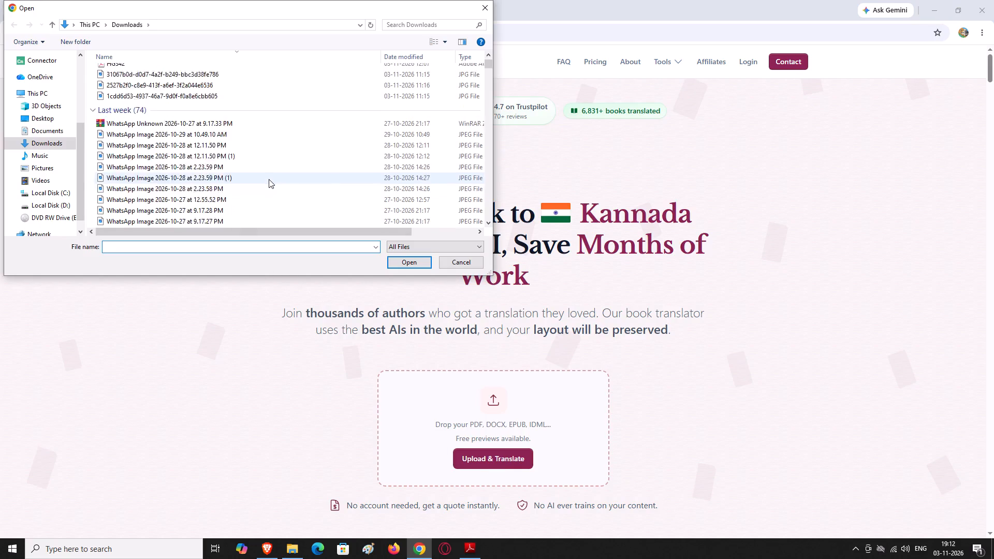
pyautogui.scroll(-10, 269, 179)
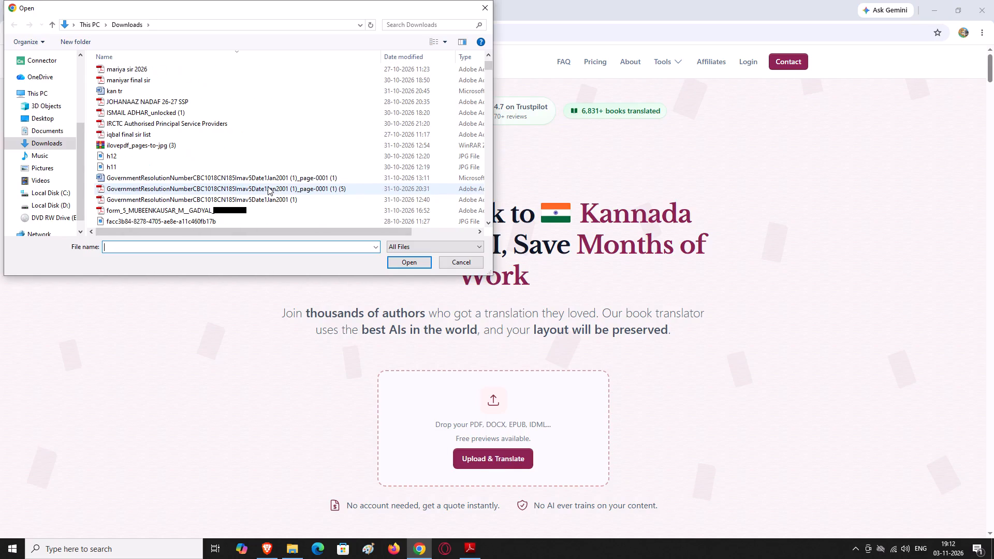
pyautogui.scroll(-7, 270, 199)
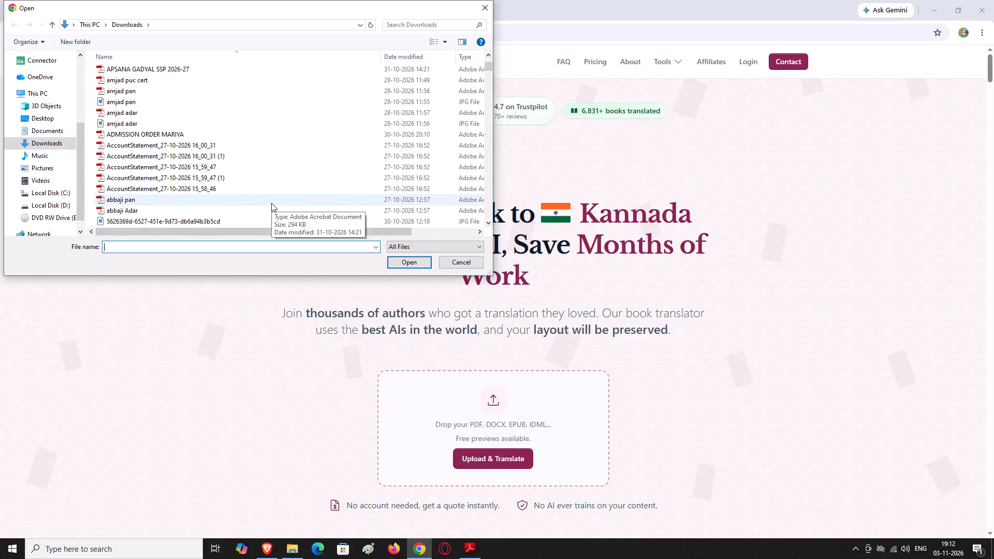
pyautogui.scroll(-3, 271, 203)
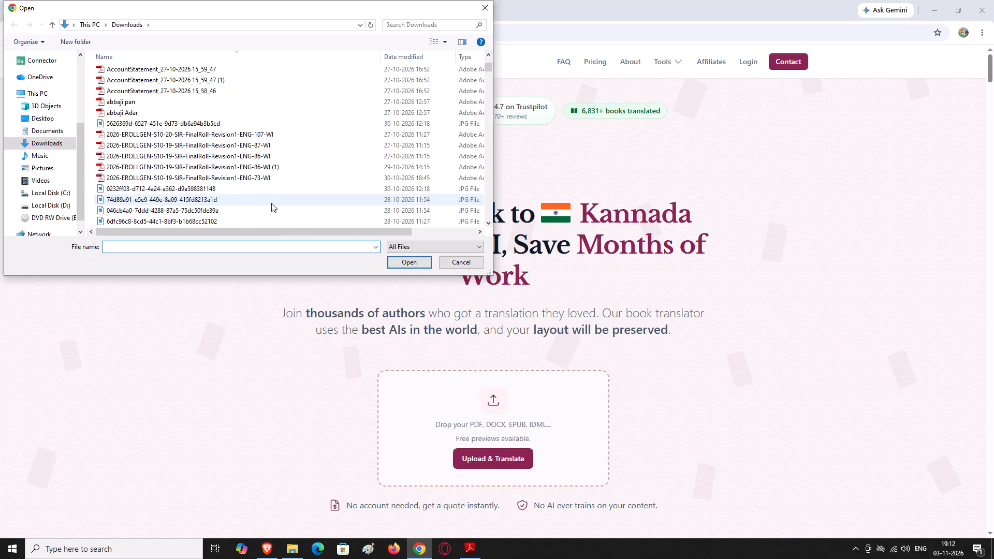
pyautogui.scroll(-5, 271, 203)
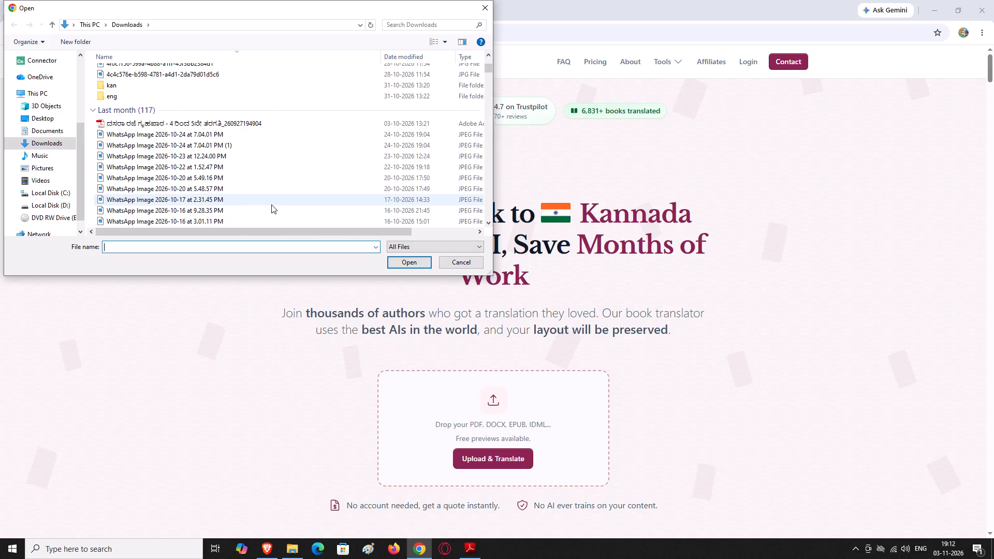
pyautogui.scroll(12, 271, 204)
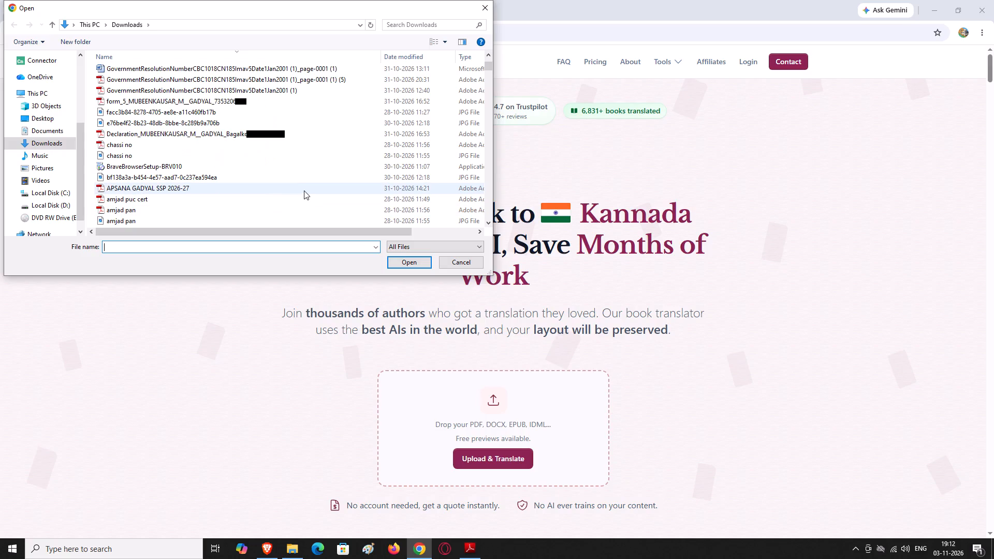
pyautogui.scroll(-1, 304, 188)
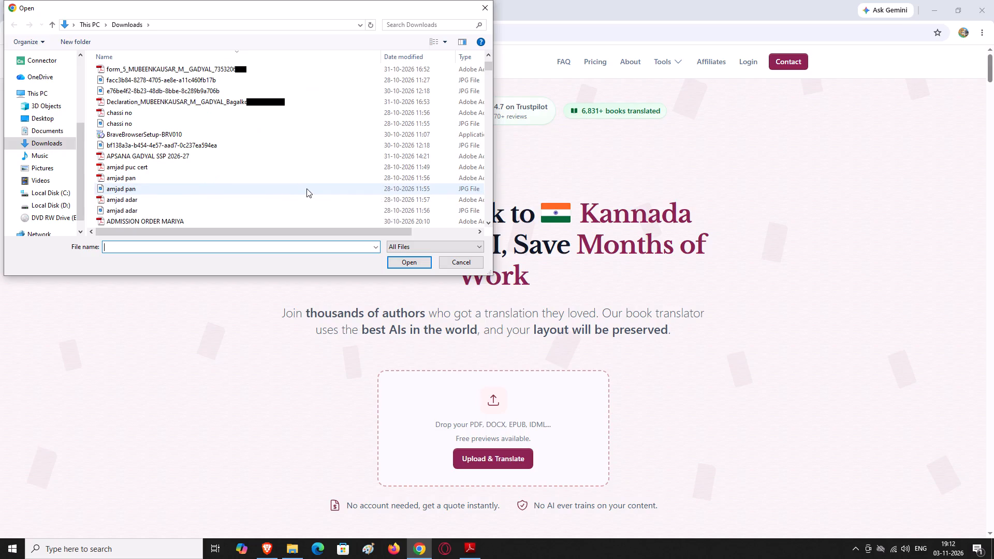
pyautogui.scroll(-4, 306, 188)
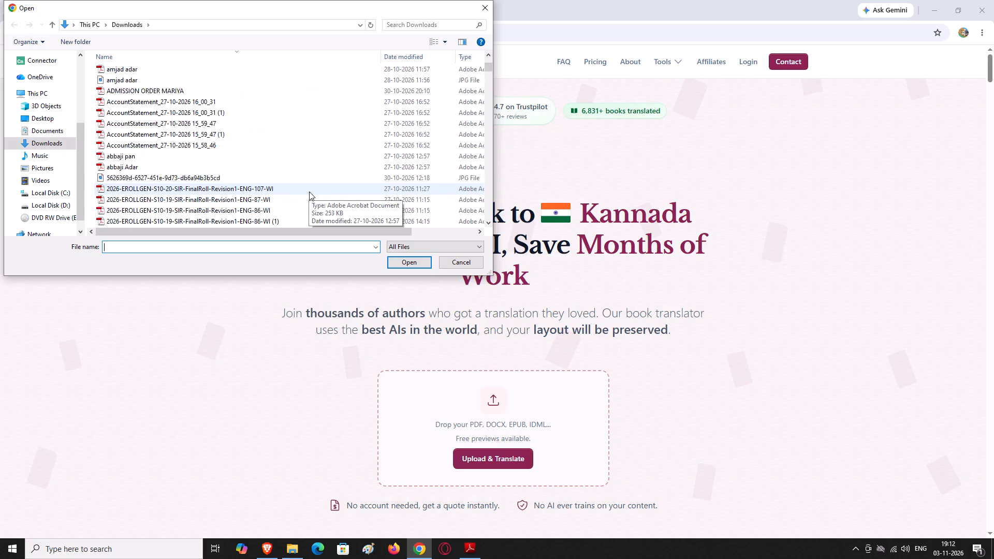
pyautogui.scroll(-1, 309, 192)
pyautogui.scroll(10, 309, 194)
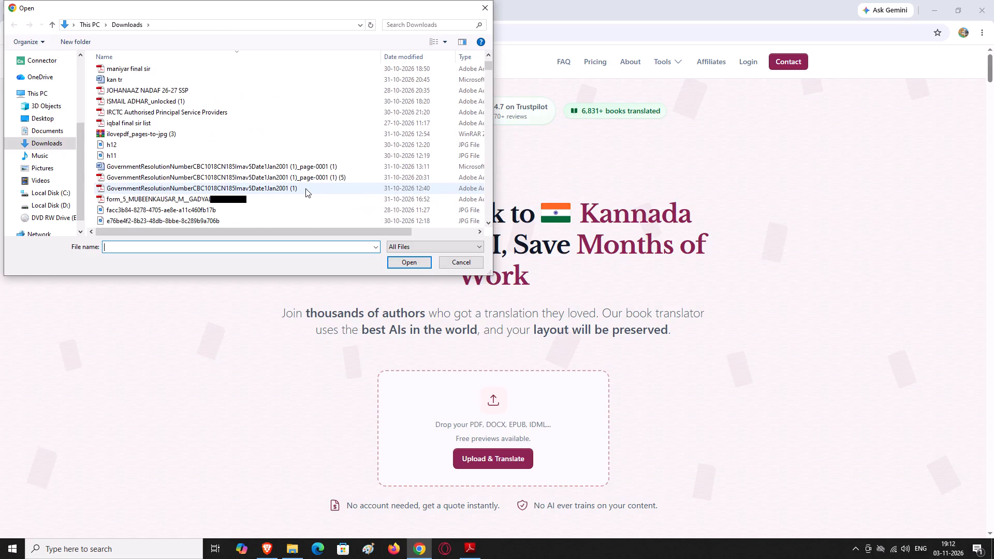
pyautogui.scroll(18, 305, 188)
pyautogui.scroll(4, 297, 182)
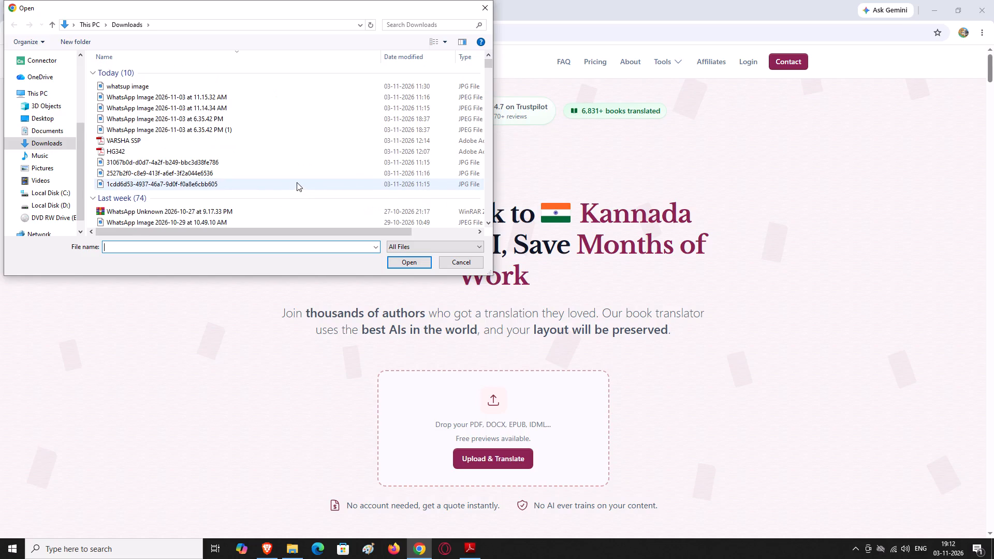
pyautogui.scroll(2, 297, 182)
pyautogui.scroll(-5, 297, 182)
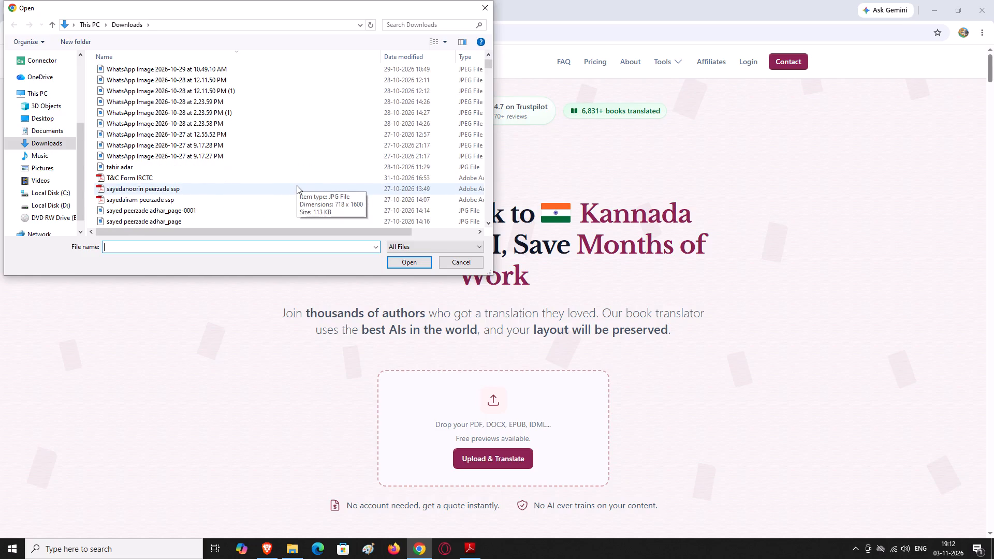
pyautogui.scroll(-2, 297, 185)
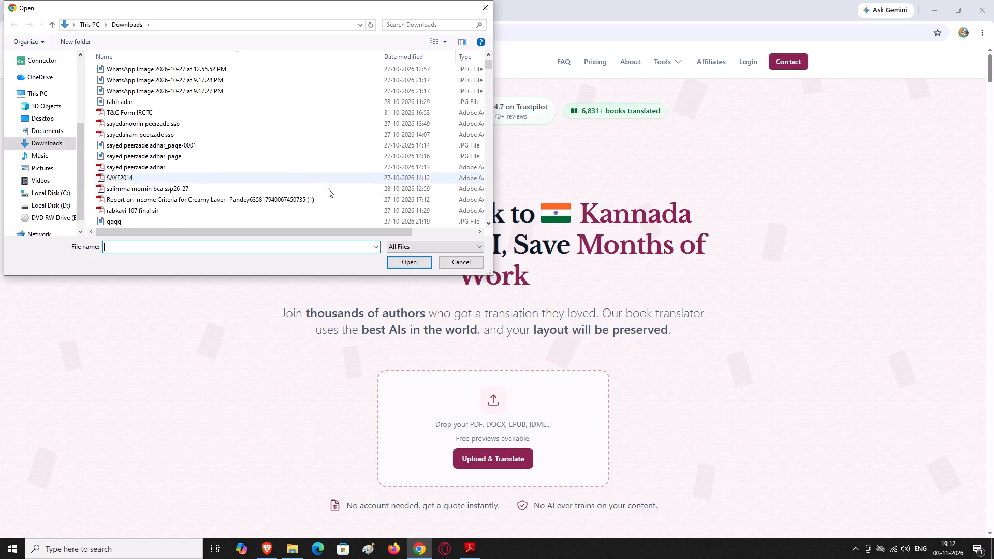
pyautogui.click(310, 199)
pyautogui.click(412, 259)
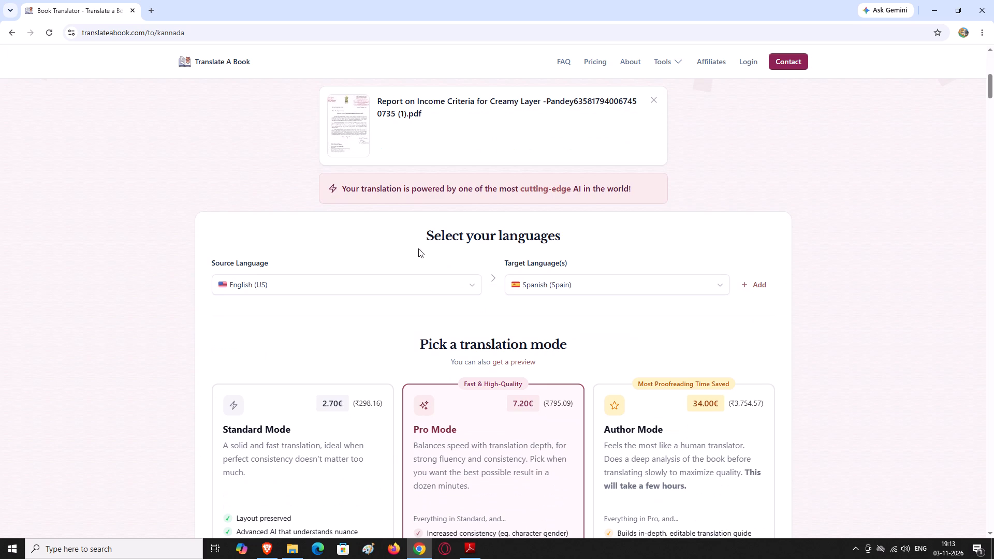
# Look through the target language choices, translation modes and optional settings offered for the uploaded report.
pyautogui.click(542, 288)
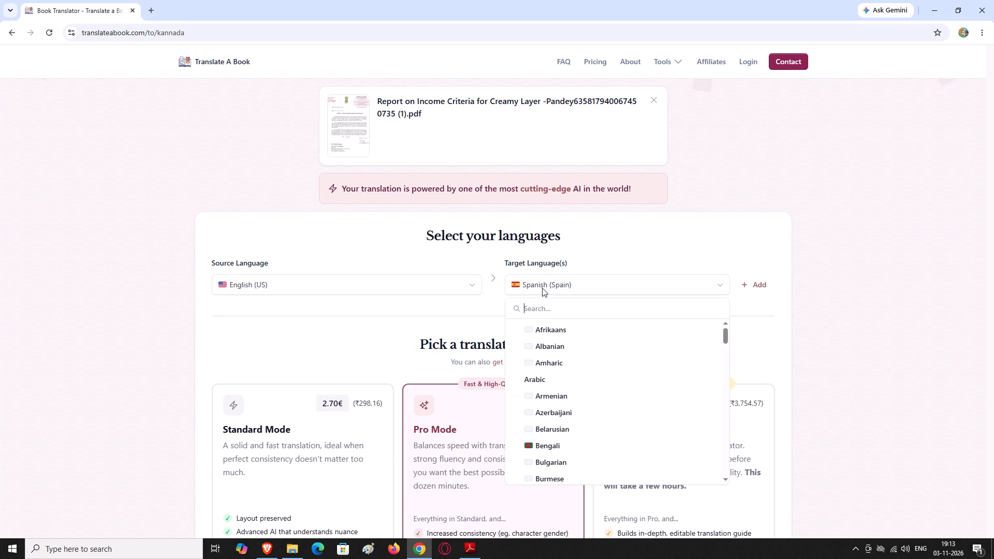
pyautogui.scroll(-8, 556, 383)
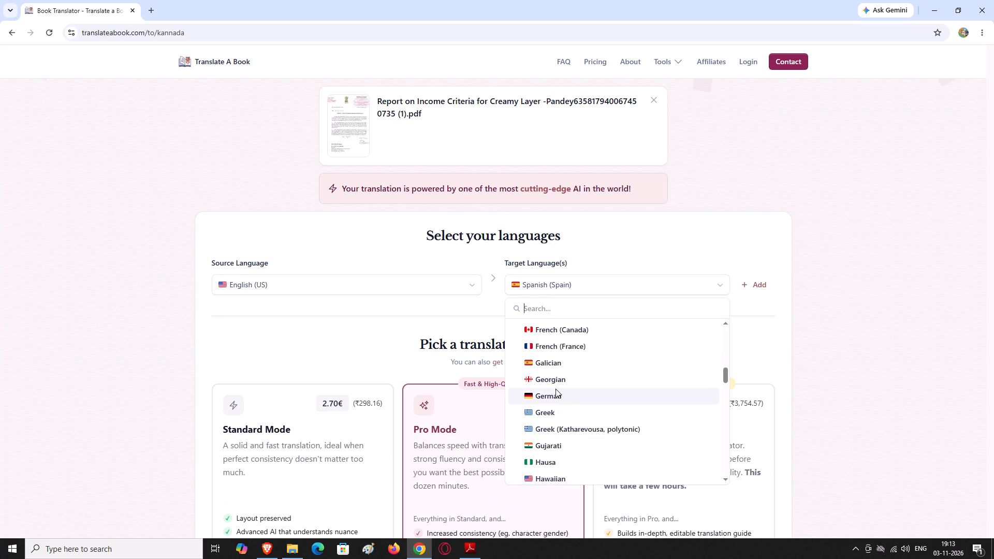
pyautogui.click(344, 350)
pyautogui.scroll(-8, 344, 350)
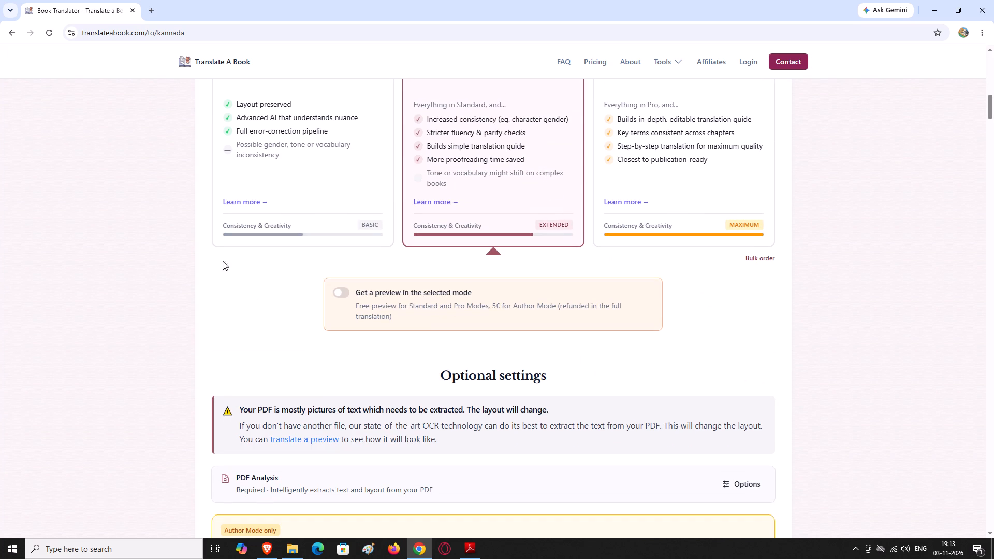
# Return to the search results and open Google Translate's document translation.
pyautogui.click(13, 34)
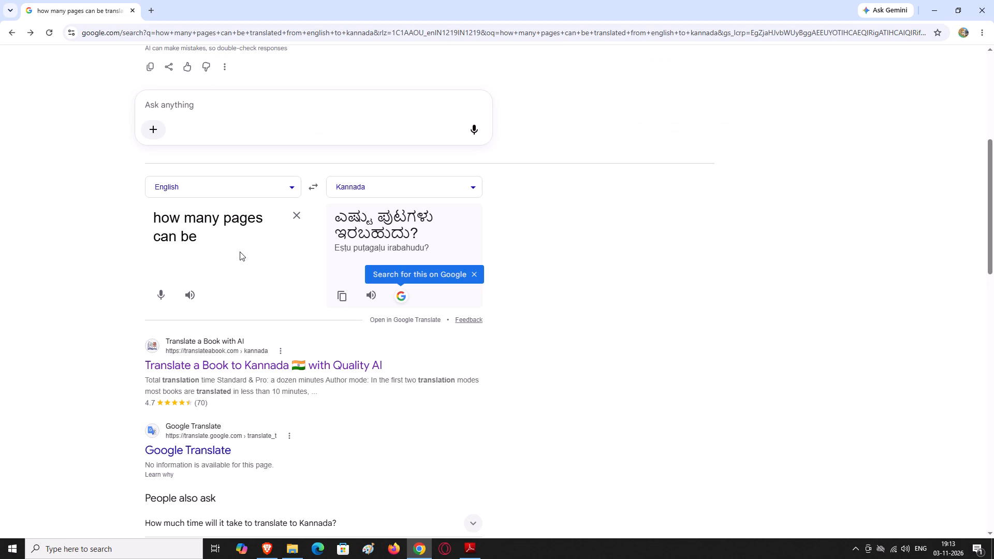
pyautogui.click(180, 445)
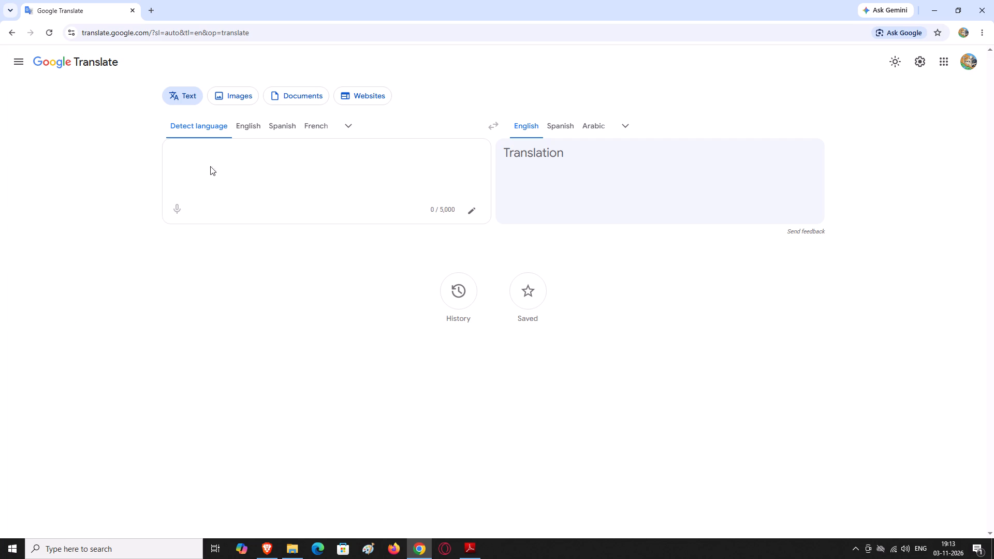
pyautogui.click(284, 93)
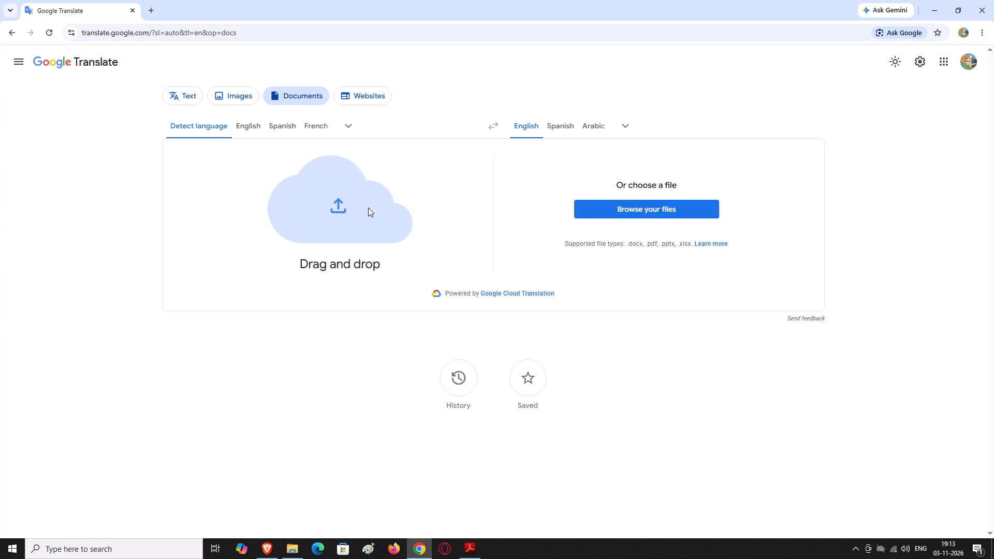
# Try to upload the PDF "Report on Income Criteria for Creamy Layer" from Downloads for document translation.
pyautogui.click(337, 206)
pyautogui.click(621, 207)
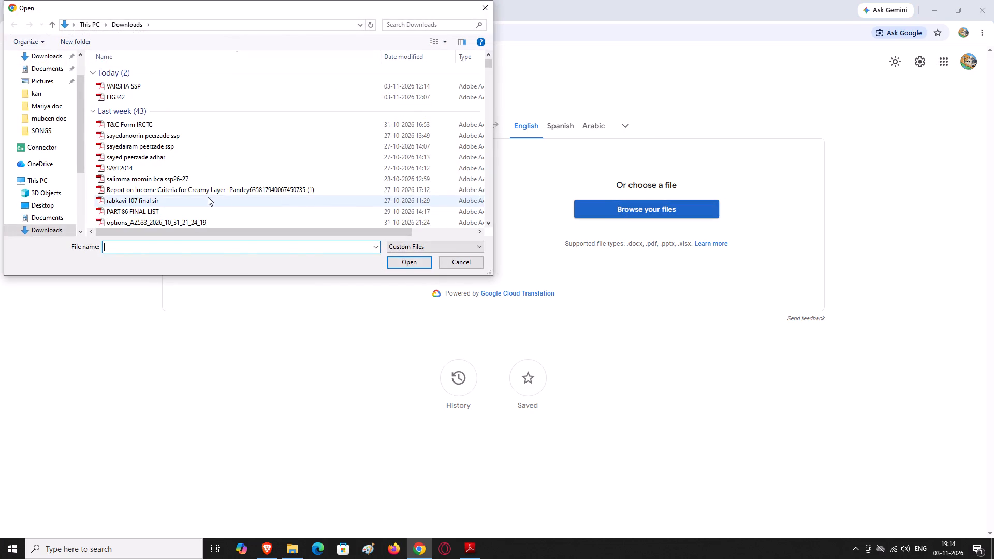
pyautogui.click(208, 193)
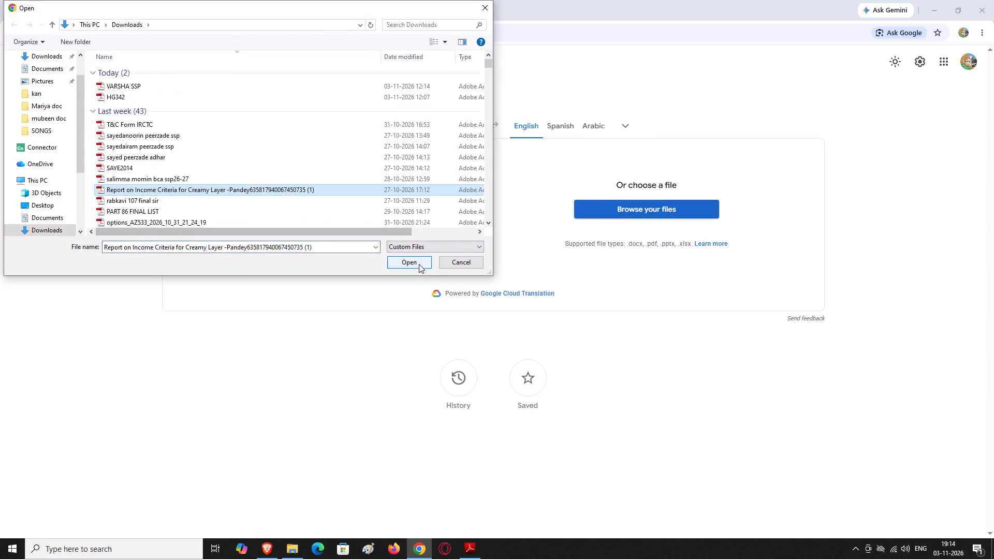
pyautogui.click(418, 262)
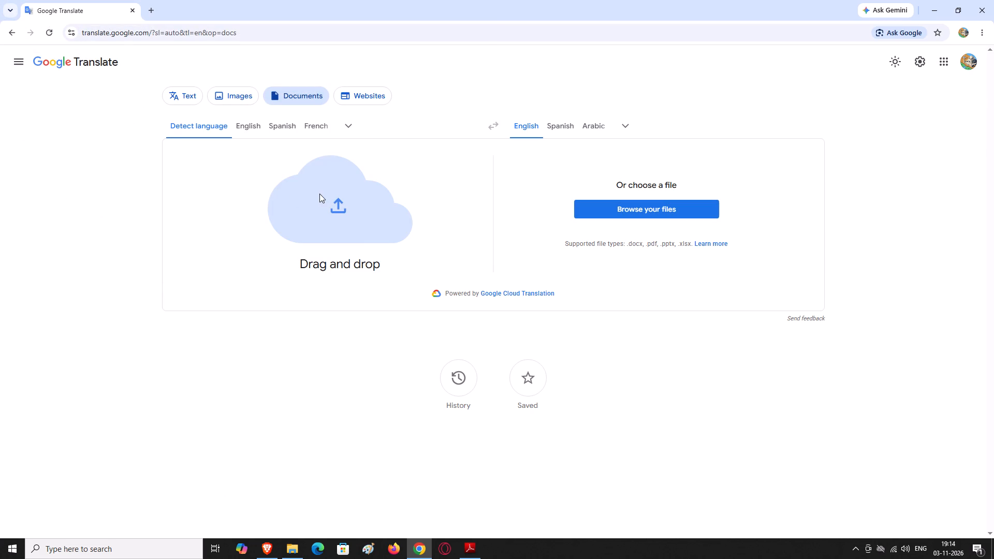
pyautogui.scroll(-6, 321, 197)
# Search the web for "translate pdf kannada to english free online" and open iLovePDF's AI PDF Translator.
pyautogui.click(219, 31)
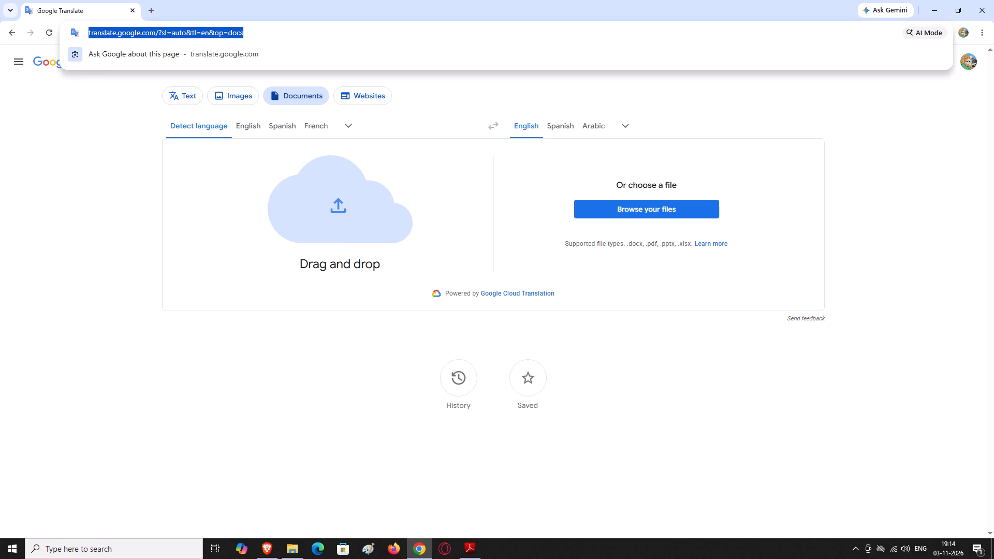
pyautogui.write('tr')
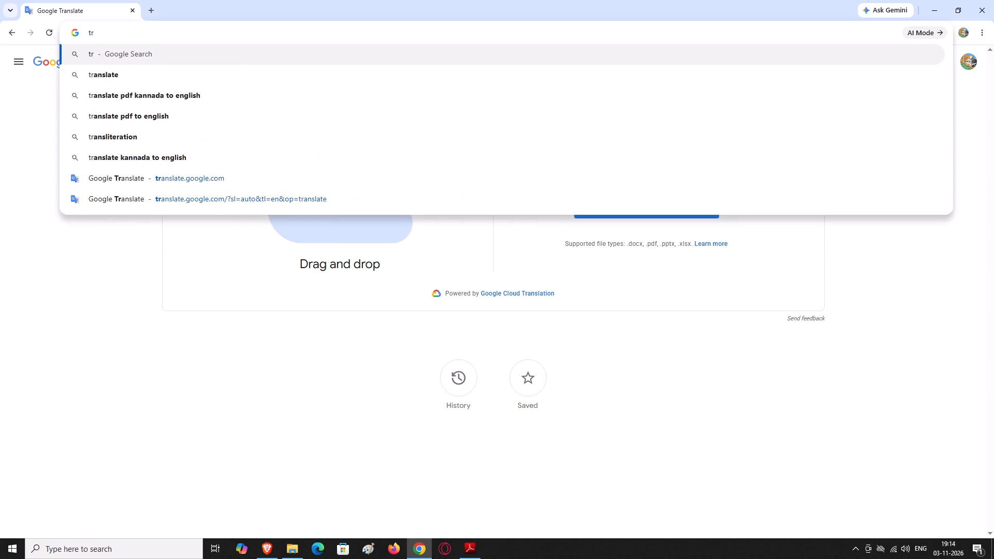
pyautogui.write('ansale')
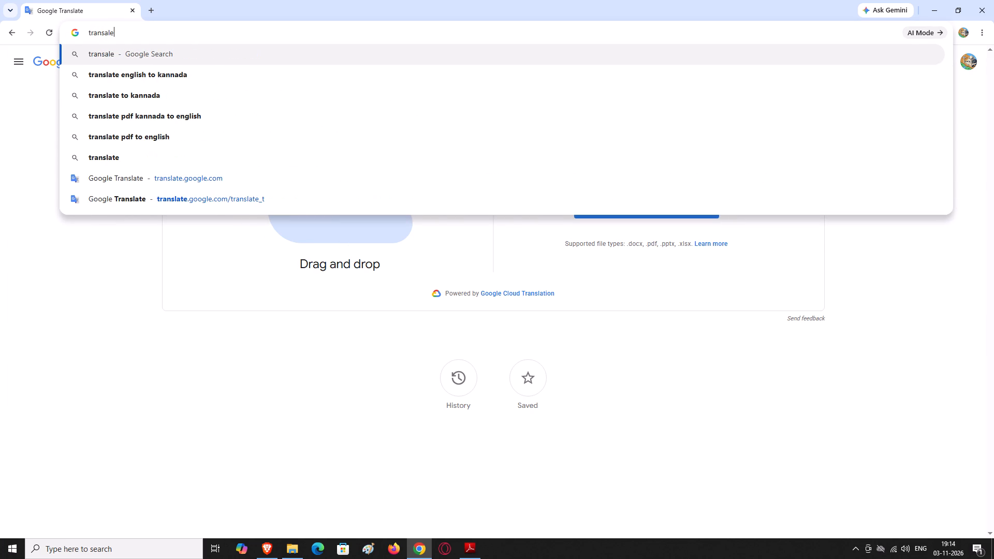
pyautogui.press('BackSpace')
pyautogui.press('BackSpace')
pyautogui.press('BackSpace')
pyautogui.write('late')
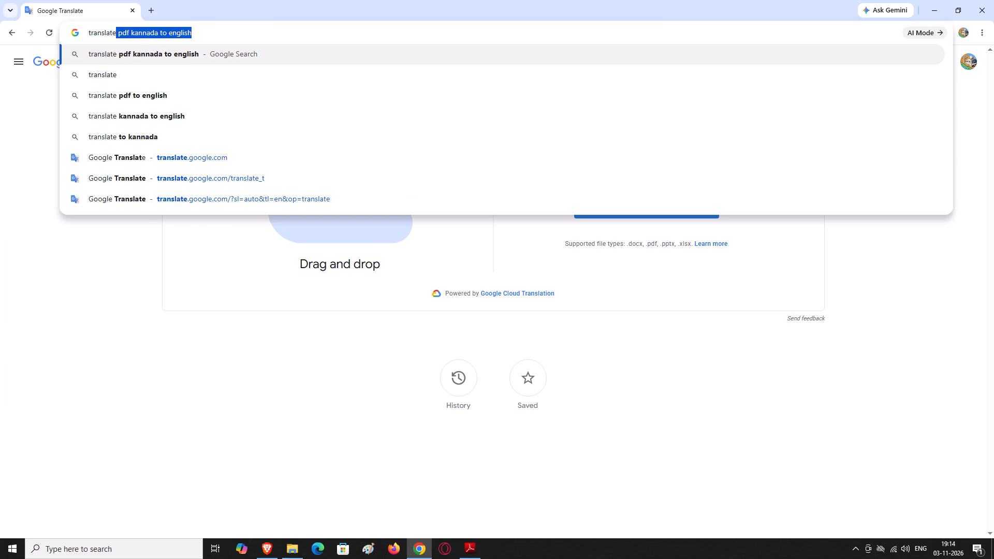
pyautogui.press('End')
pyautogui.press('f')
pyautogui.press('BackSpace')
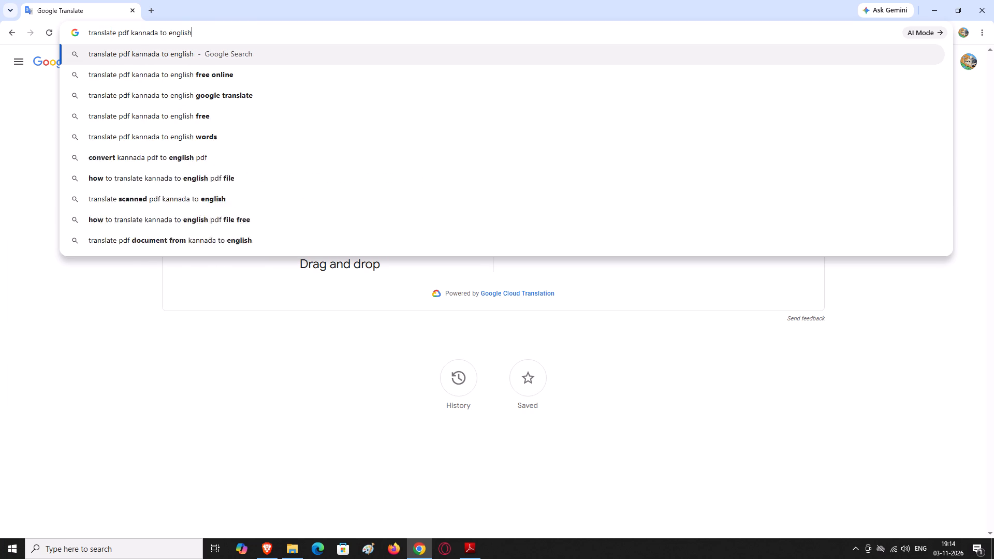
pyautogui.press('space')
pyautogui.write('fr')
pyautogui.press('Return')
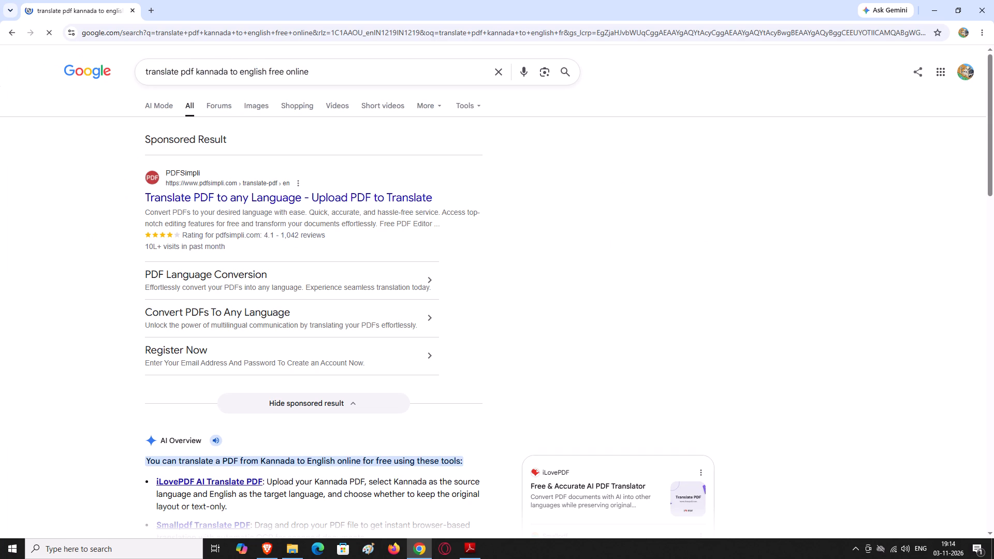
pyautogui.scroll(-5, 216, 167)
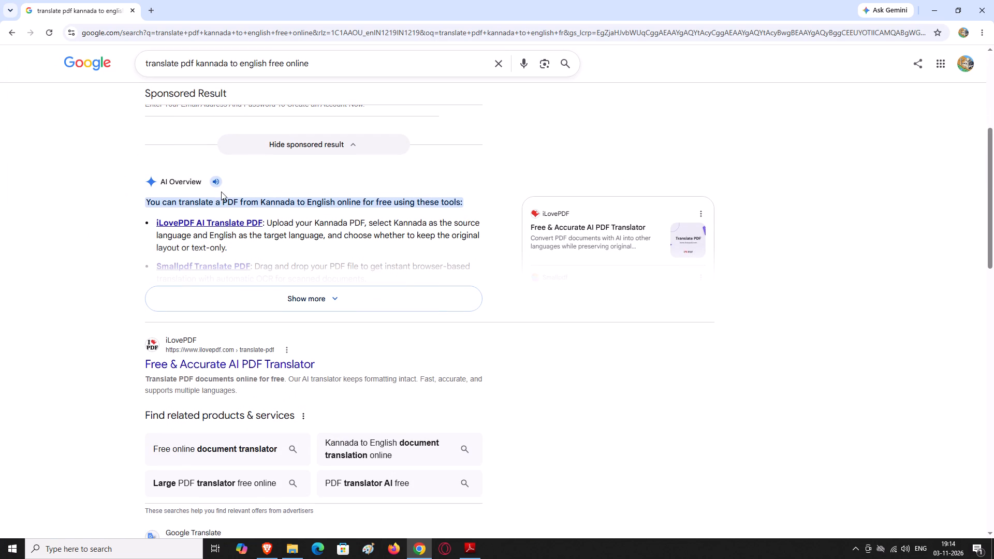
pyautogui.click(248, 362)
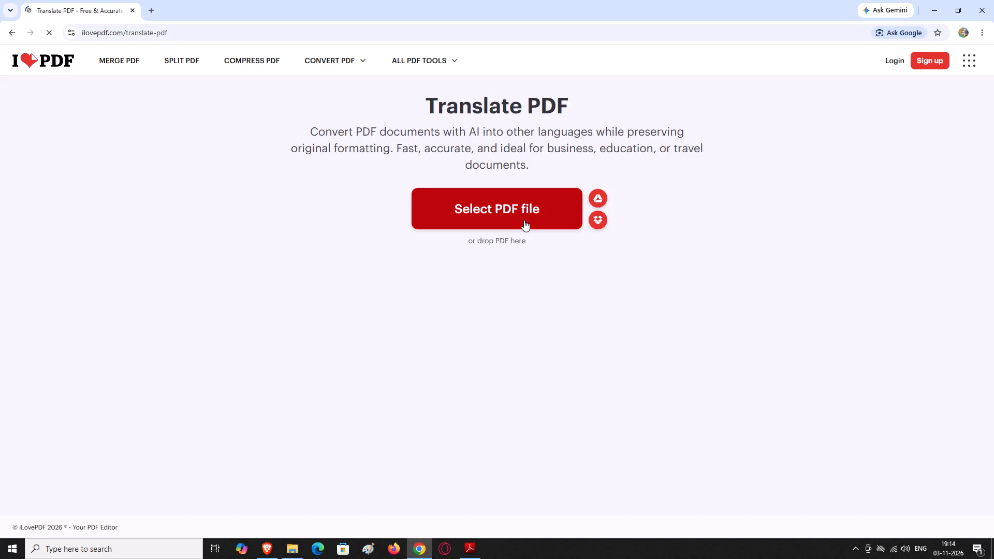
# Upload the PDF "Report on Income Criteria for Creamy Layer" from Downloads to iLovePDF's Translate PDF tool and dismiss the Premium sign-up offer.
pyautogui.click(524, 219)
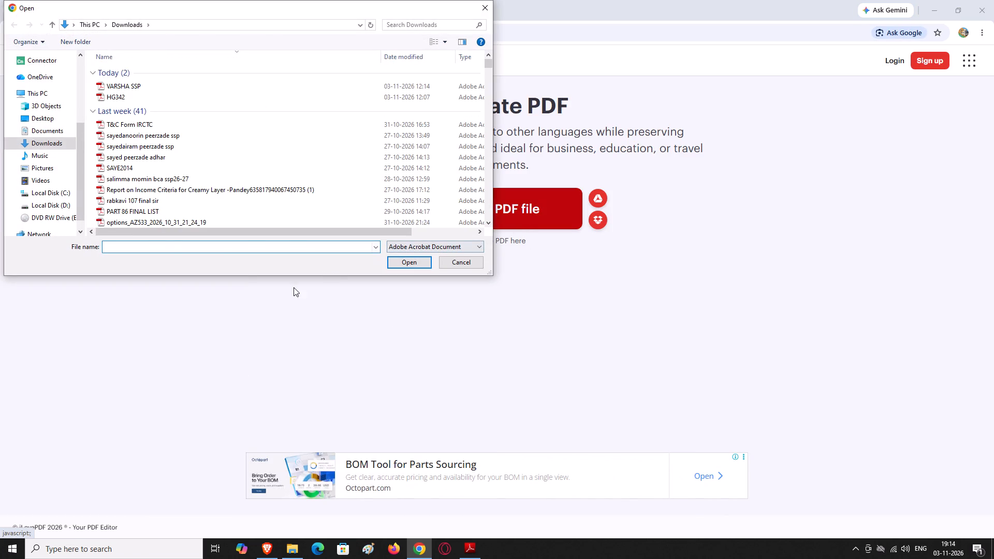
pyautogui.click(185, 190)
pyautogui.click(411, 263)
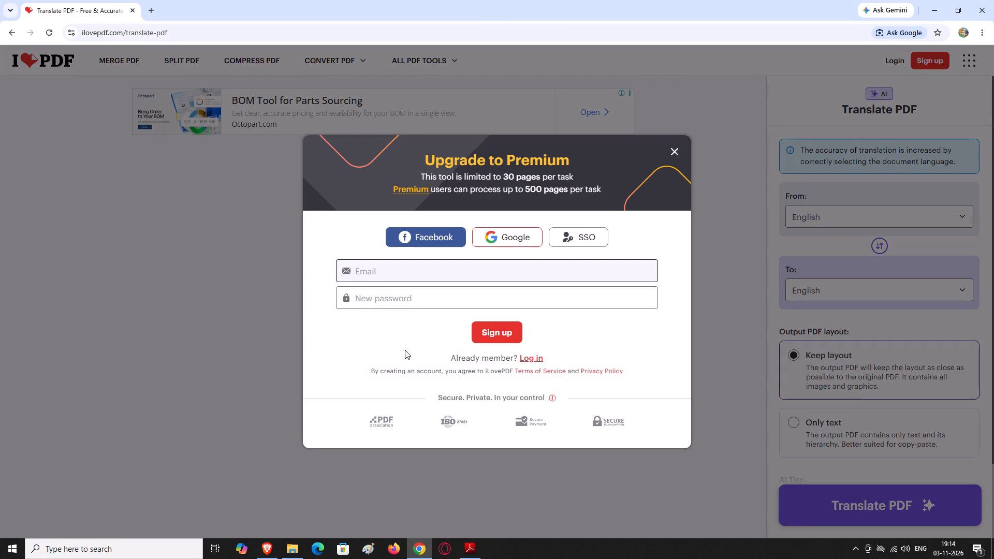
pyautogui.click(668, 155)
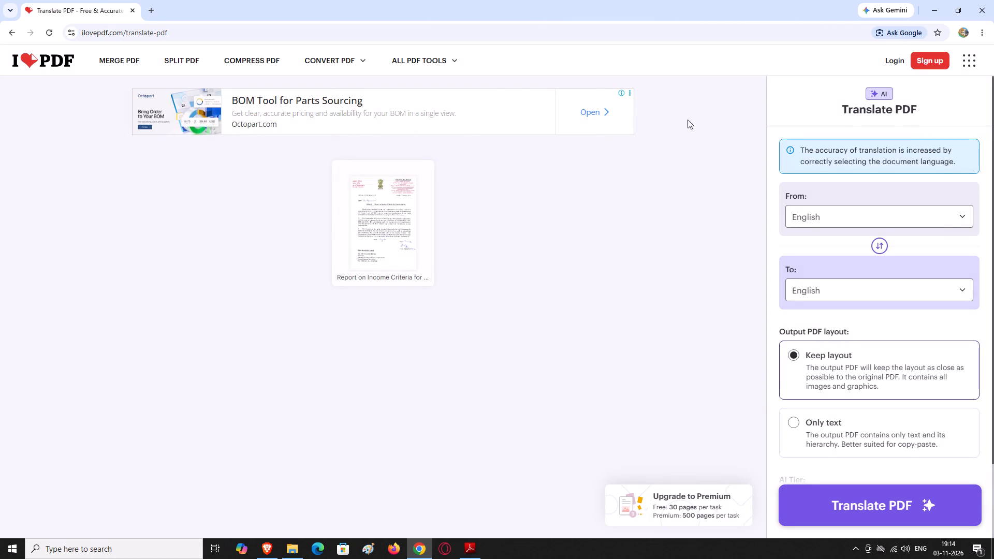
# Look through the target languages offered for the uploaded report for Kannada and close the iLovePDF page.
pyautogui.click(893, 291)
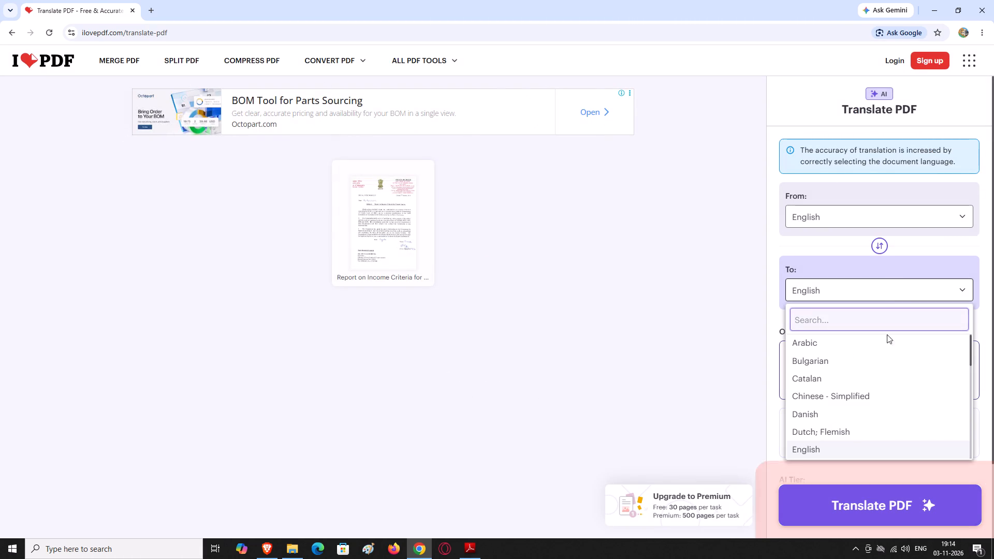
pyautogui.scroll(-9, 868, 429)
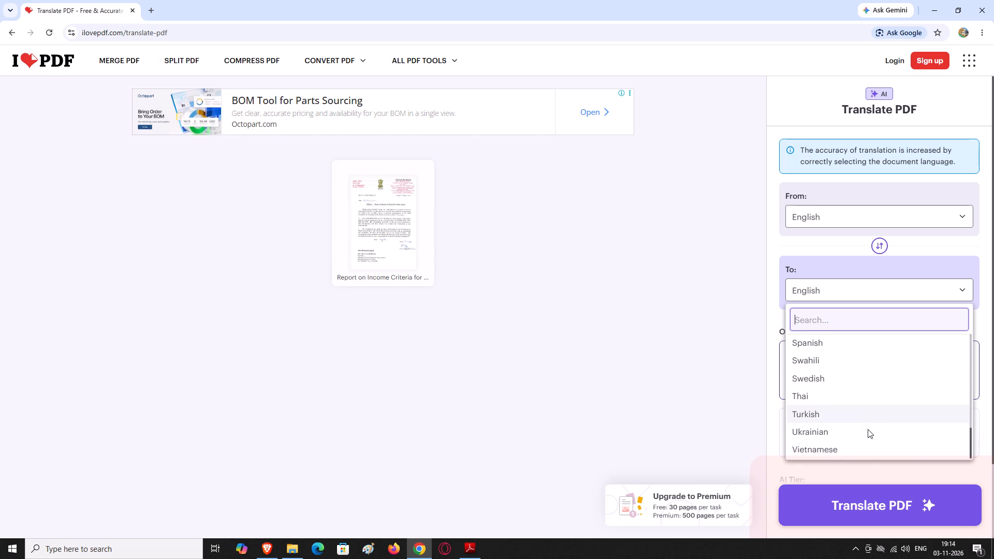
pyautogui.scroll(3, 867, 429)
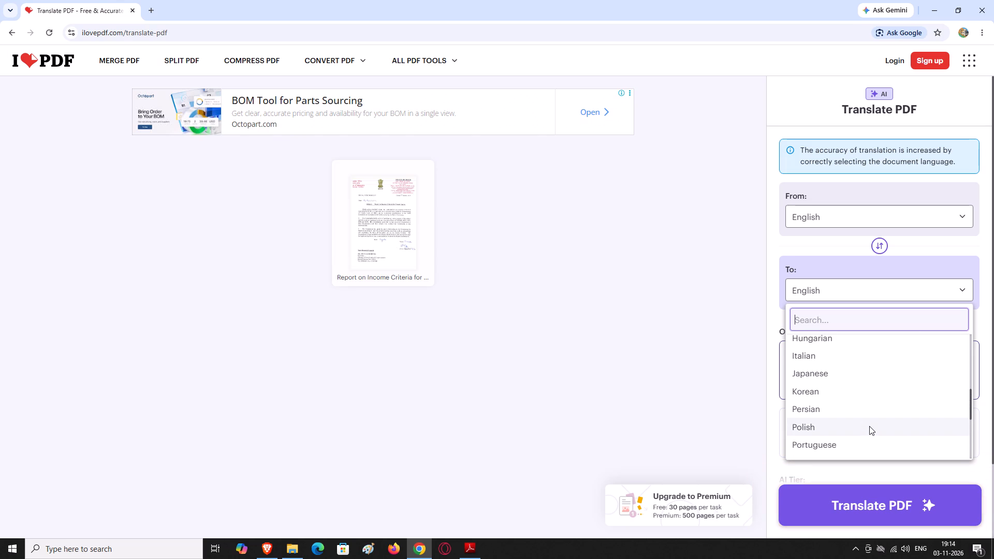
pyautogui.scroll(3, 869, 426)
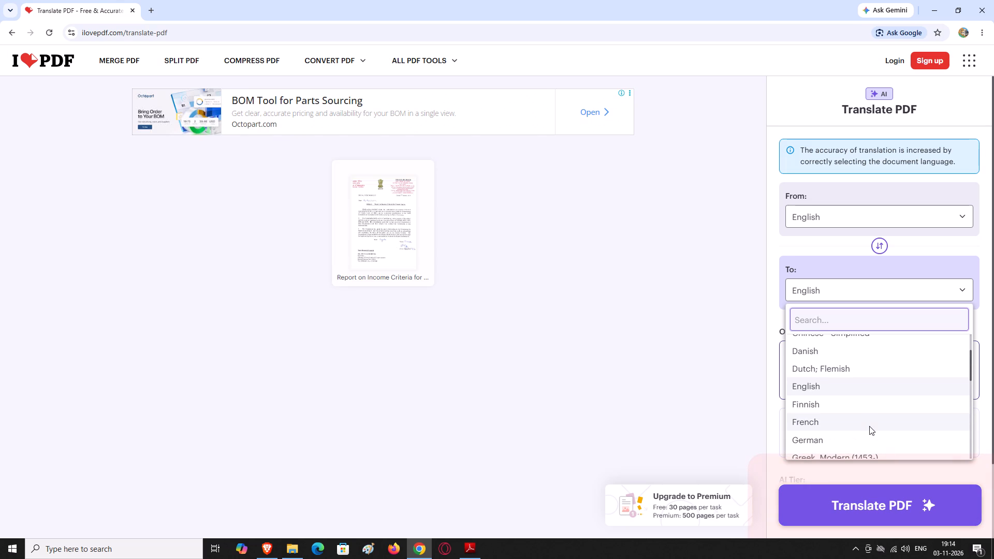
pyautogui.scroll(-2, 869, 426)
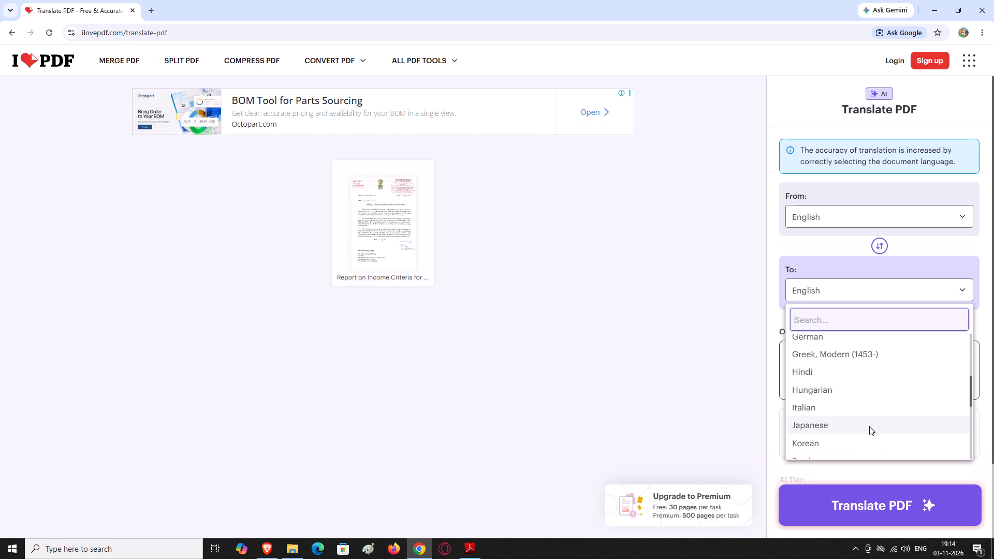
pyautogui.scroll(-1, 869, 426)
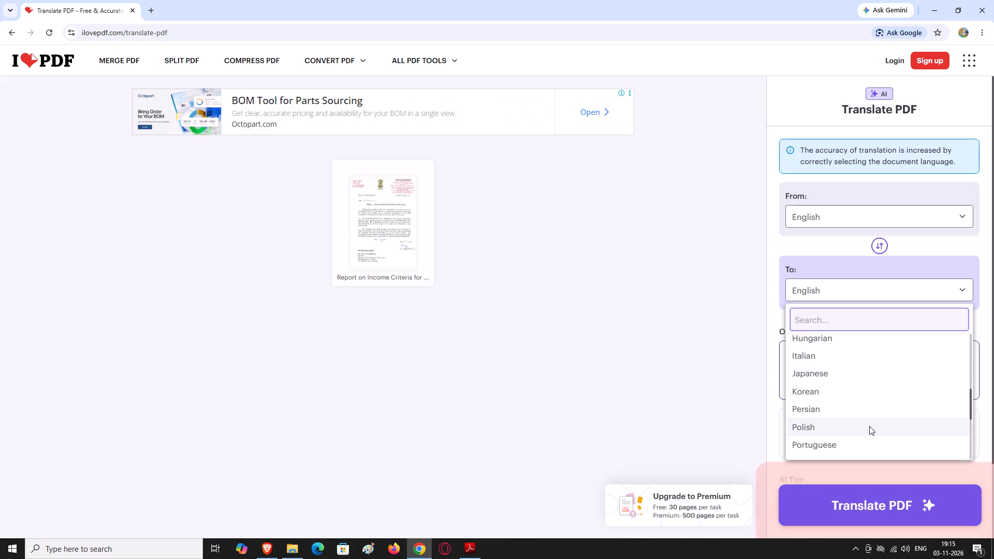
pyautogui.click(754, 265)
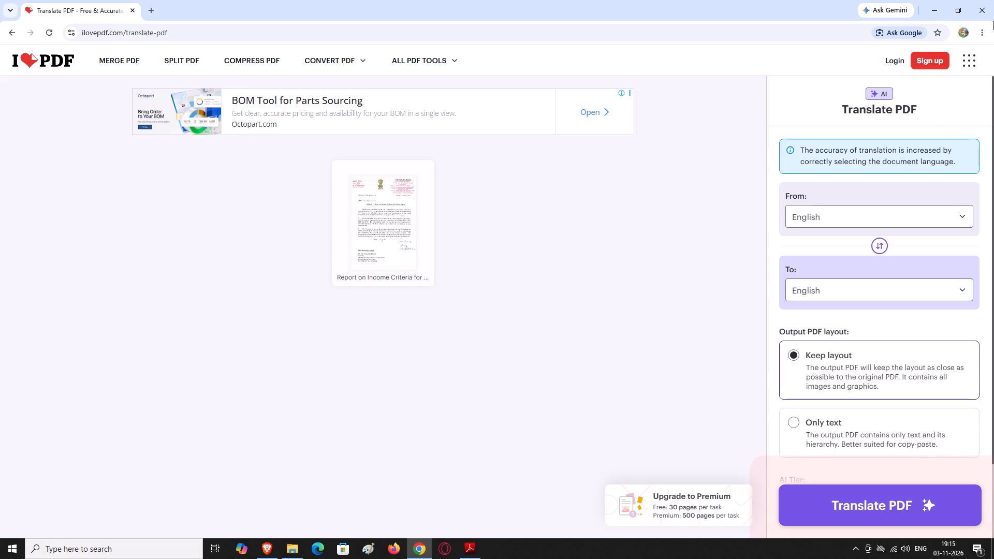
pyautogui.click(134, 11)
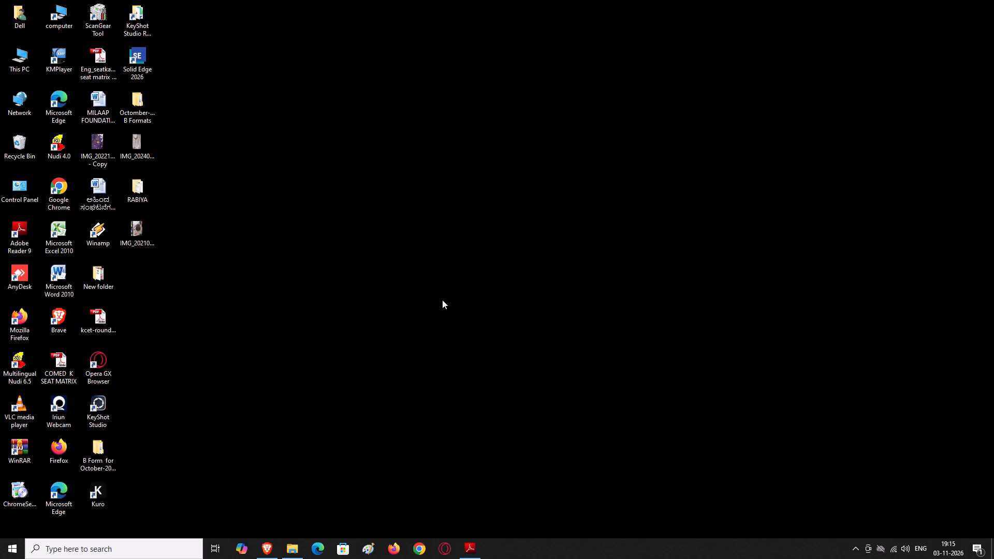
# Switch to File Explorer and open the Downloads folder.
pyautogui.click(295, 554)
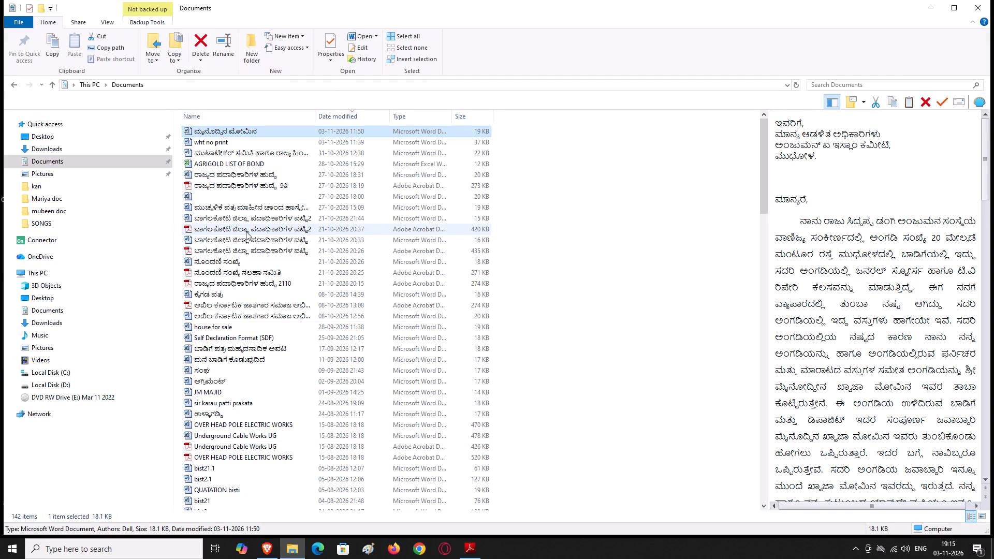
pyautogui.click(83, 150)
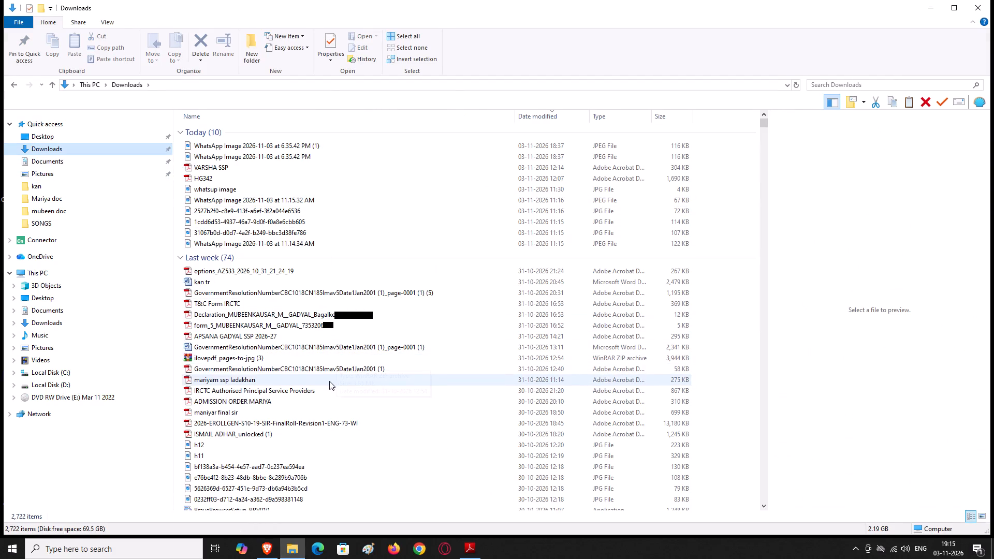
# Look through the Downloads files from today, last week and the start of last month for the needed document.
pyautogui.scroll(-3, 329, 375)
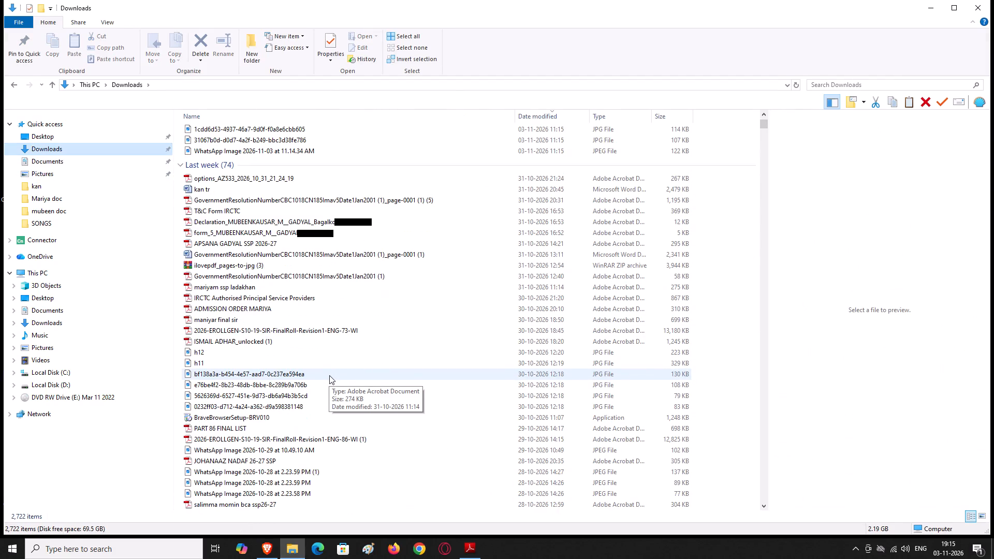
pyautogui.scroll(-5, 329, 375)
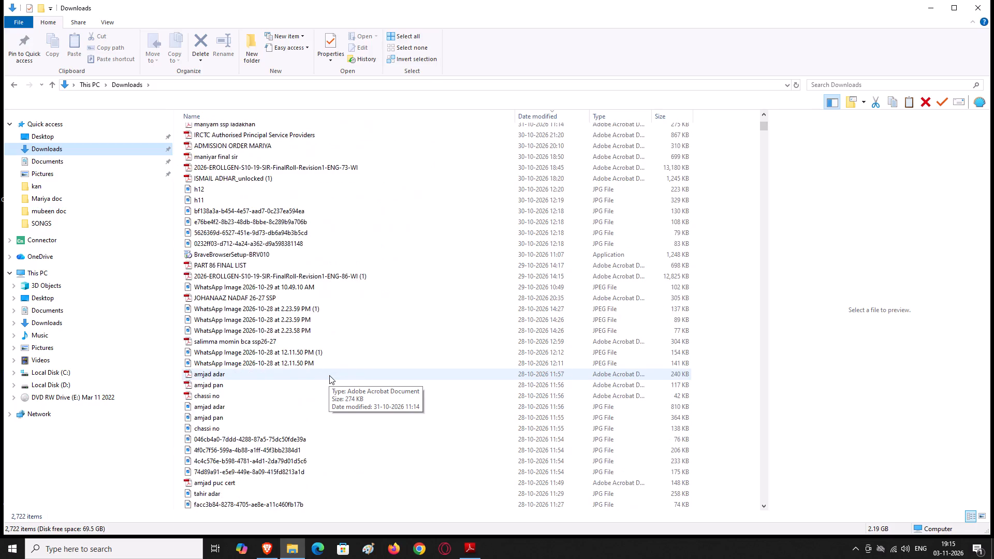
pyautogui.scroll(13, 329, 375)
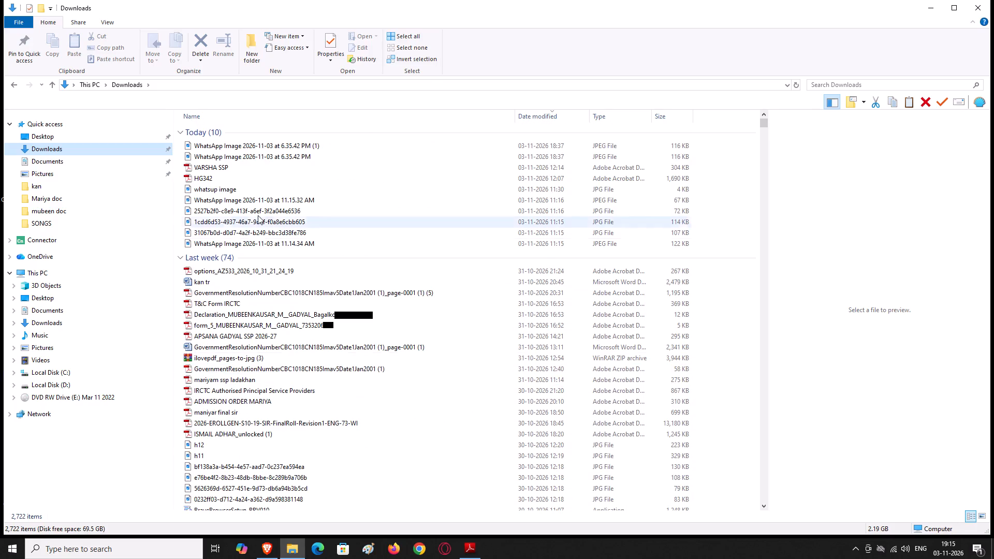
pyautogui.scroll(5, 295, 202)
pyautogui.scroll(-2, 292, 210)
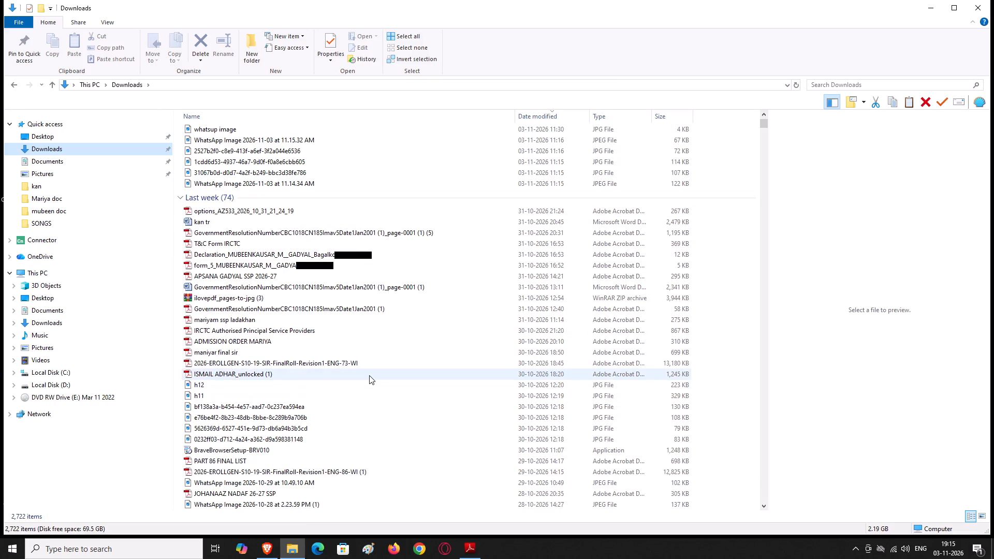
pyautogui.scroll(-4, 372, 376)
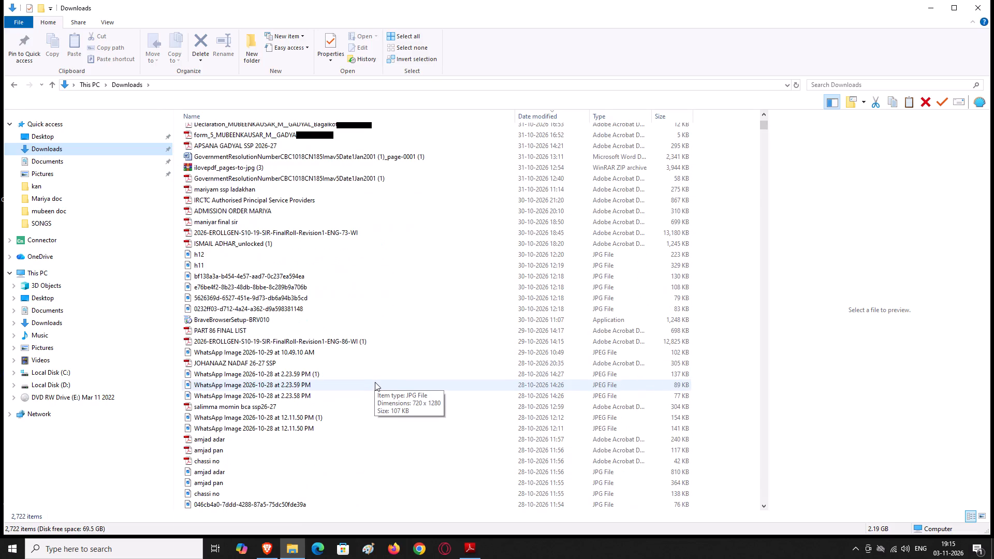
pyautogui.scroll(-5, 375, 382)
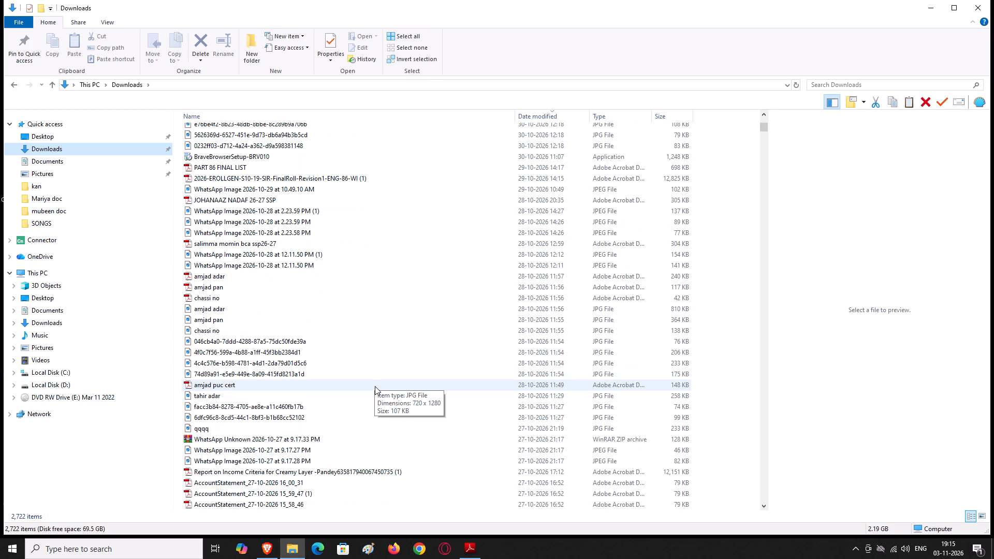
pyautogui.scroll(-2, 374, 386)
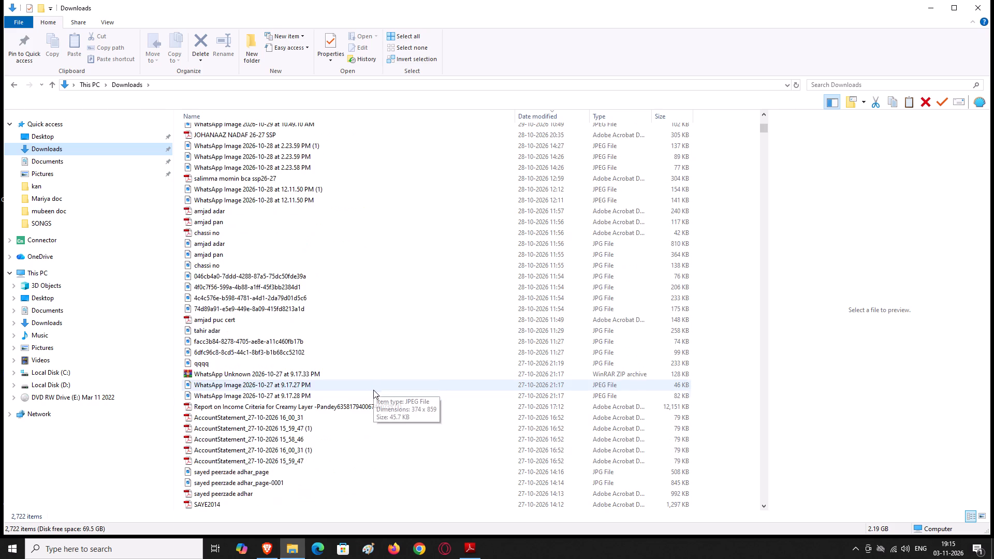
pyautogui.scroll(-2, 373, 390)
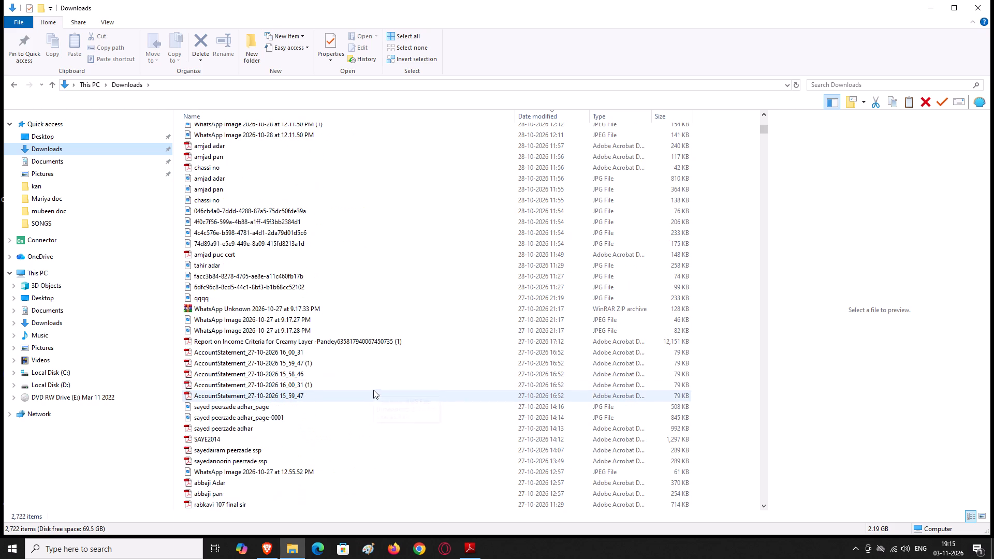
pyautogui.scroll(-2, 373, 390)
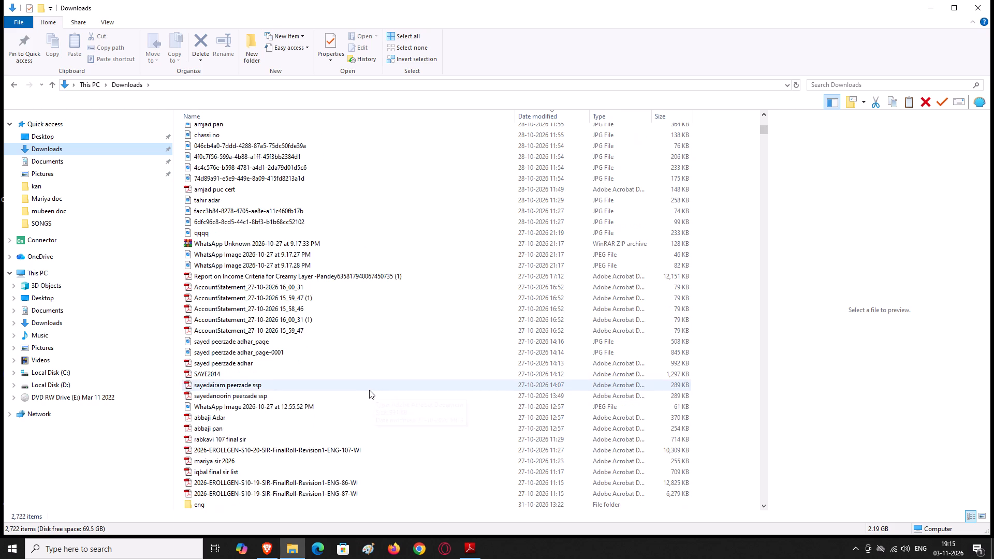
pyautogui.scroll(-3, 430, 454)
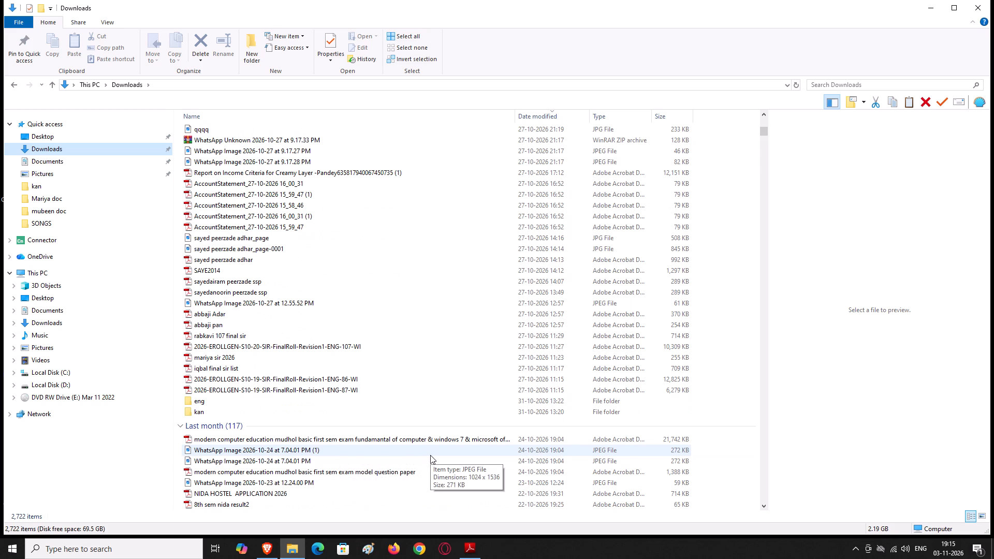
pyautogui.scroll(-3, 430, 455)
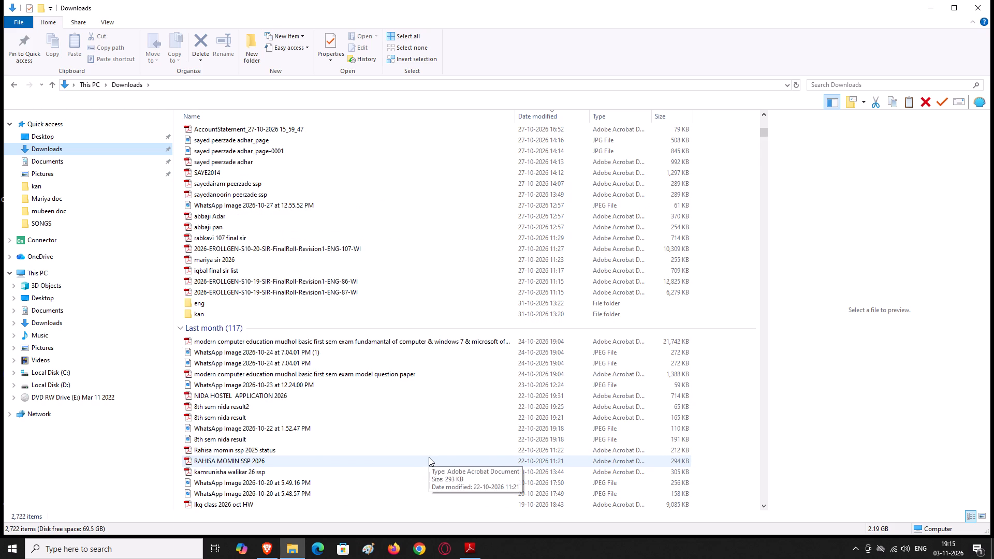
pyautogui.scroll(-3, 429, 457)
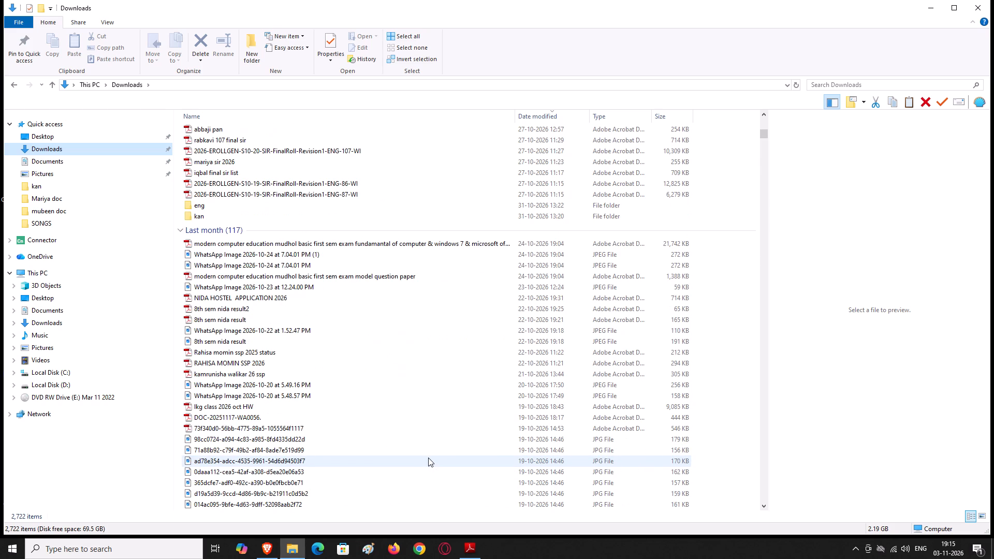
pyautogui.scroll(12, 427, 444)
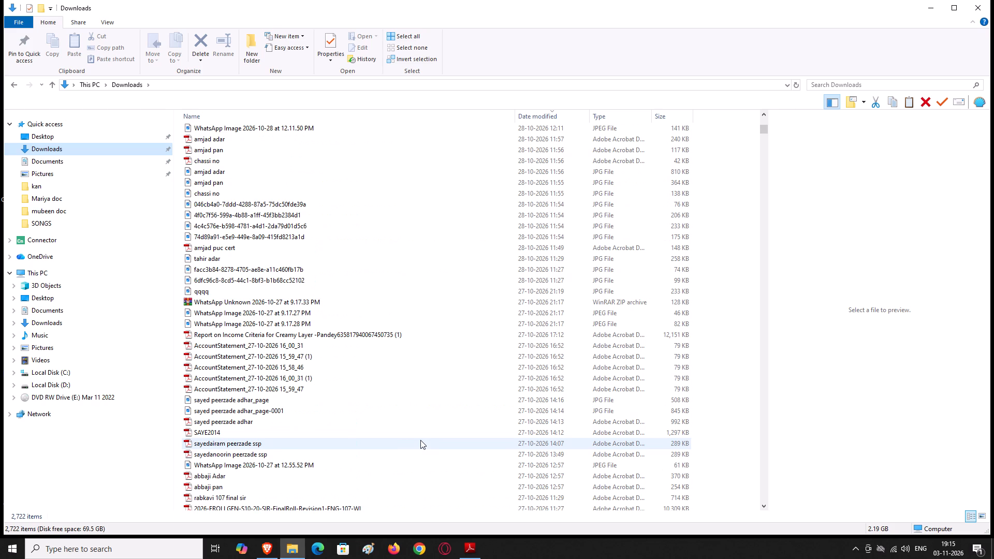
pyautogui.scroll(2, 420, 440)
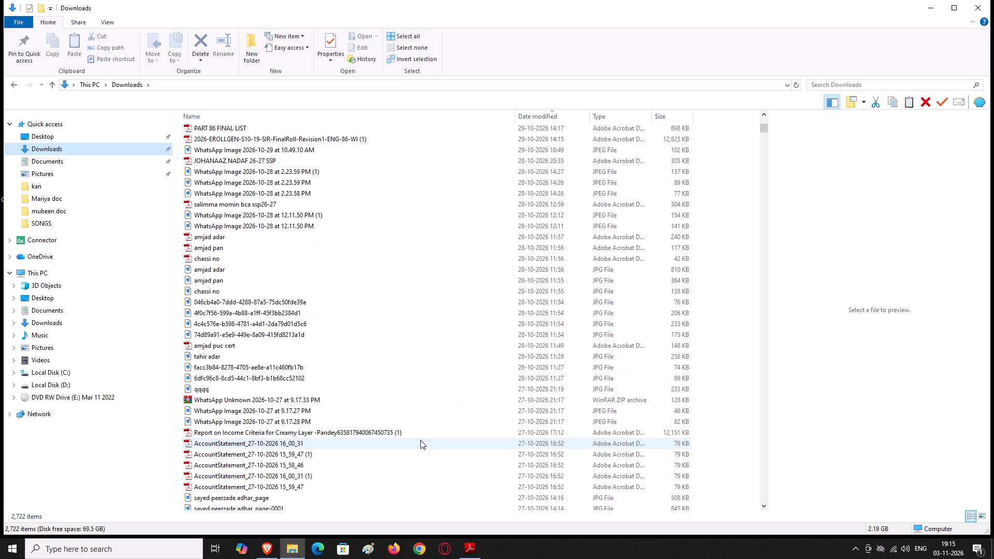
pyautogui.scroll(2, 420, 440)
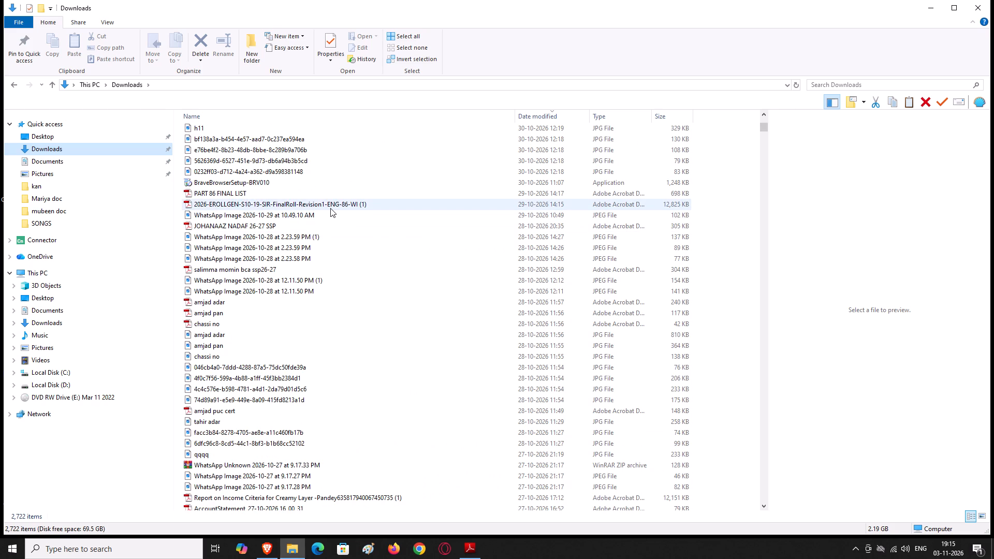
pyautogui.scroll(1, 331, 208)
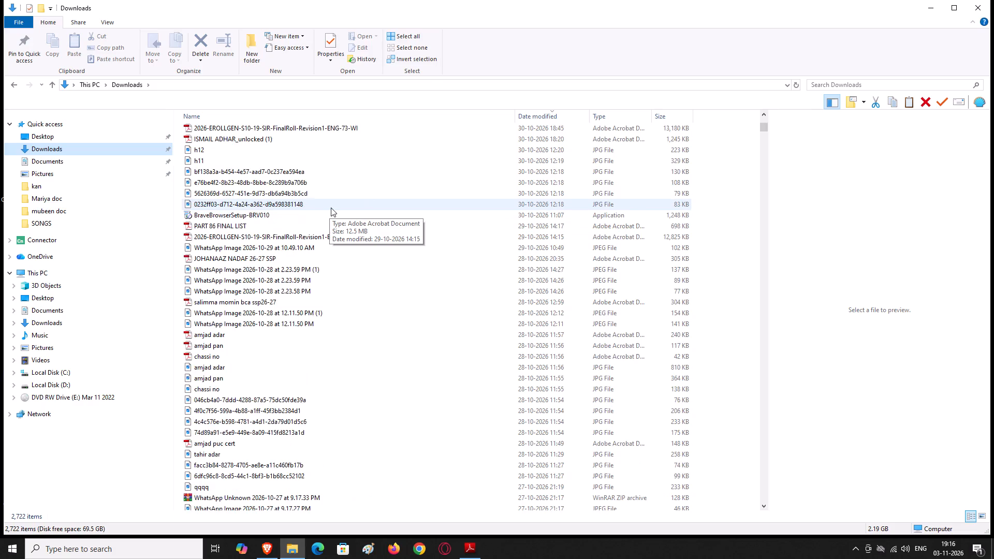
pyautogui.scroll(2, 331, 208)
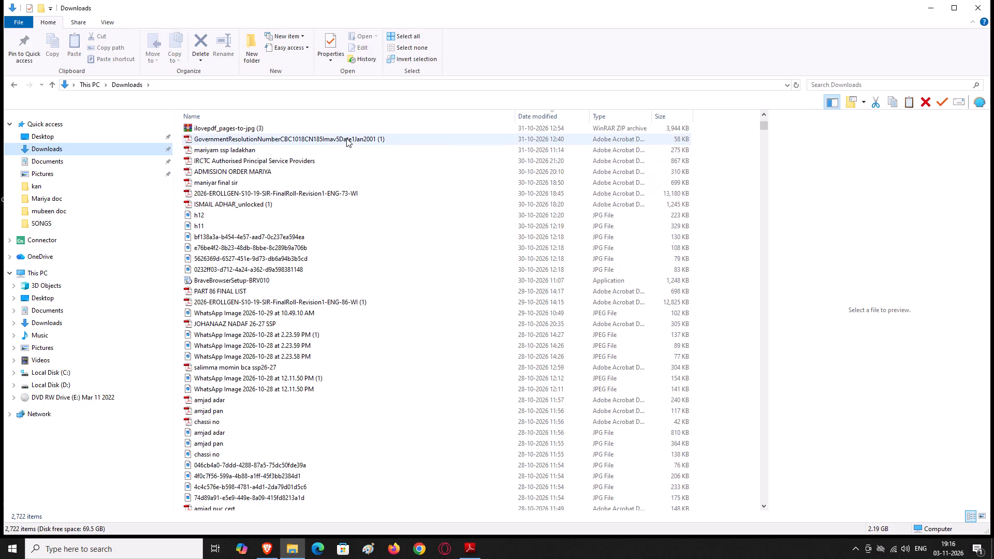
pyautogui.scroll(3, 408, 293)
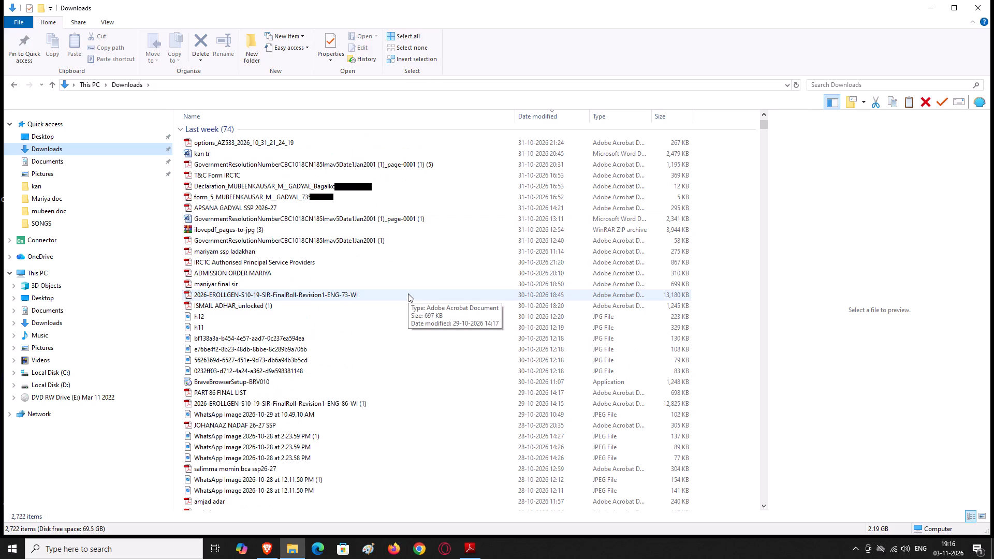
pyautogui.scroll(15, 408, 293)
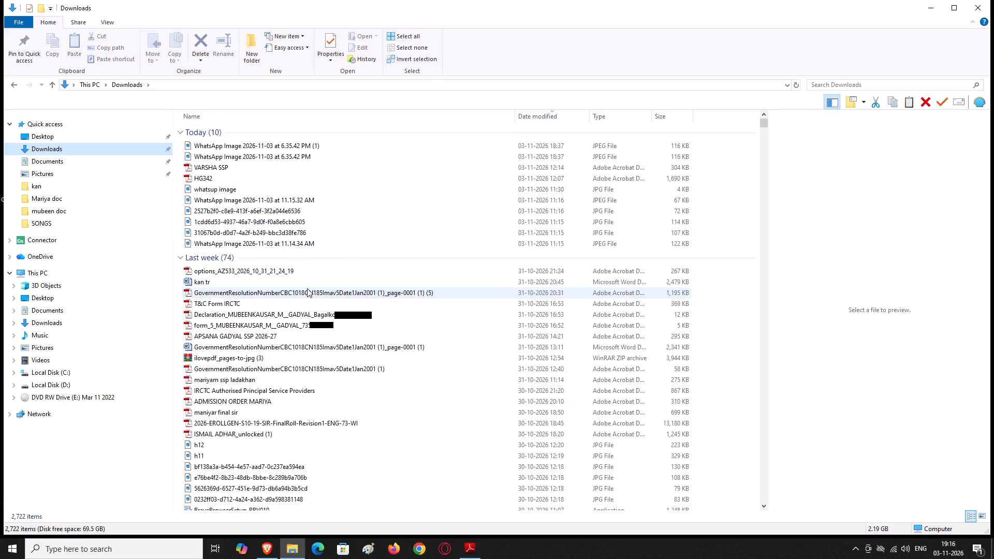
# Go through the Downloads list again, examining last week's files and folders down to the start of last month.
pyautogui.scroll(-1, 306, 289)
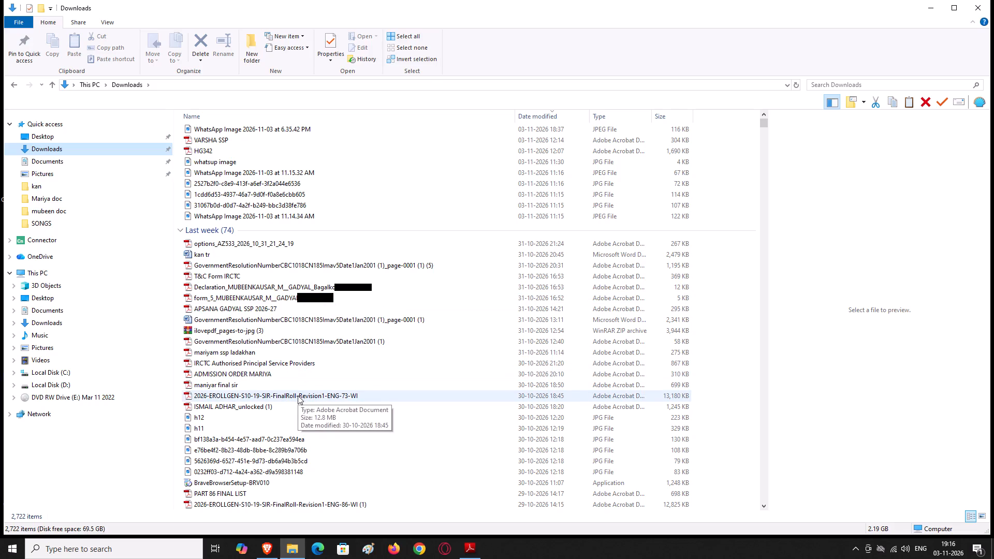
pyautogui.scroll(-2, 298, 395)
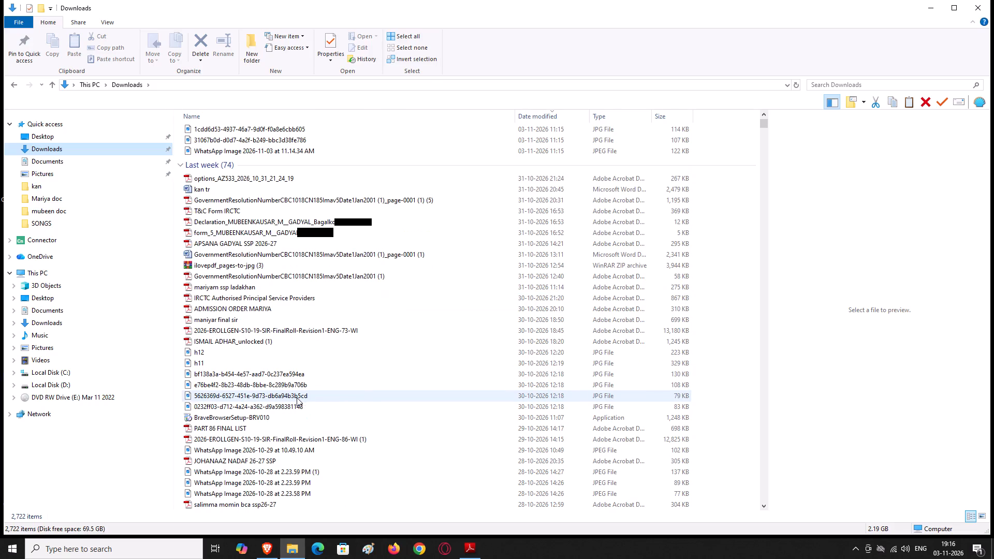
pyautogui.scroll(-2, 297, 398)
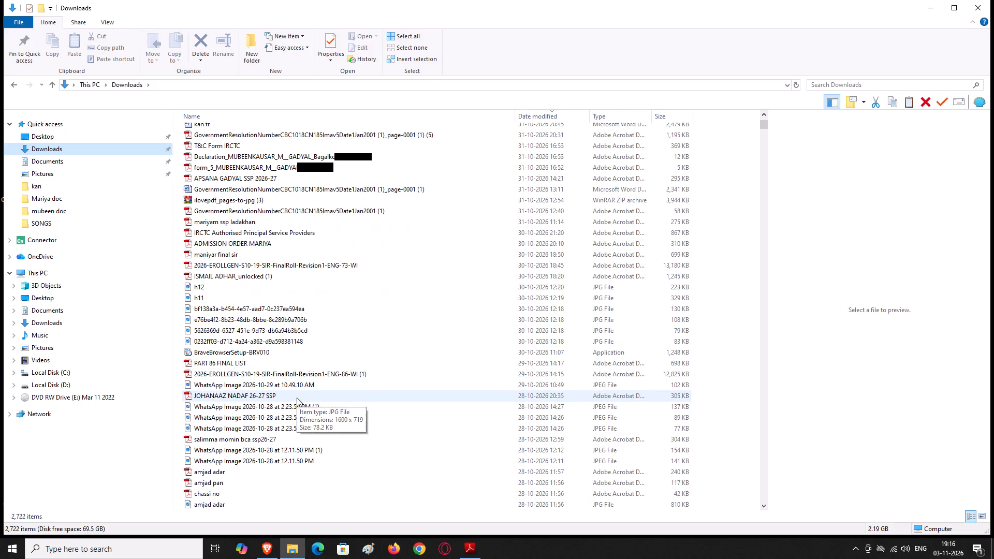
pyautogui.scroll(-5, 297, 398)
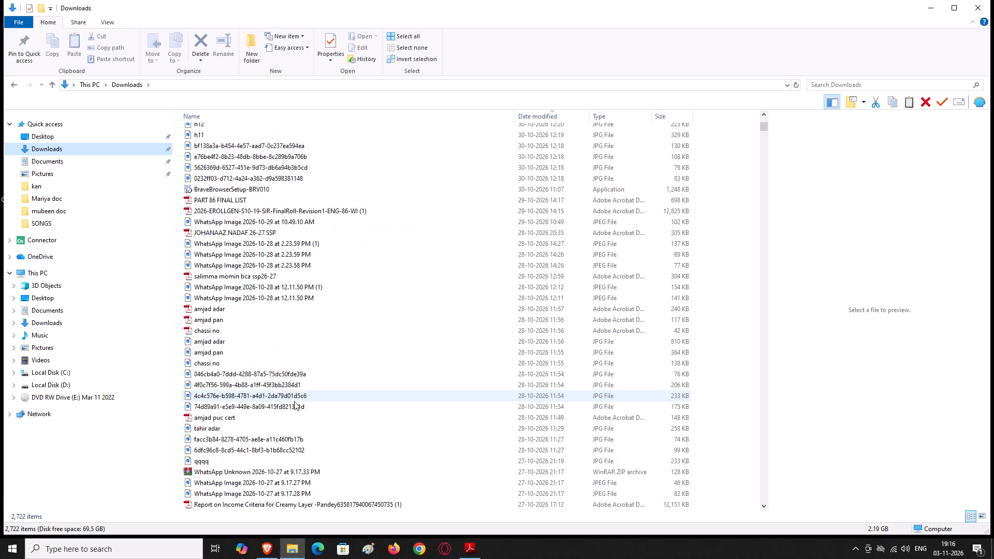
pyautogui.scroll(-3, 294, 401)
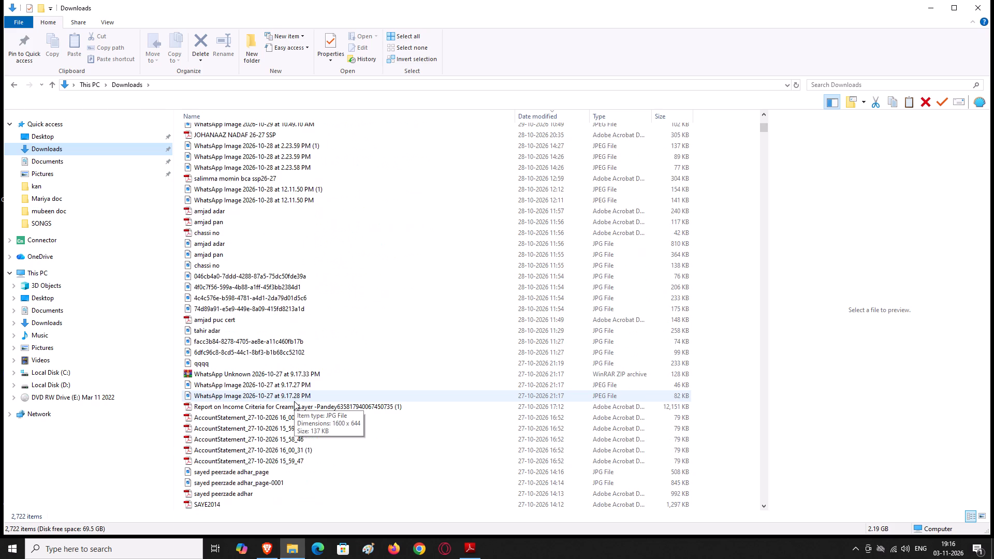
pyautogui.scroll(-2, 294, 402)
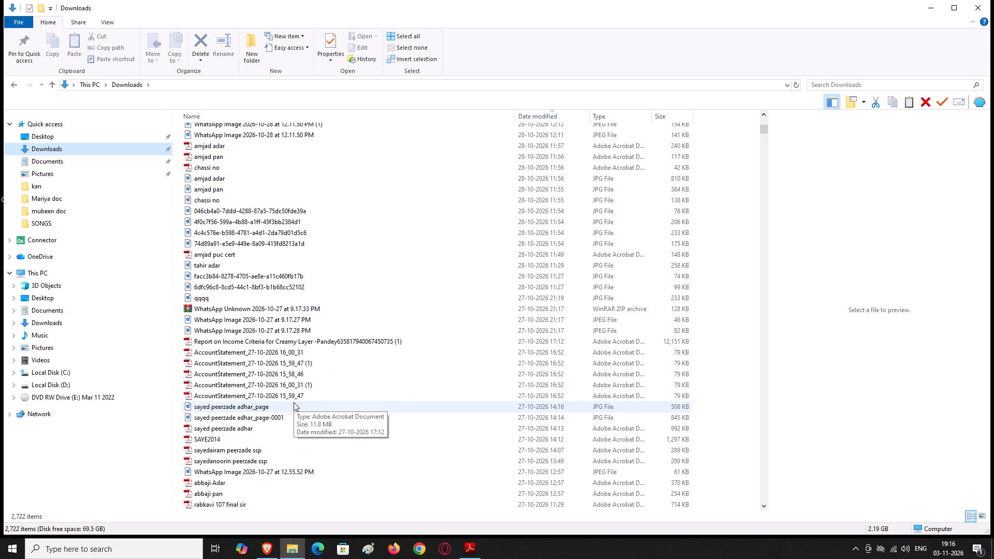
pyautogui.scroll(-2, 294, 402)
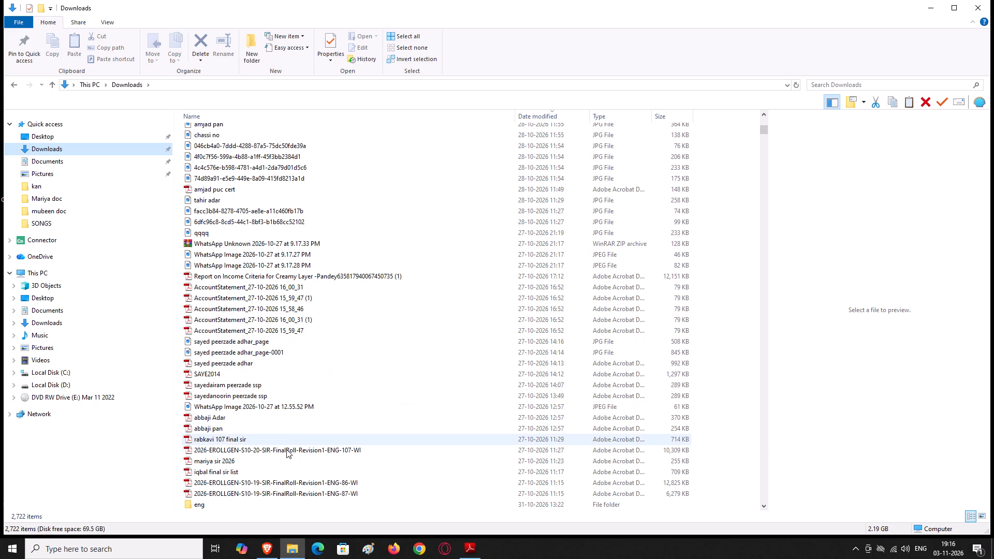
pyautogui.scroll(-4, 362, 437)
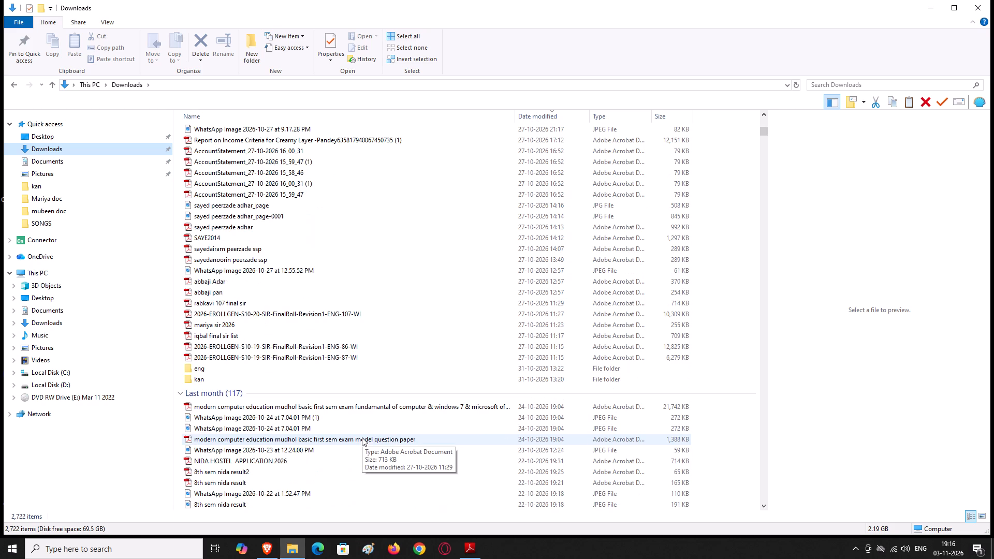
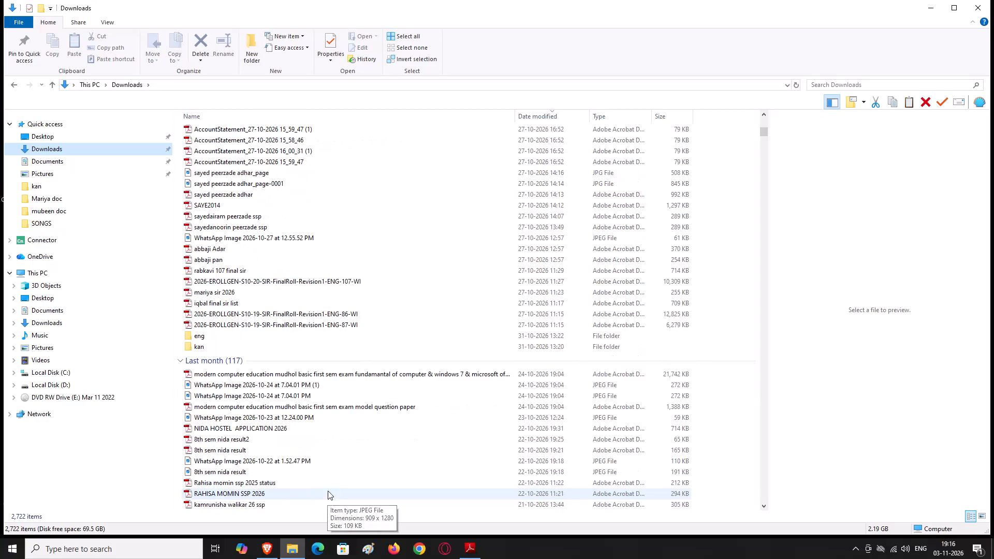
# Continue through the Downloads list, examining last month's files down to mid-October for the needed document.
pyautogui.scroll(-3, 332, 489)
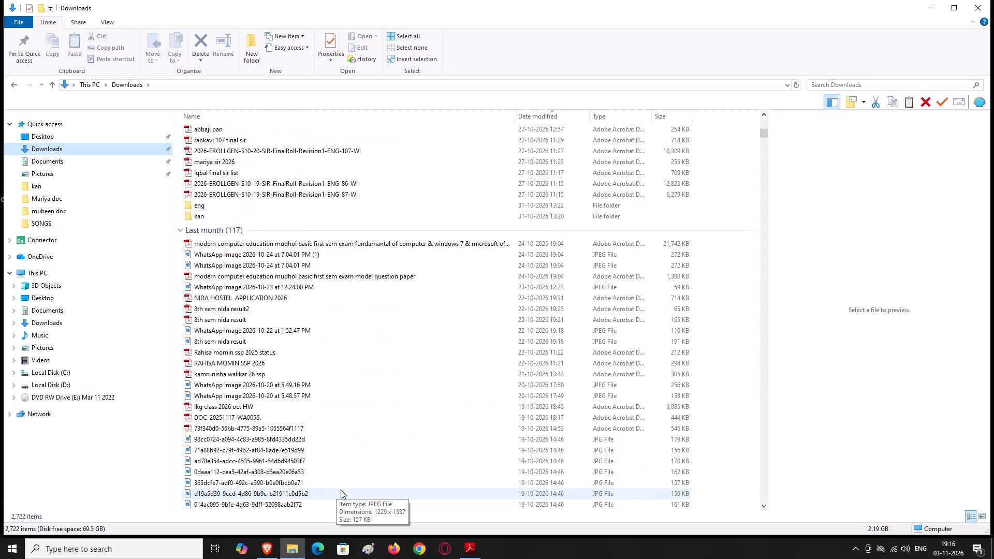
pyautogui.scroll(-9, 341, 490)
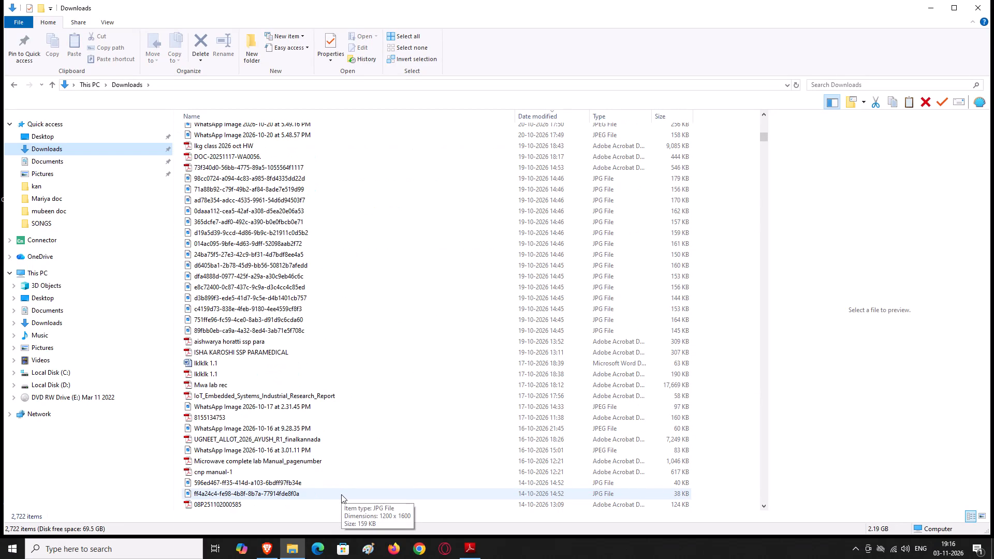
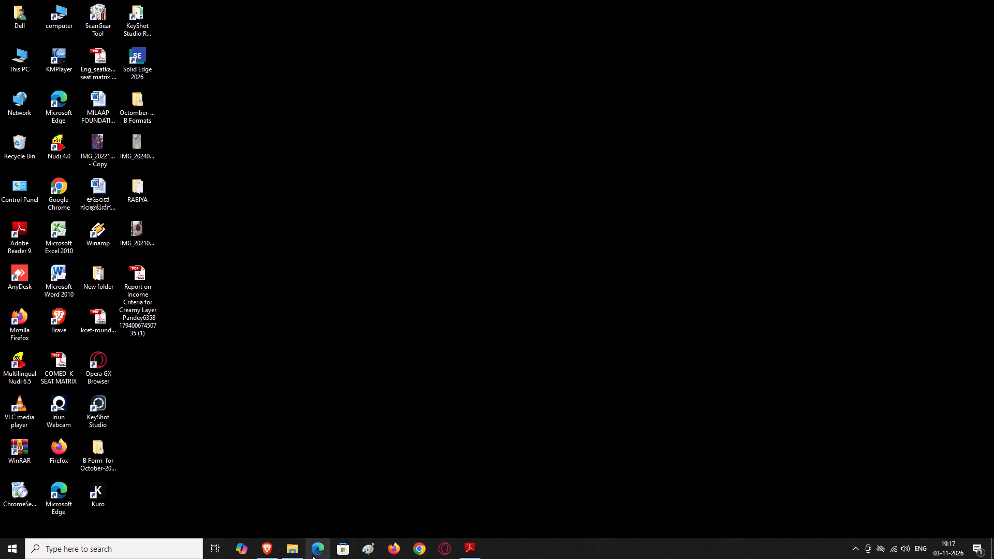
# Check the properties of the Report on Income Criteria for Creamy Layer PDF on the desktop.
pyautogui.rightClick(145, 293)
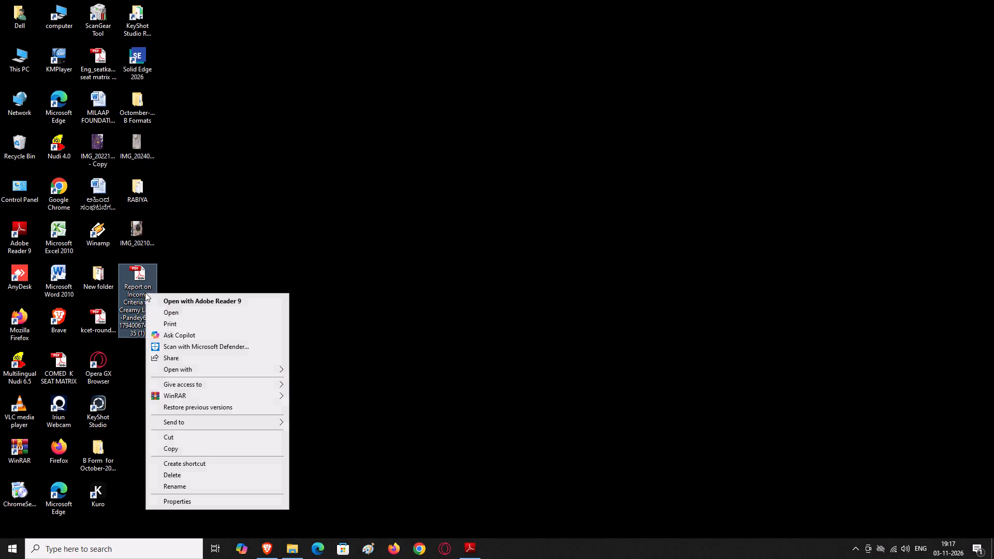
pyautogui.click(180, 503)
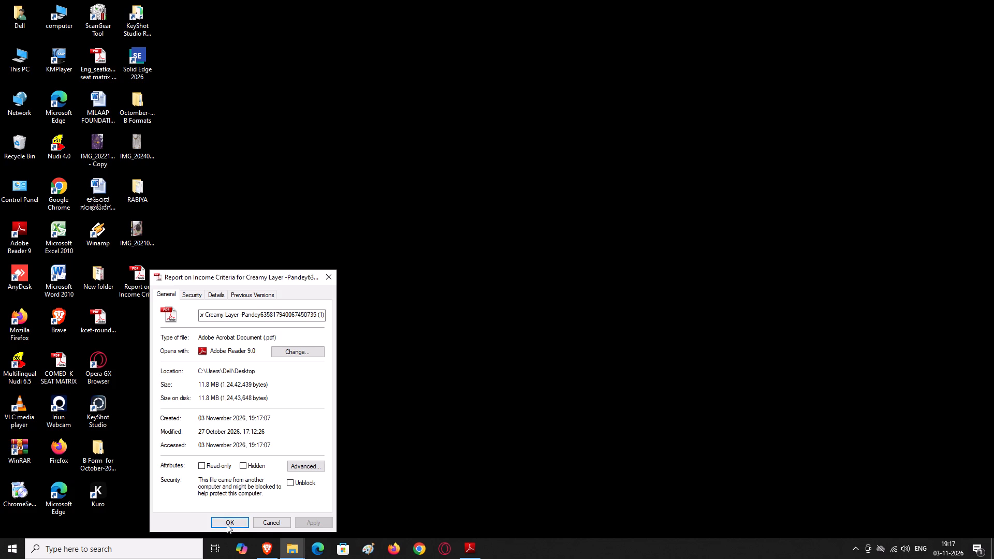
pyautogui.click(268, 523)
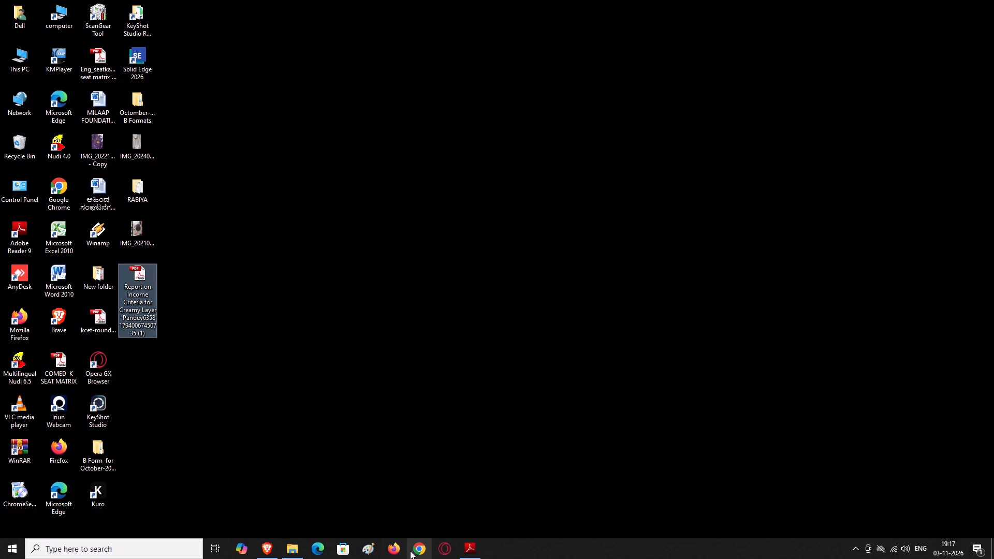
# Launch Google Chrome and close the Adobe Reader window.
pyautogui.click(411, 548)
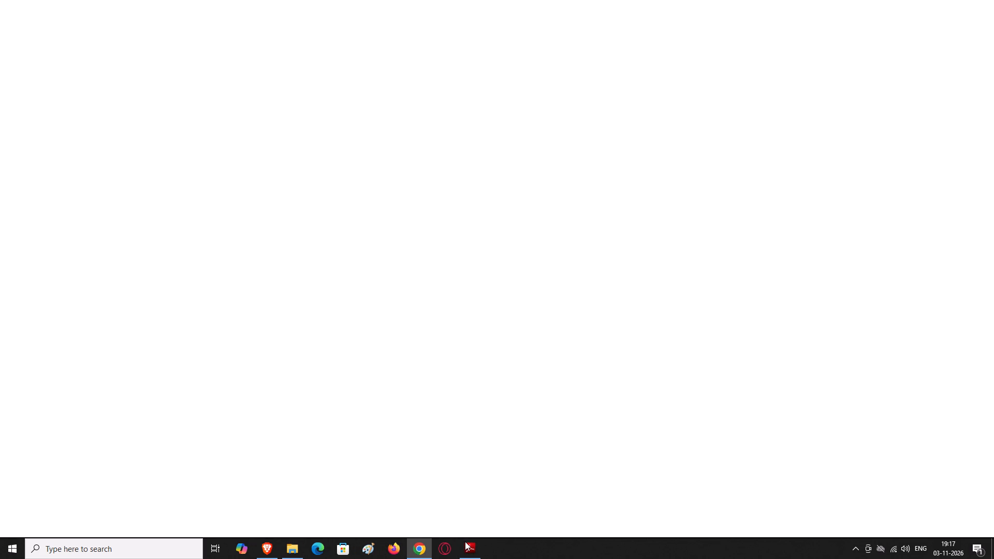
pyautogui.click(465, 541)
pyautogui.click(992, 0)
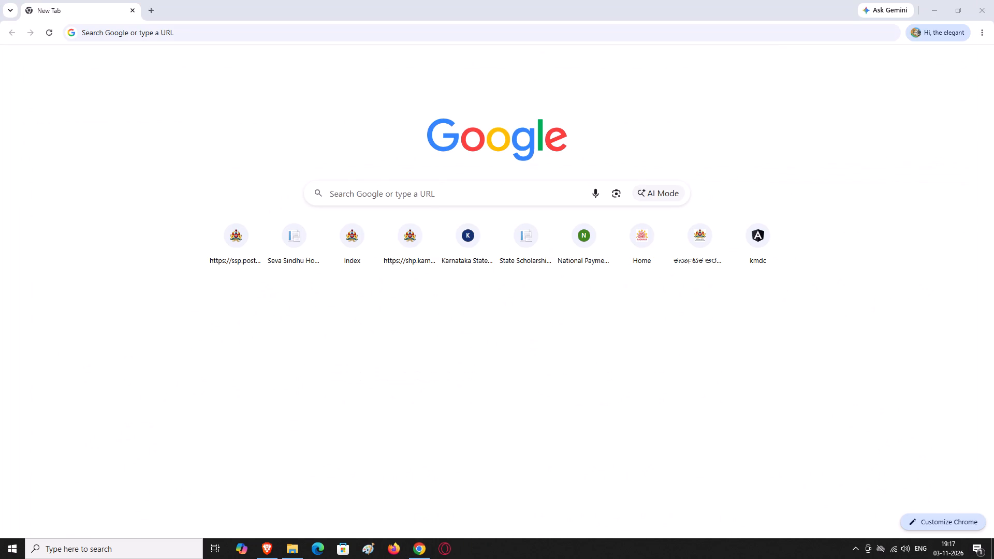
# Search the web for "reduce pdf file size" and open iLovePDF's Compress PDF tool.
pyautogui.click(198, 41)
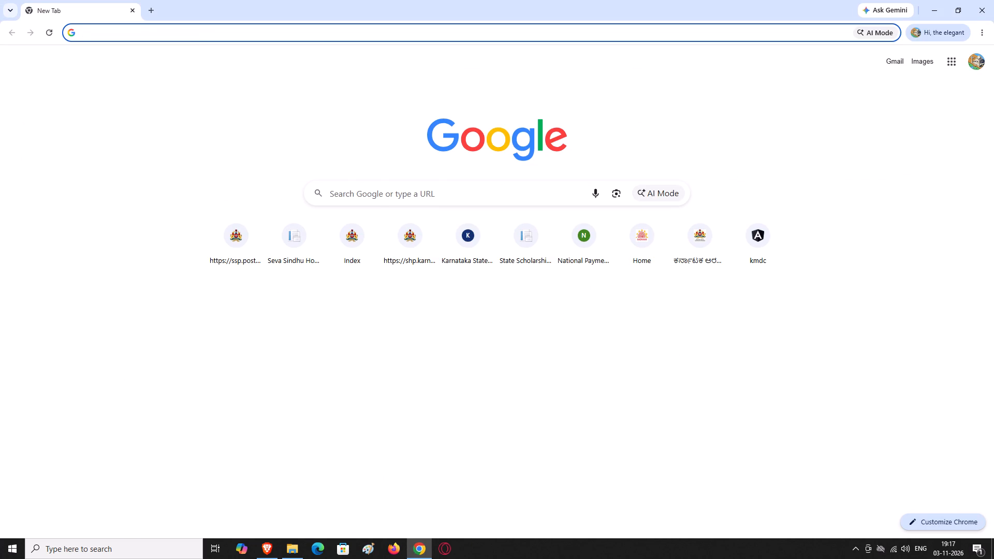
pyautogui.write('reduce p')
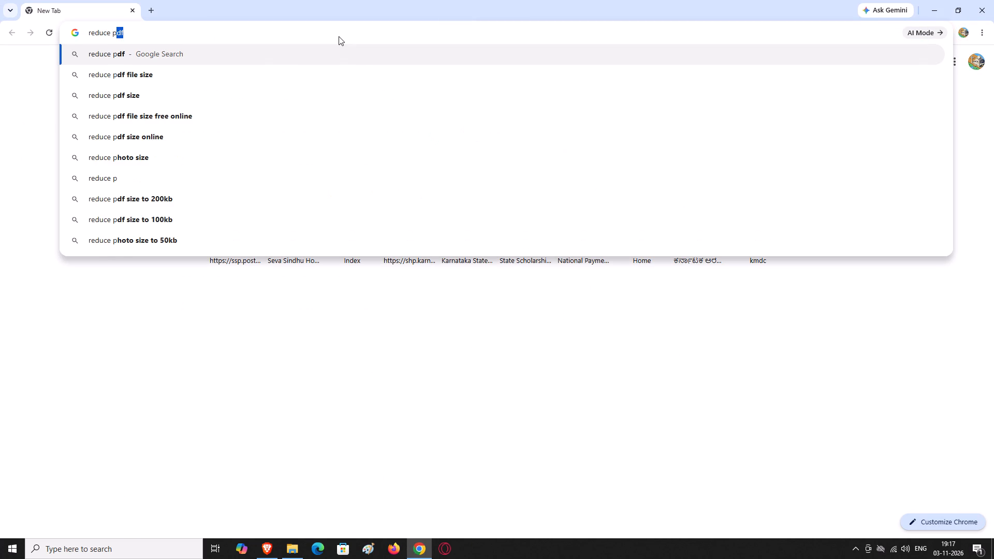
pyautogui.click(104, 81)
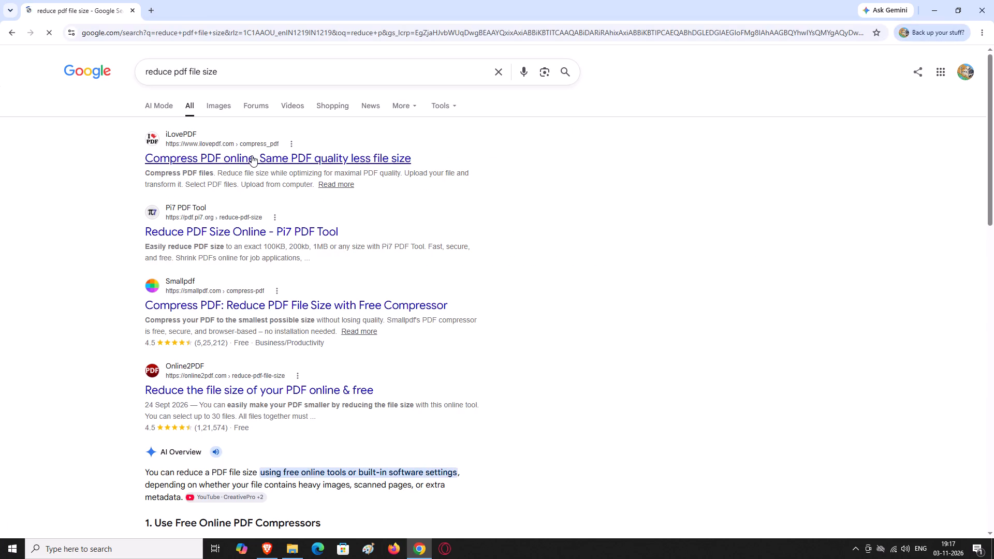
pyautogui.click(252, 155)
pyautogui.click(540, 176)
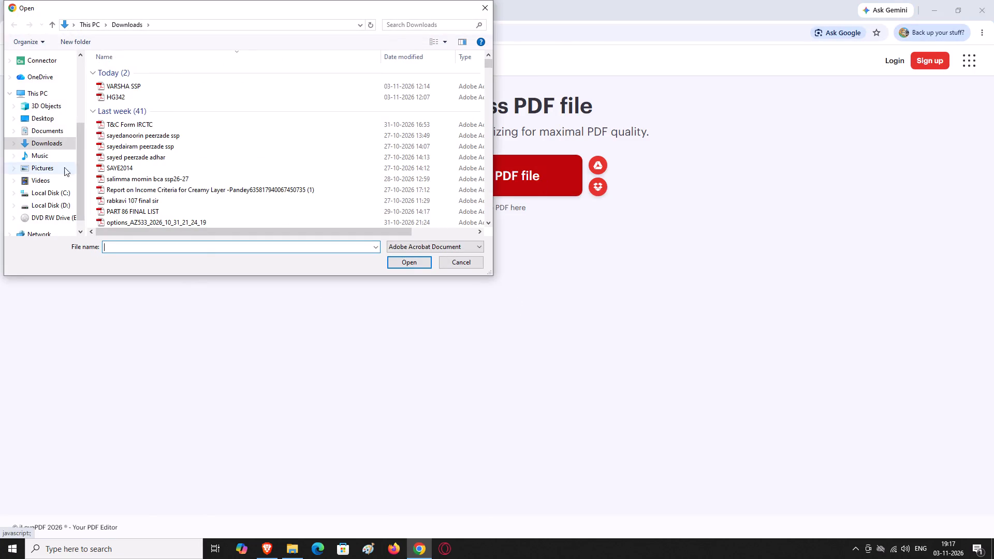
pyautogui.click(46, 117)
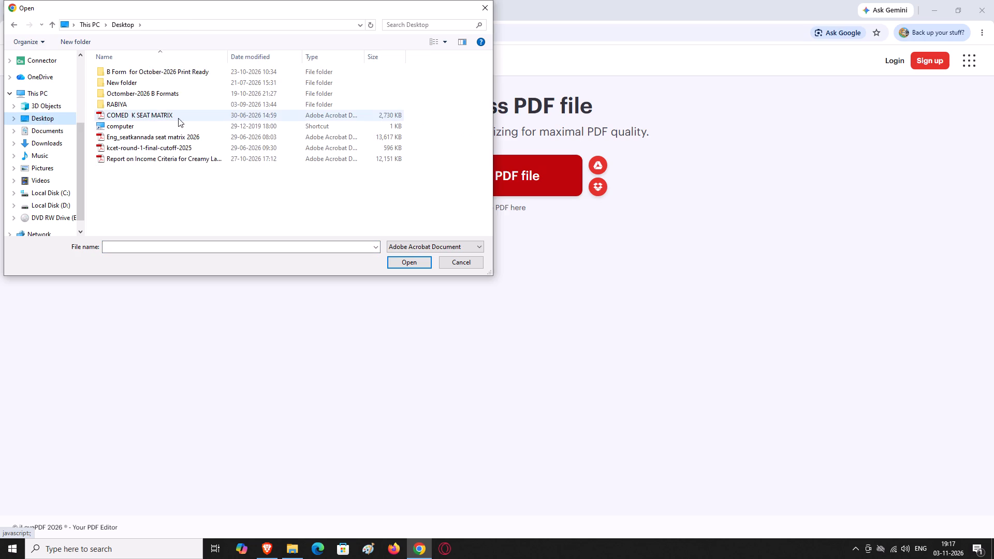
pyautogui.click(183, 158)
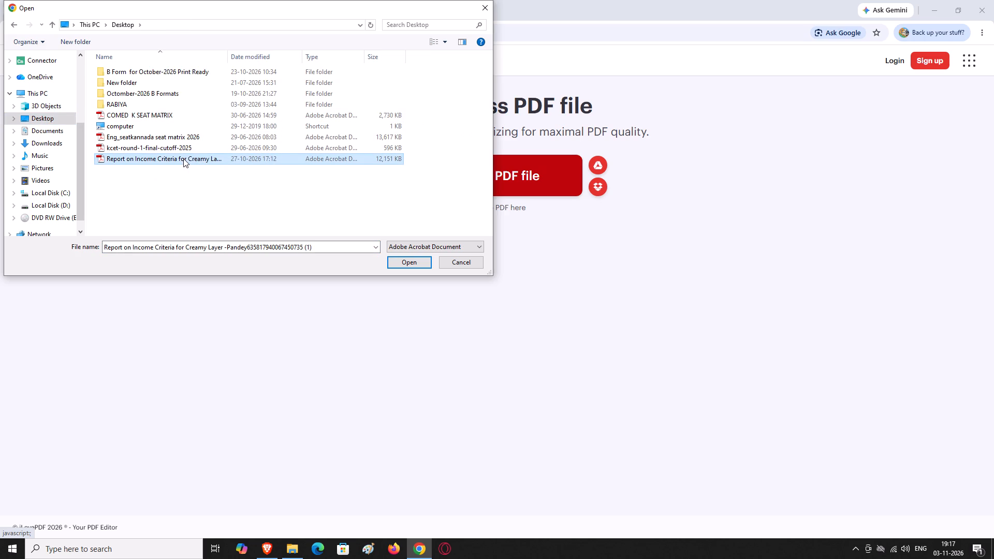
pyautogui.click(406, 261)
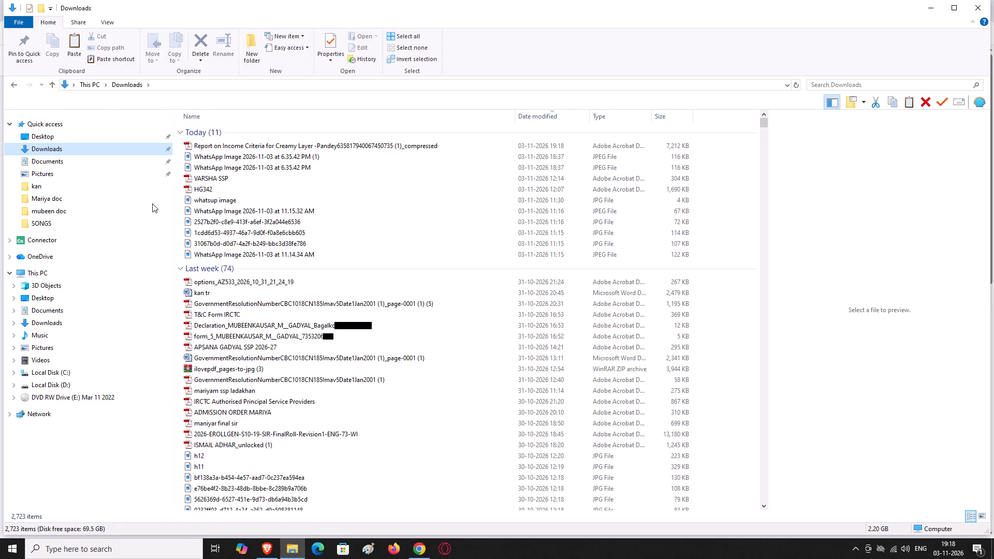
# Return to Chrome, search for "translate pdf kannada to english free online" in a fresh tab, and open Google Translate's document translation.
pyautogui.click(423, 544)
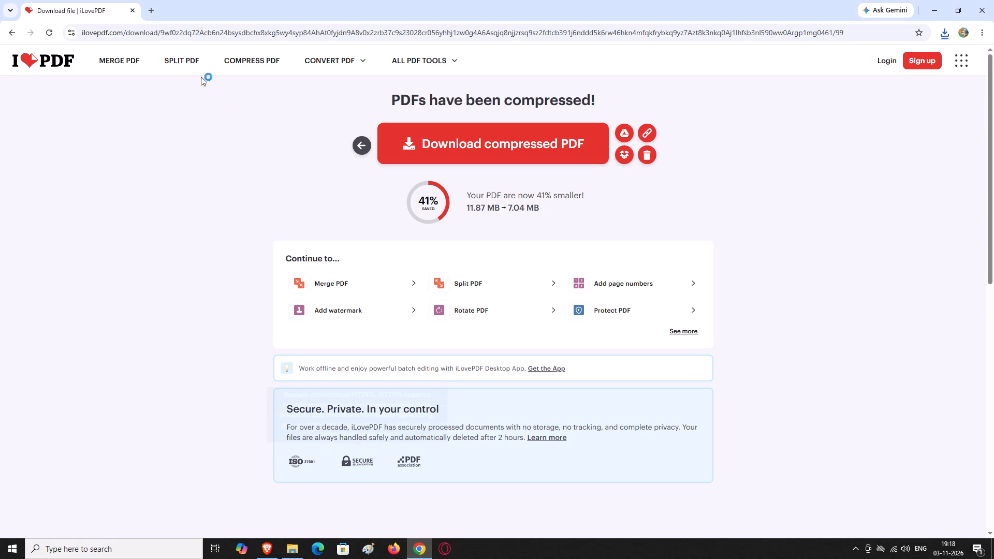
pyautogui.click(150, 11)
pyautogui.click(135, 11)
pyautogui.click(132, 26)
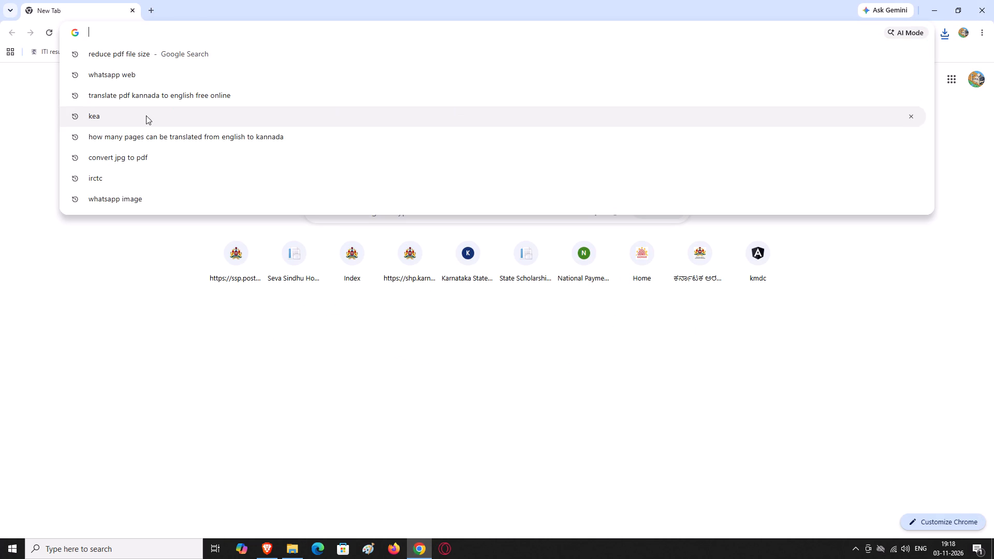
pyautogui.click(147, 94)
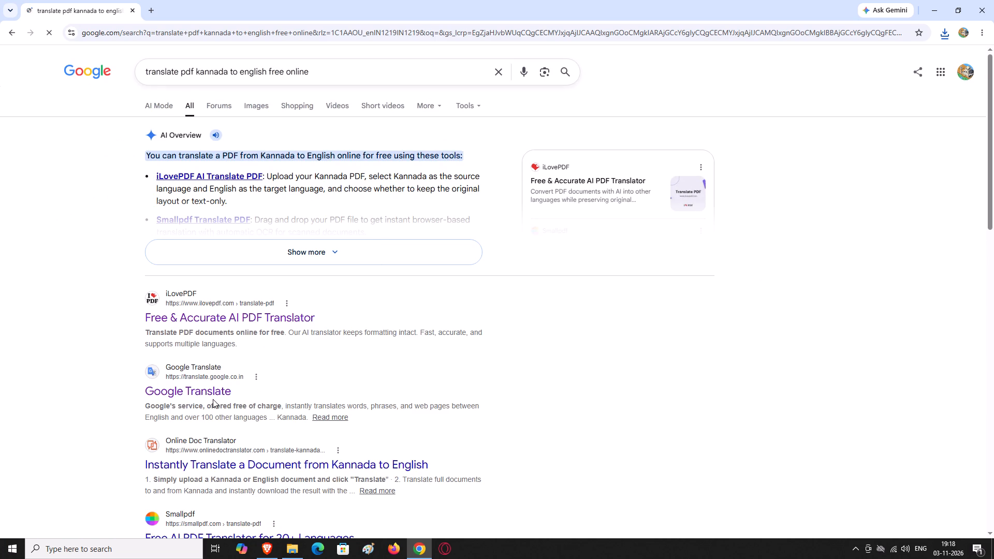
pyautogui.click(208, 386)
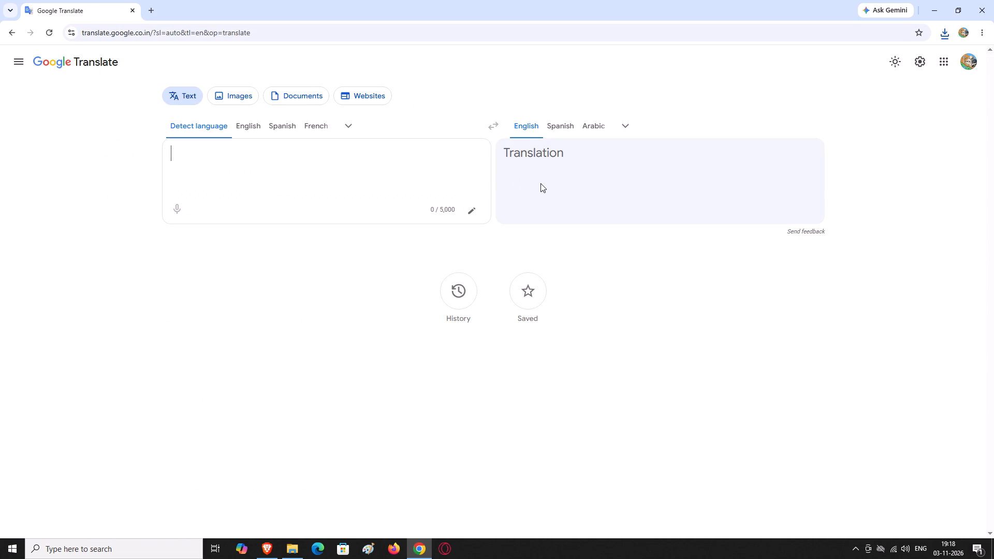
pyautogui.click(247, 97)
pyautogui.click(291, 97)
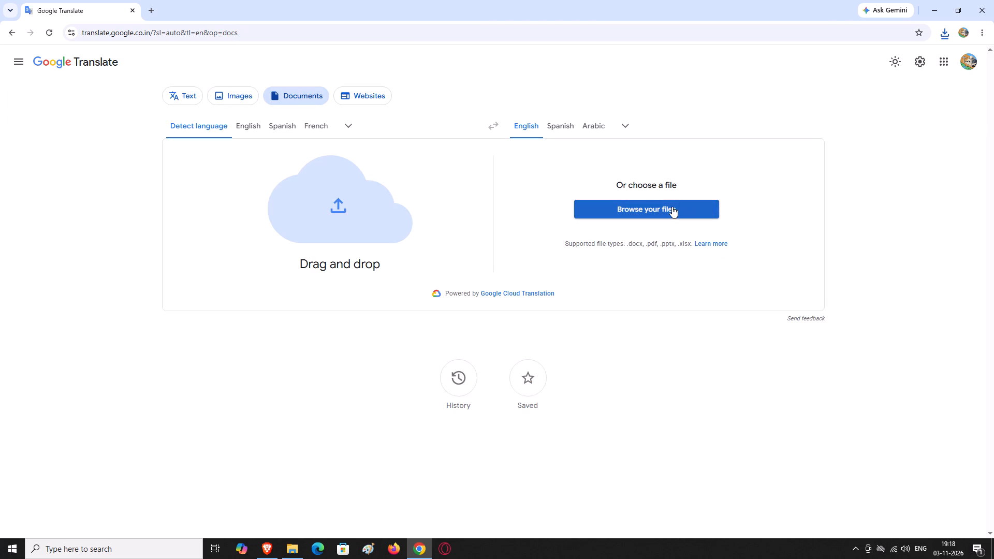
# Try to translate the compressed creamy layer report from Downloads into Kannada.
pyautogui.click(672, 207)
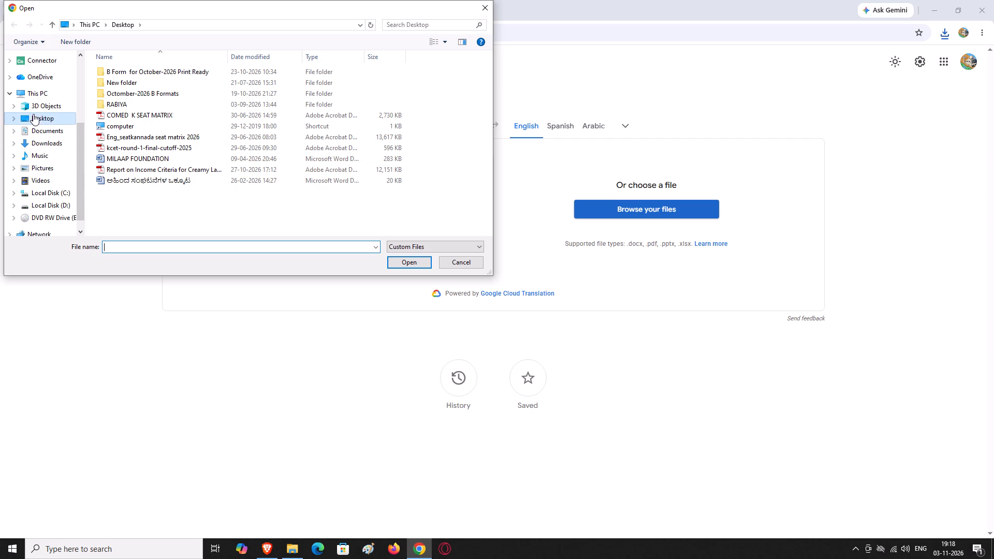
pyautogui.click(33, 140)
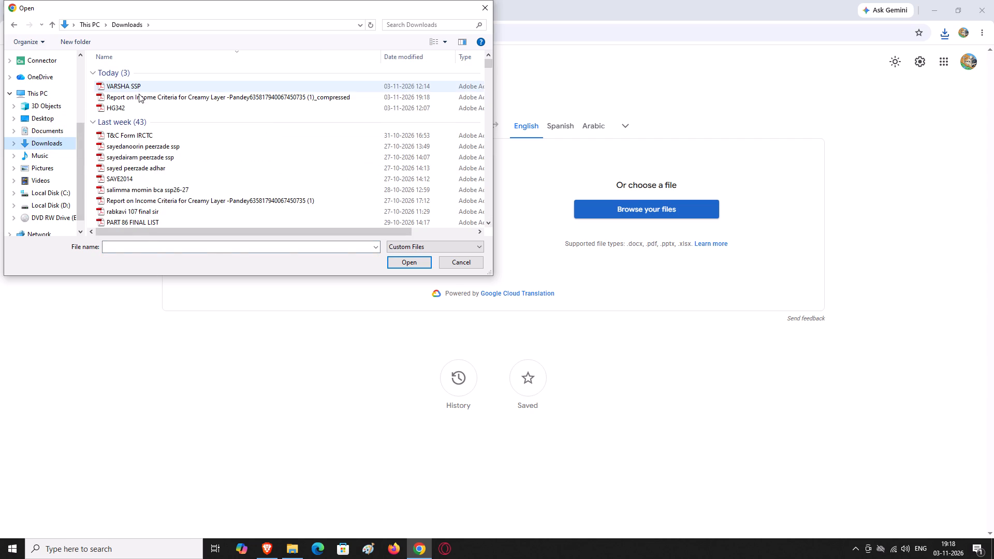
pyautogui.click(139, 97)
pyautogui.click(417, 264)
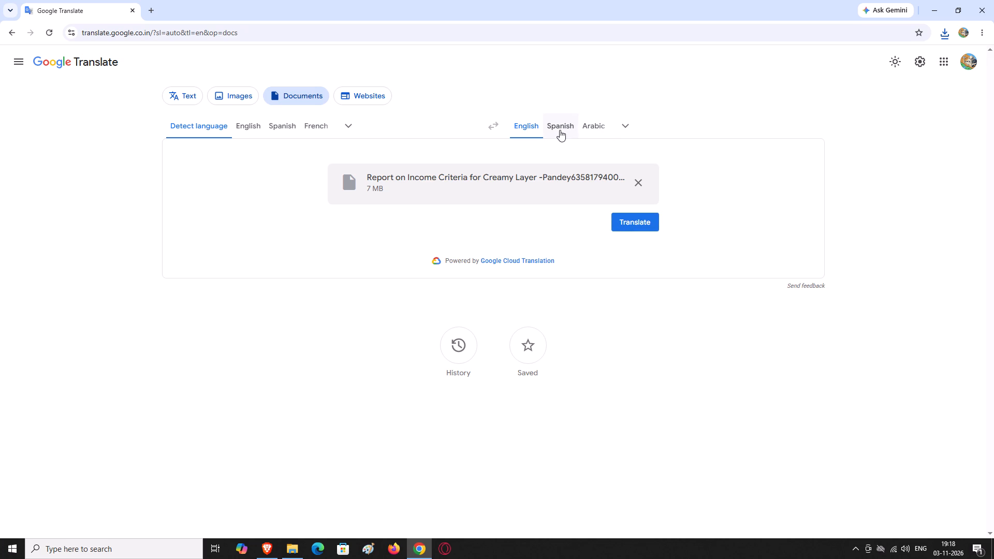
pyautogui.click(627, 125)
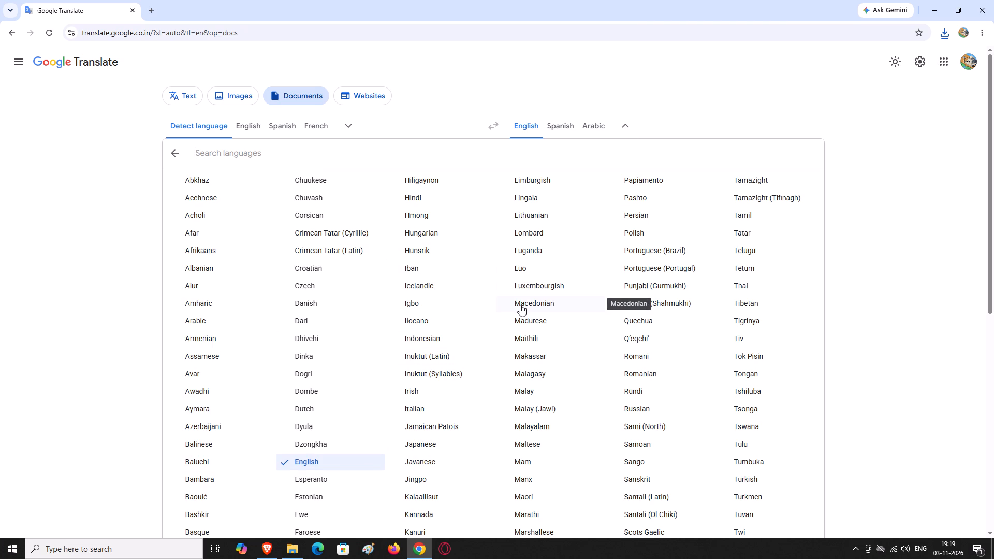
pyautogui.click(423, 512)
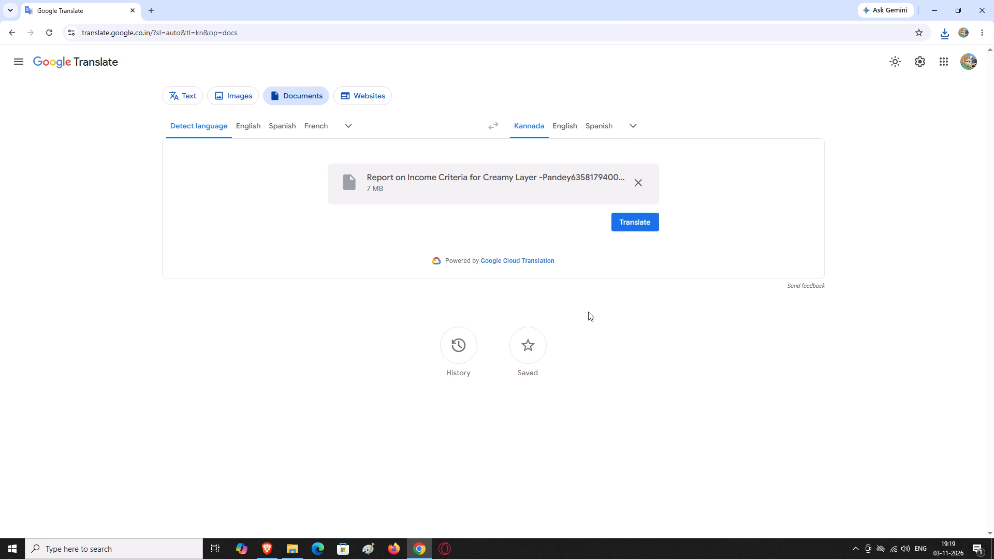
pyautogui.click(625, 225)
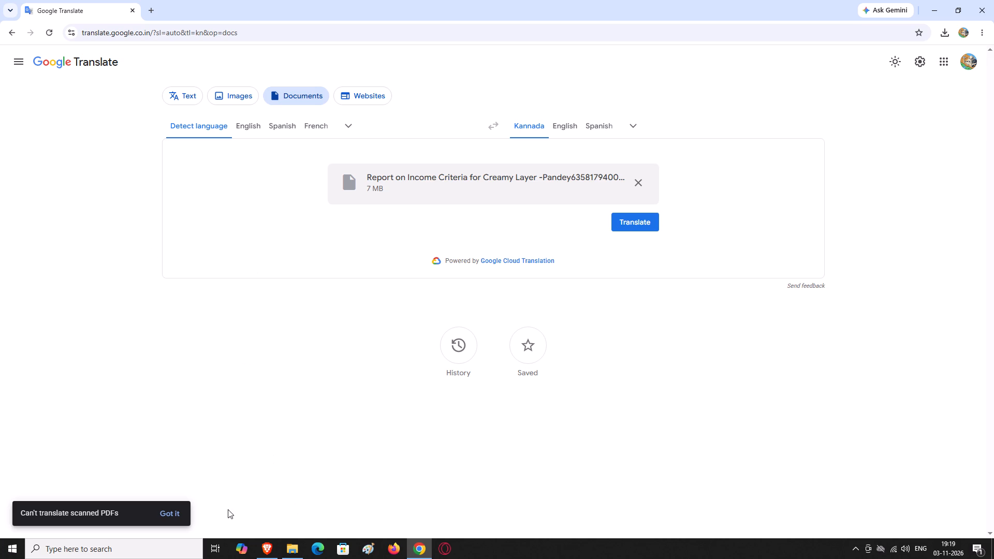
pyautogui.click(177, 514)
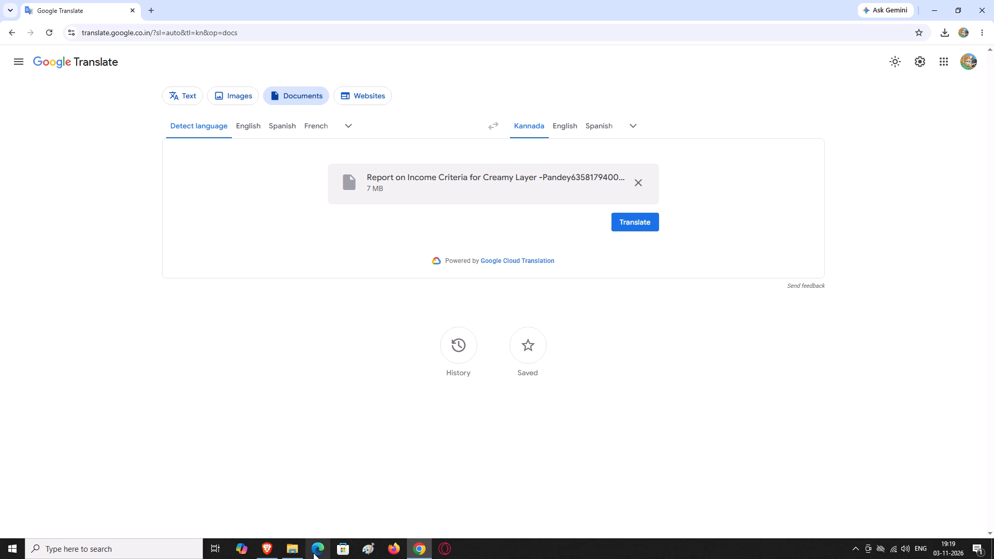
# Search the web for "convert pdf to jpg" and open iLovePDF's PDF to JPG converter.
pyautogui.click(160, 27)
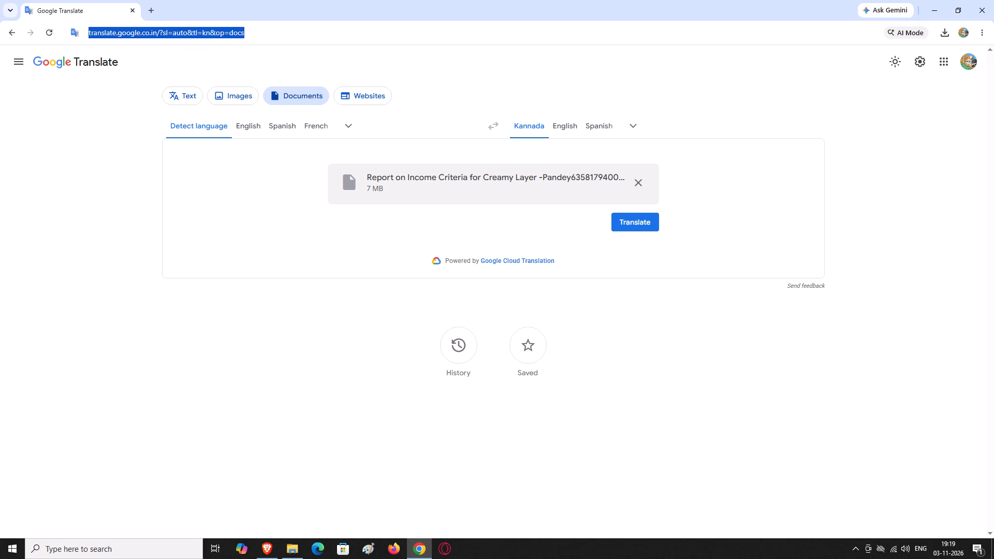
pyautogui.write('convert pdf')
pyautogui.press('space')
pyautogui.write('to jp')
pyautogui.press('Return')
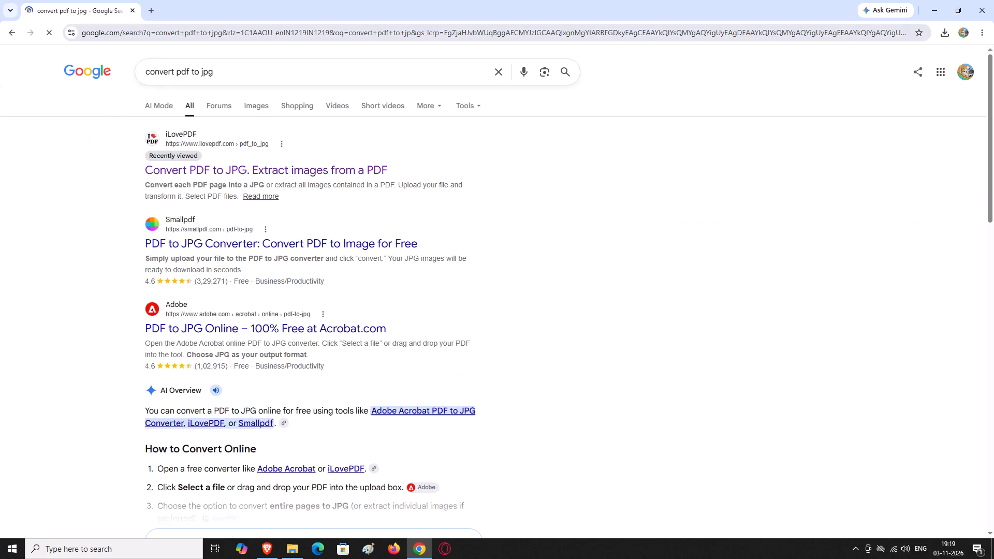
pyautogui.click(284, 170)
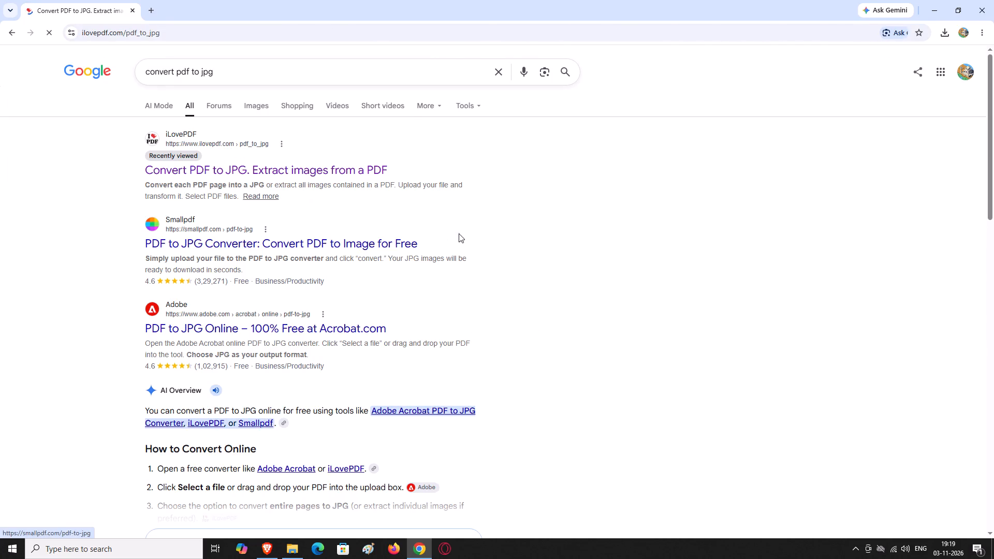
pyautogui.click(487, 188)
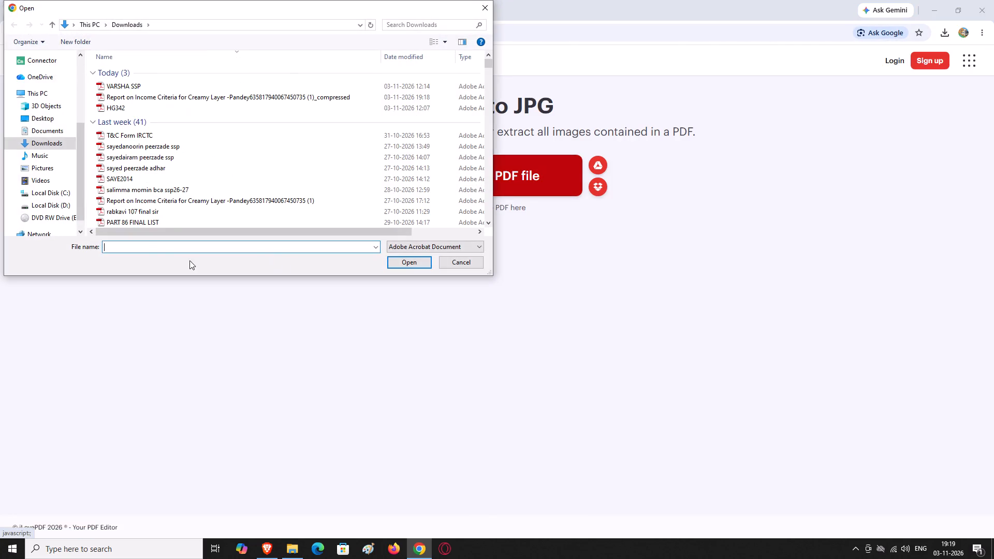
pyautogui.click(49, 117)
pyautogui.click(127, 155)
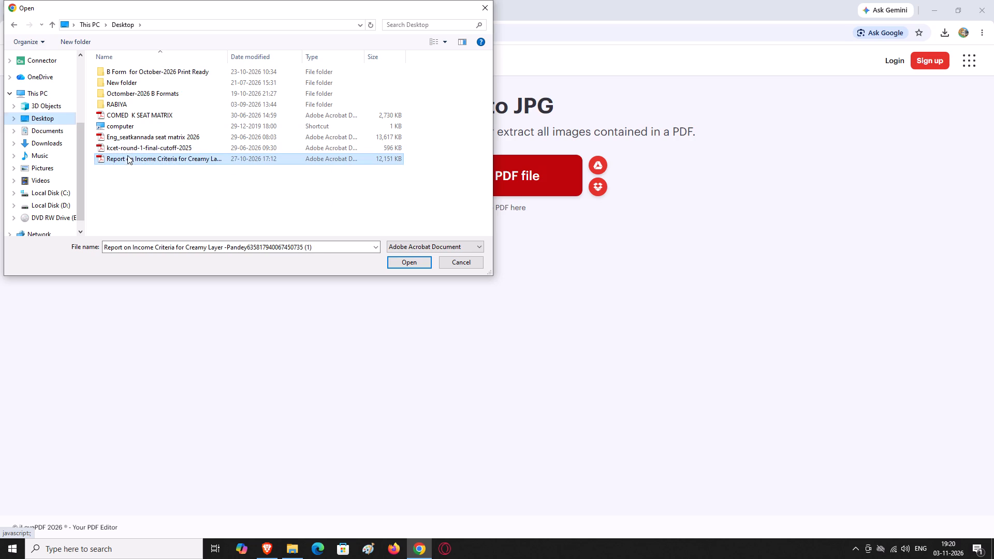
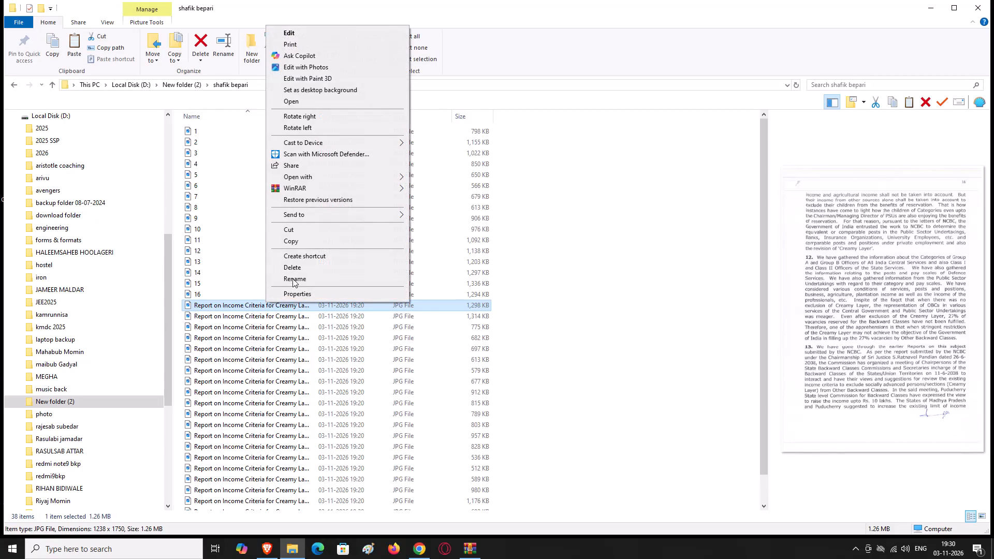
# Rename the seventeenth page image as 17 and the page-0018 report image as 18.
pyautogui.click(295, 273)
pyautogui.write('17')
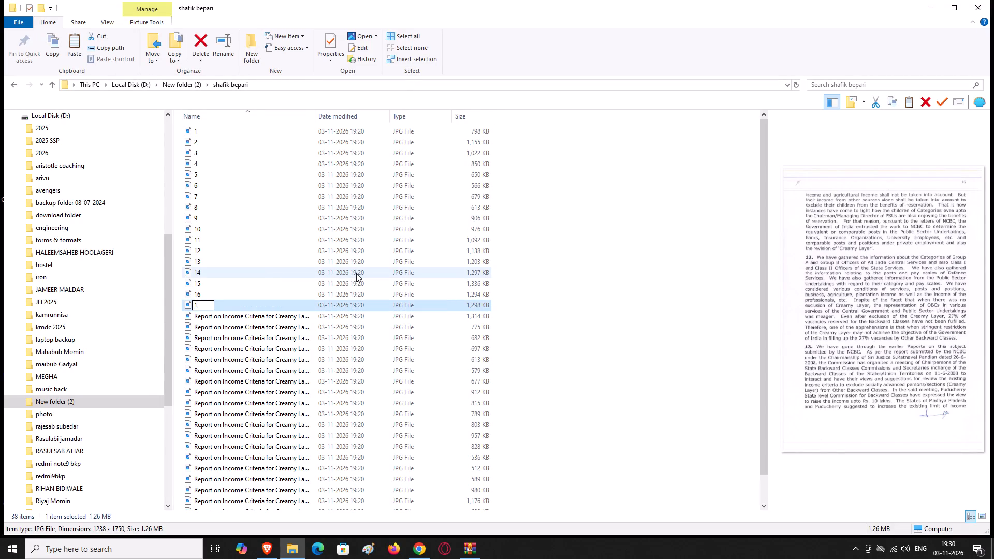
pyautogui.click(267, 312)
pyautogui.rightClick(267, 316)
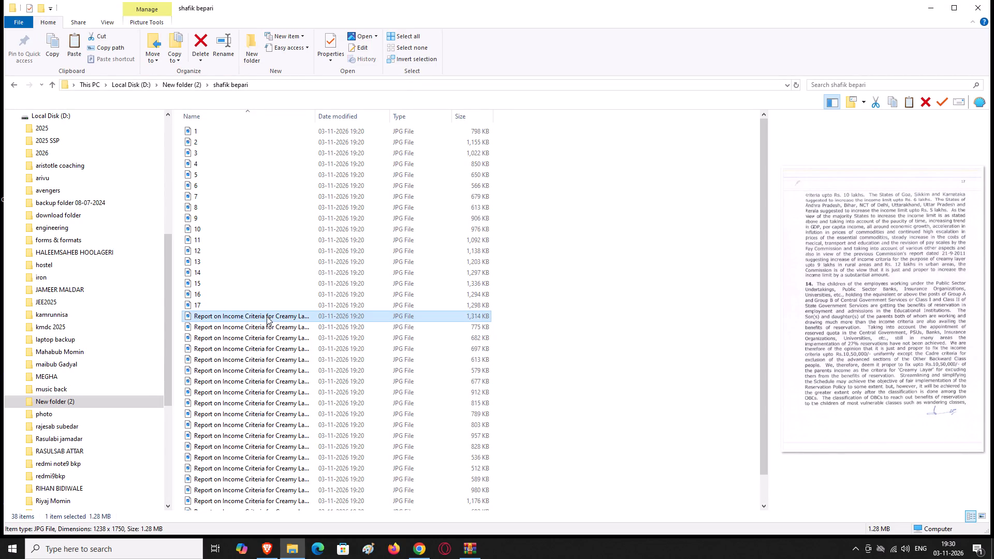
pyautogui.click(283, 292)
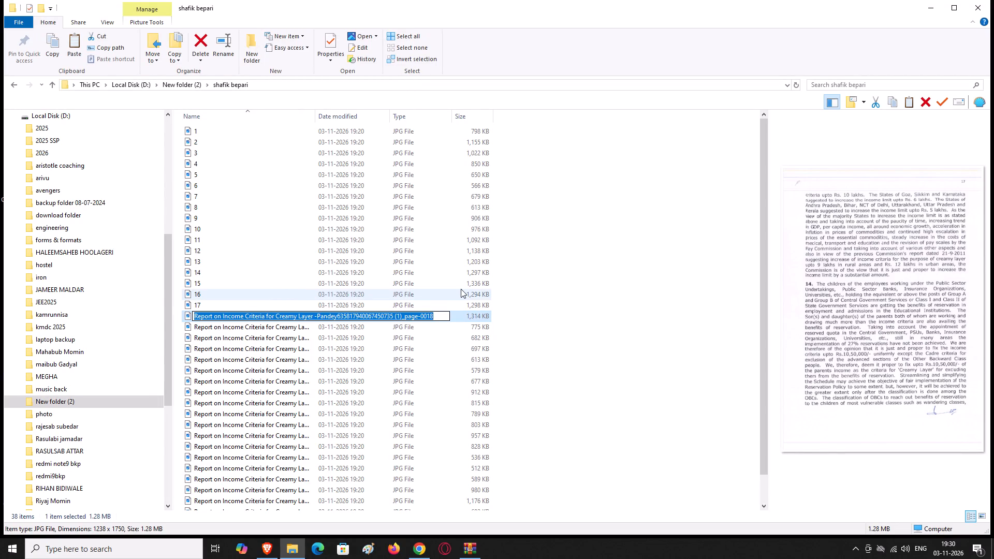
pyautogui.write('18')
# Rename the page-0019 and page-0020 report images as 19 and 20.
pyautogui.click(304, 327)
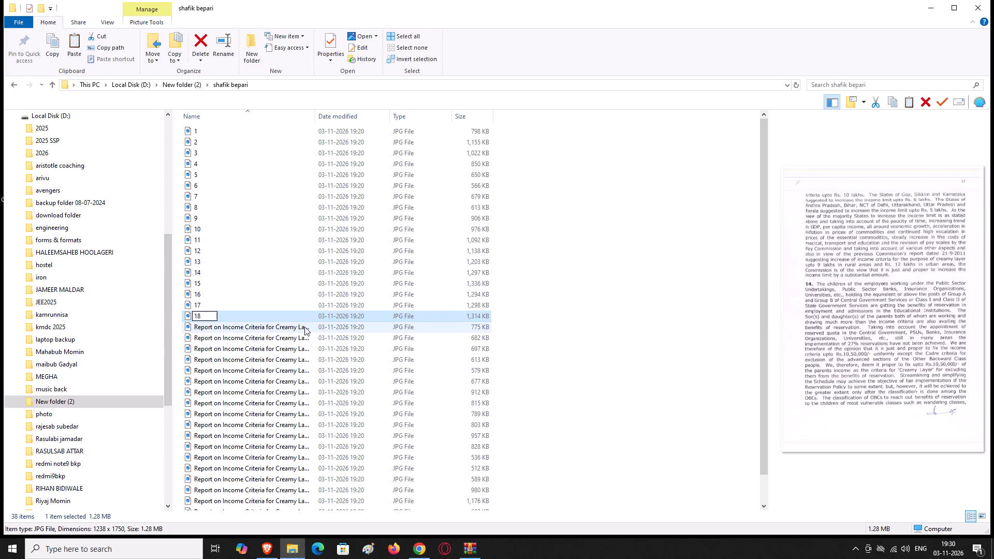
pyautogui.rightClick(304, 327)
pyautogui.click(320, 302)
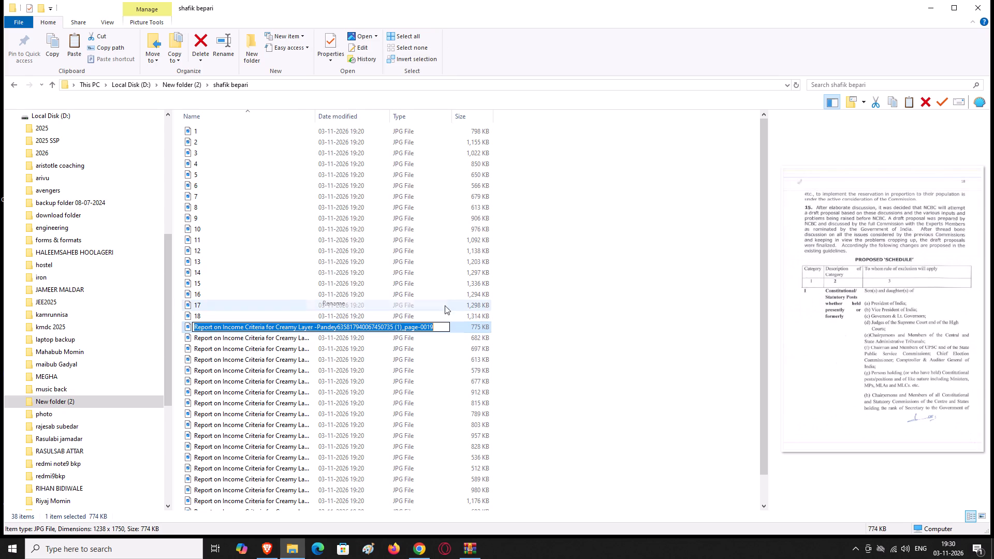
pyautogui.write('19')
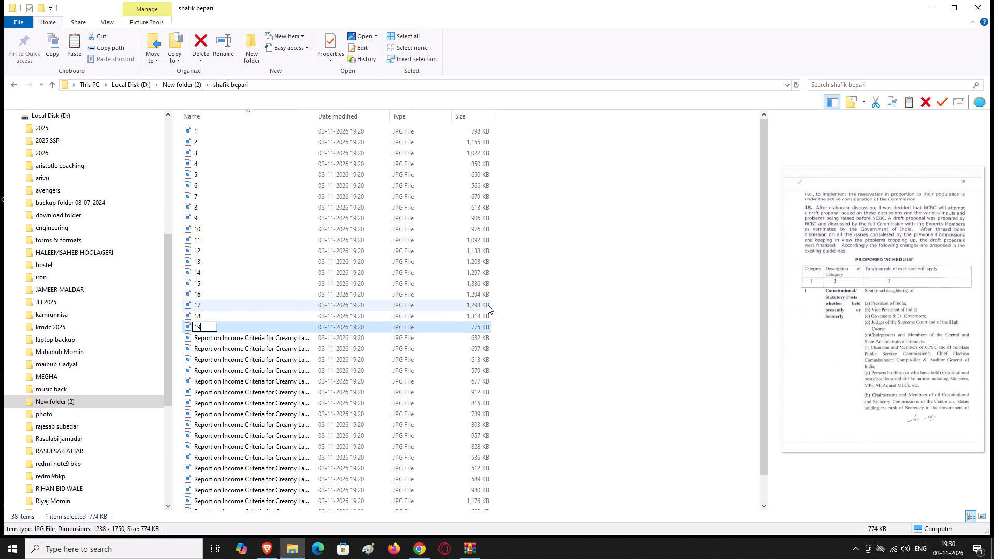
pyautogui.click(227, 336)
pyautogui.rightClick(227, 336)
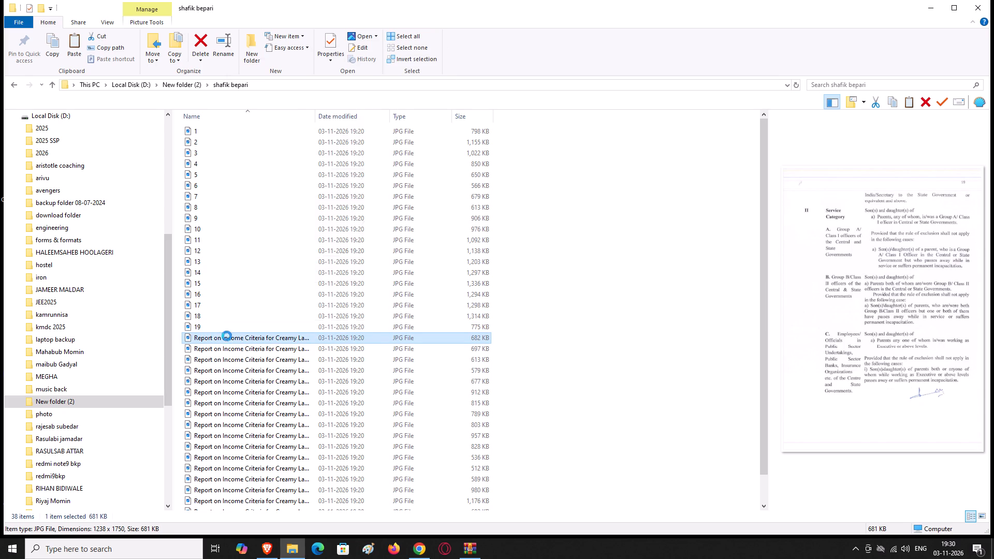
pyautogui.click(248, 315)
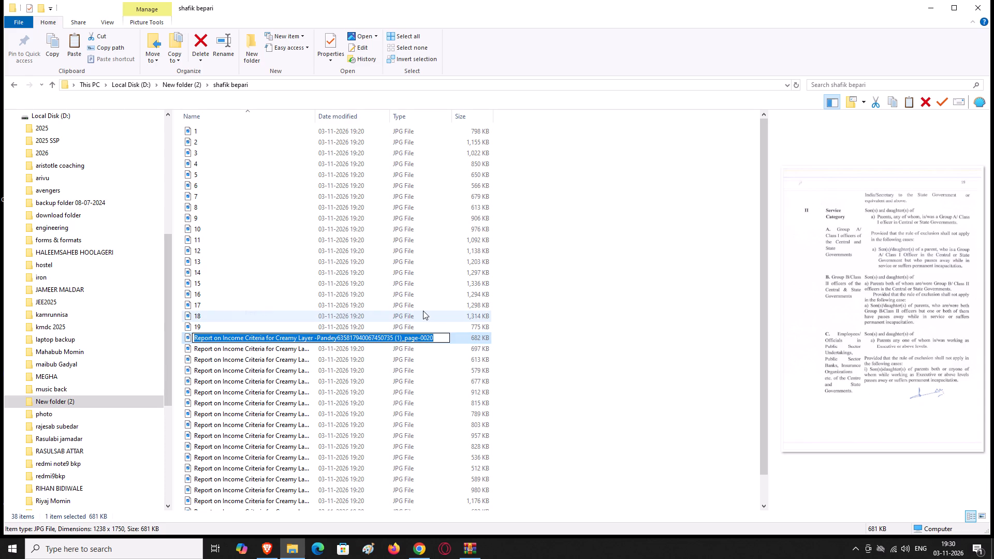
pyautogui.write('20')
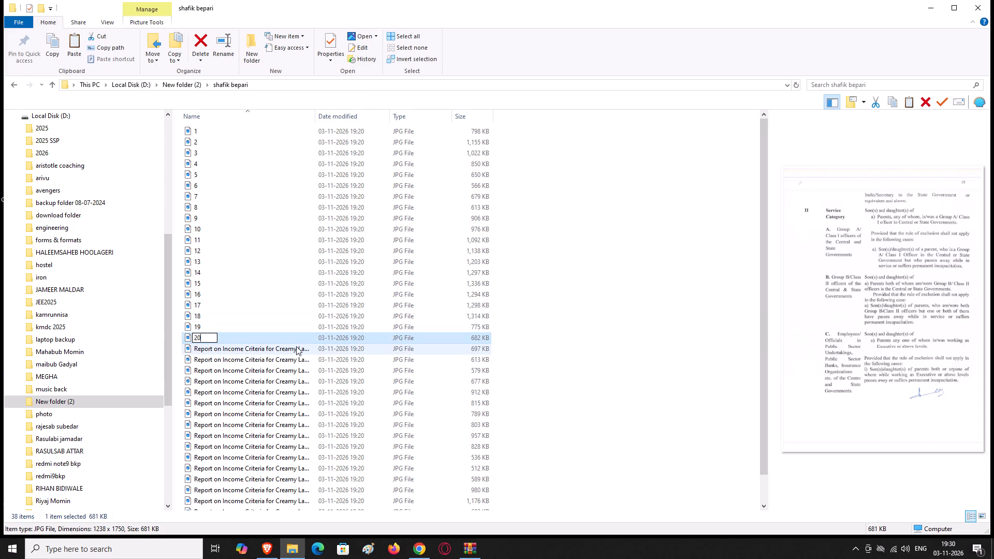
# Rename the twenty-first page image as 21 and the page-0022 report image as 22.
pyautogui.click(296, 346)
pyautogui.rightClick(296, 346)
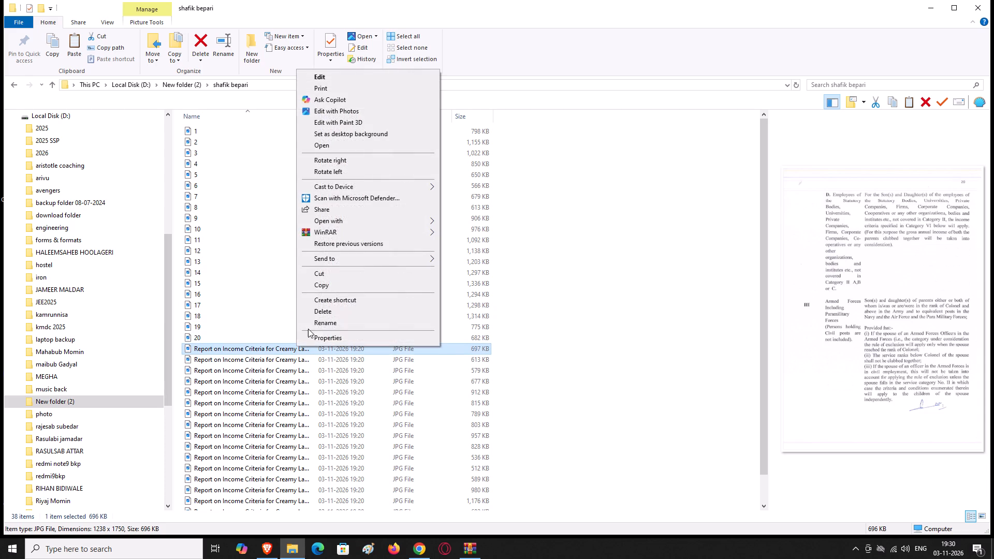
pyautogui.click(310, 326)
pyautogui.write('21')
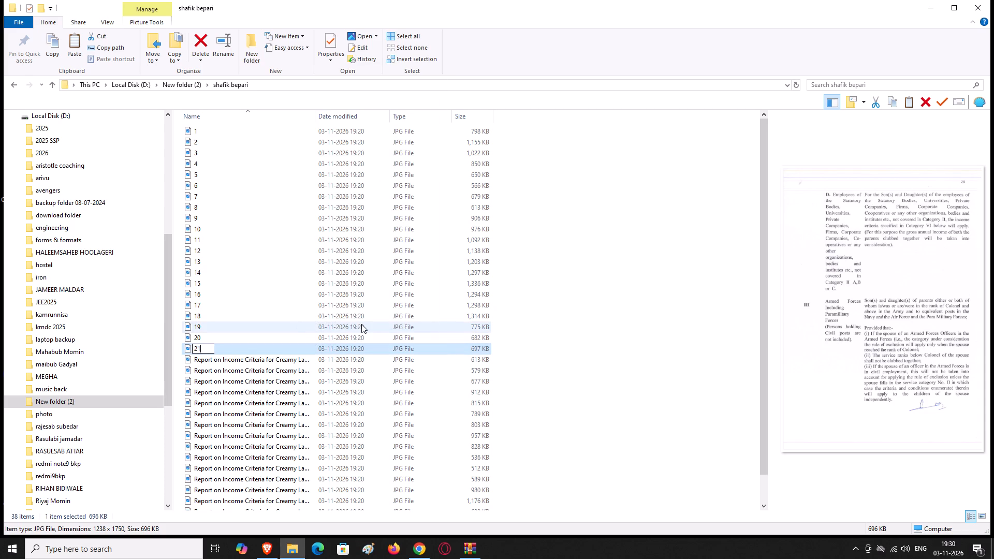
pyautogui.click(254, 363)
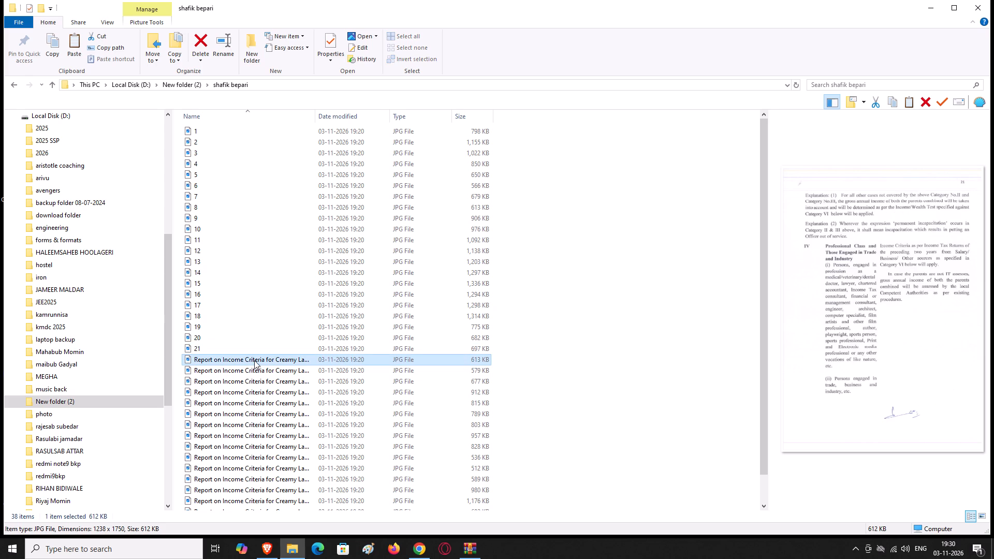
pyautogui.rightClick(254, 360)
pyautogui.click(292, 337)
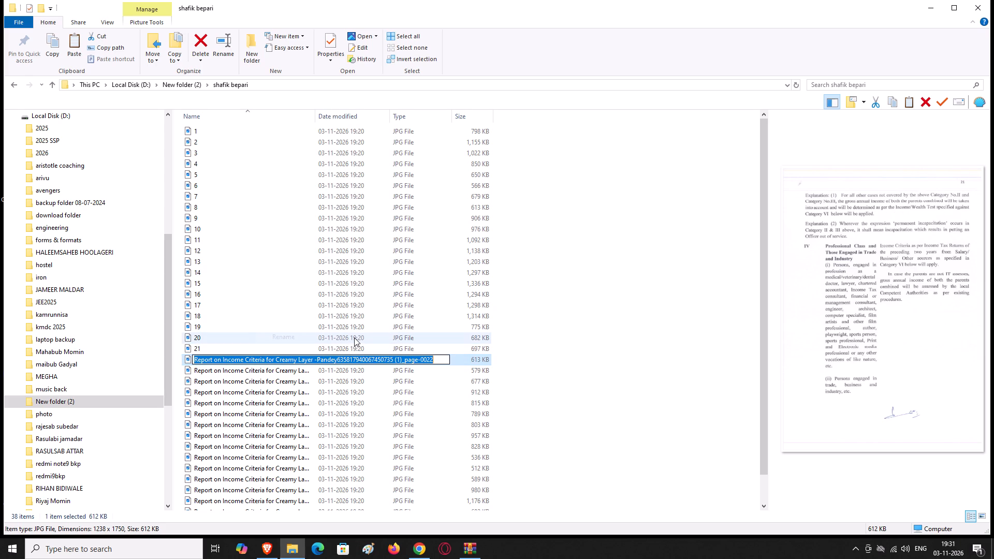
pyautogui.write('22')
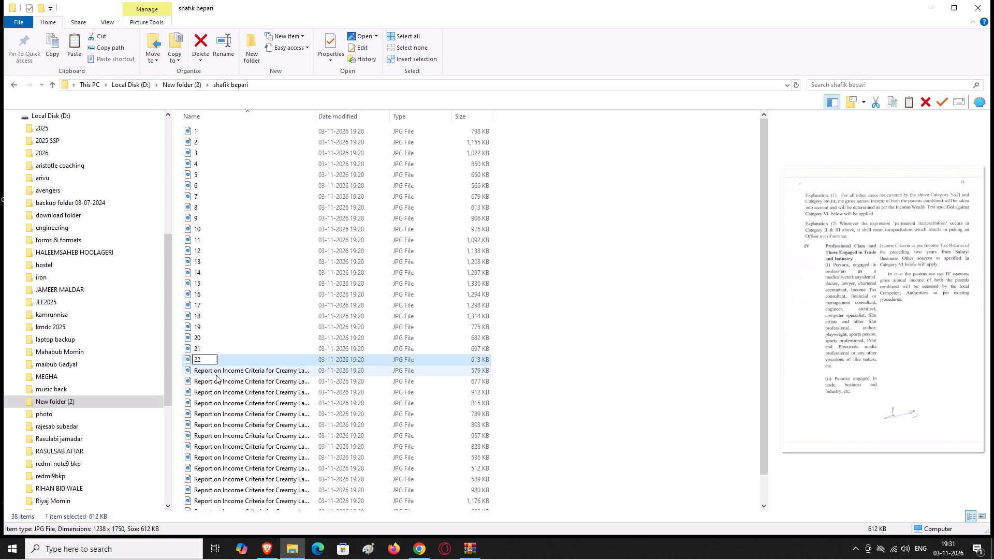
# Rename the twenty-third report page image, the one directly below file 22, as 23.
pyautogui.click(217, 369)
pyautogui.rightClick(217, 369)
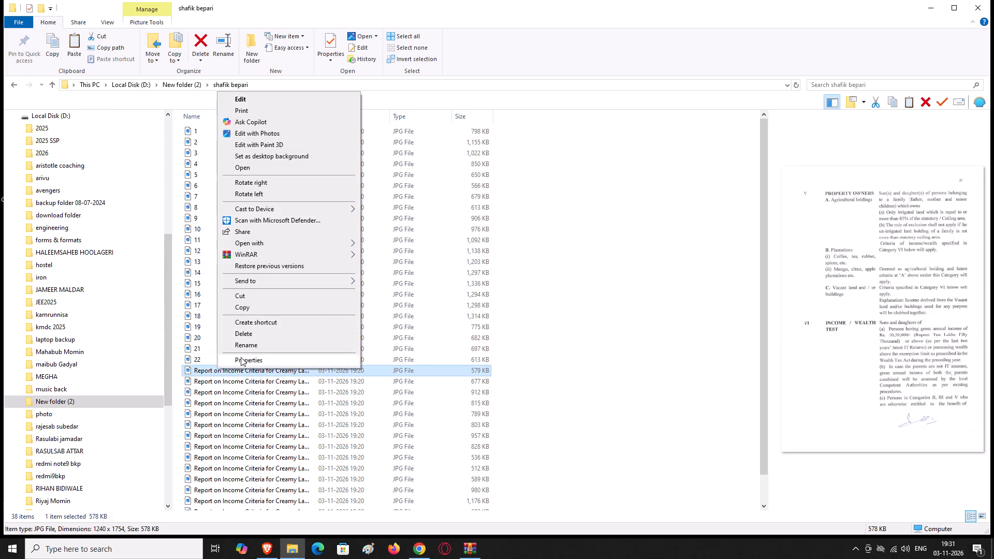
pyautogui.click(250, 344)
pyautogui.press('2')
pyautogui.press('3')
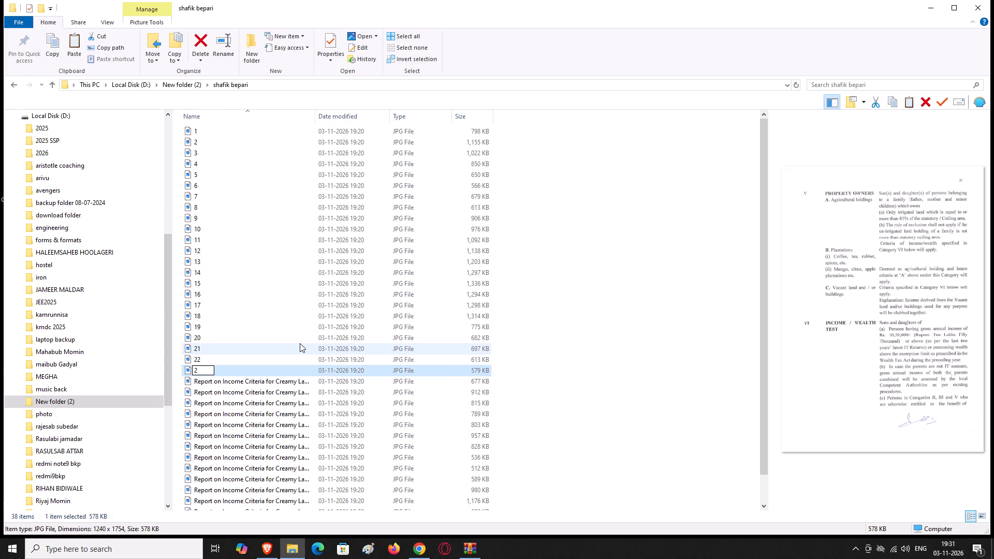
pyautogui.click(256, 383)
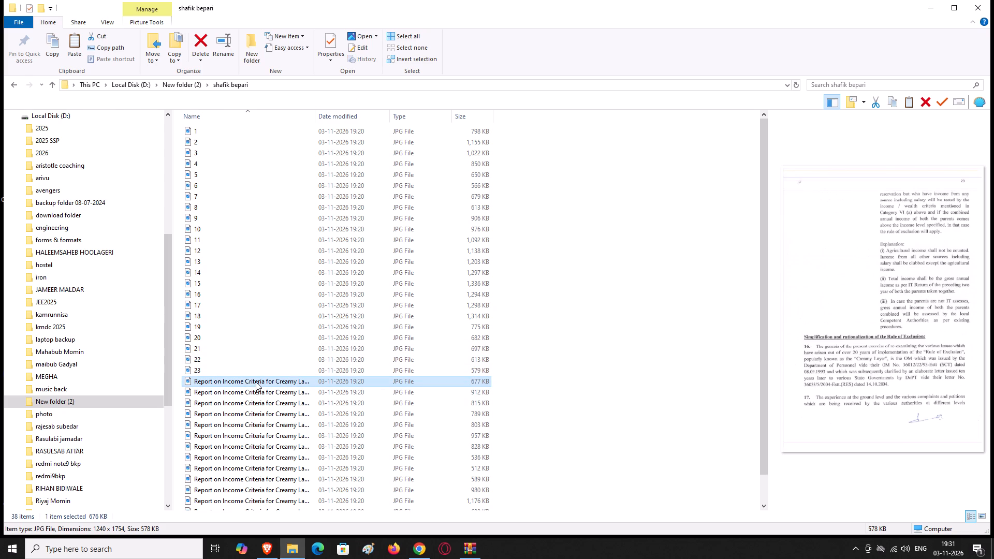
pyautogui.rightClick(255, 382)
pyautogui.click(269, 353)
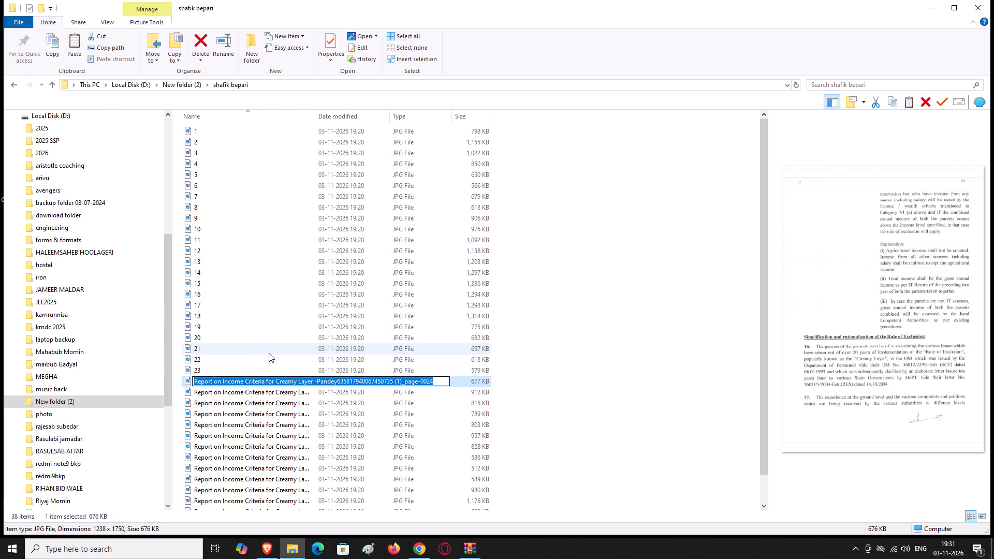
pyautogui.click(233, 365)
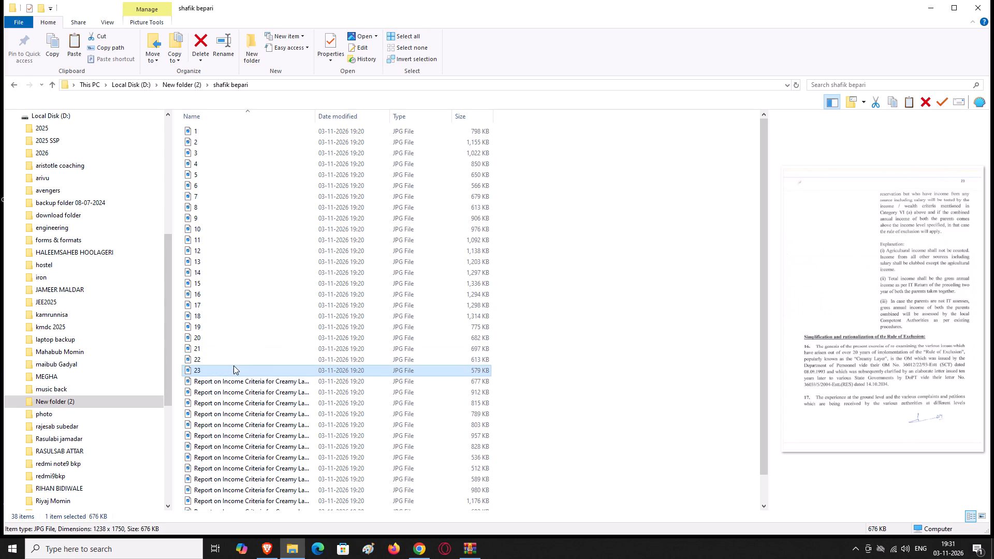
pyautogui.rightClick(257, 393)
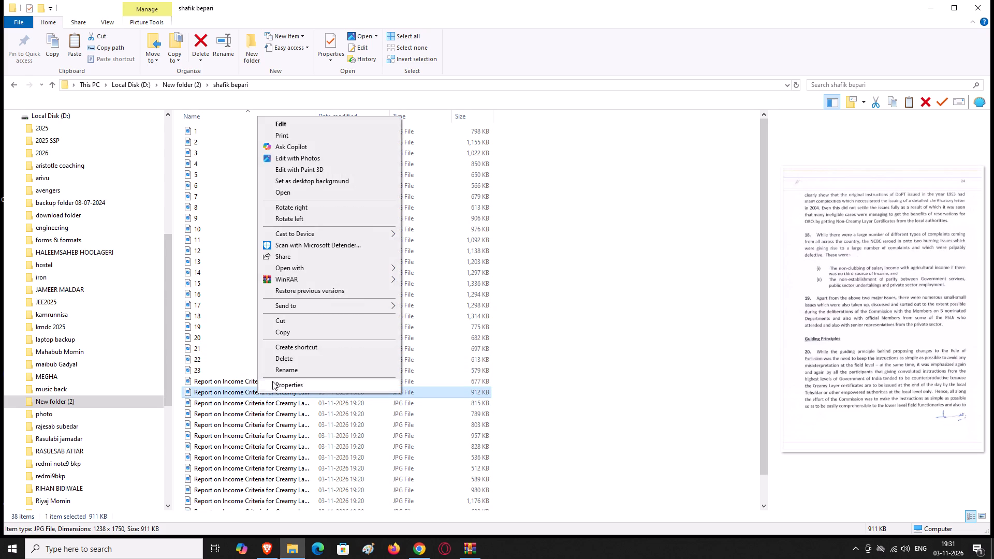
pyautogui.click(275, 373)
# Rename the page-0024 and page-0025 report images as 24 and 25.
pyautogui.click(252, 382)
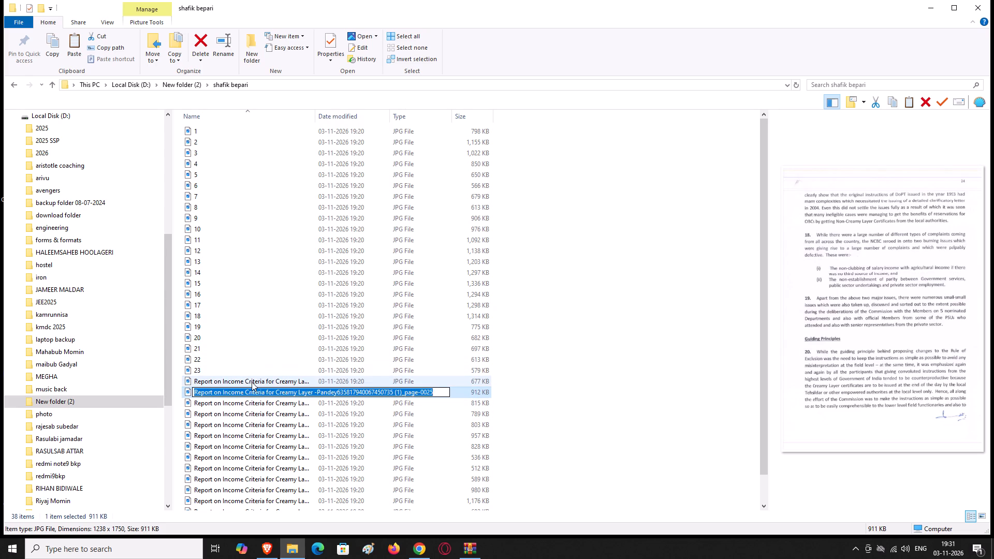
pyautogui.rightClick(252, 382)
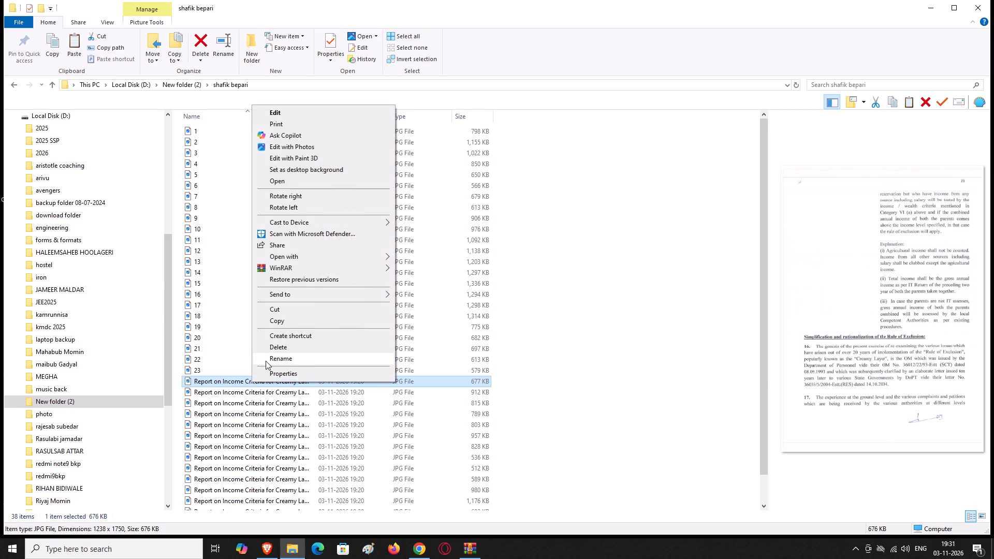
pyautogui.click(266, 361)
pyautogui.write('24')
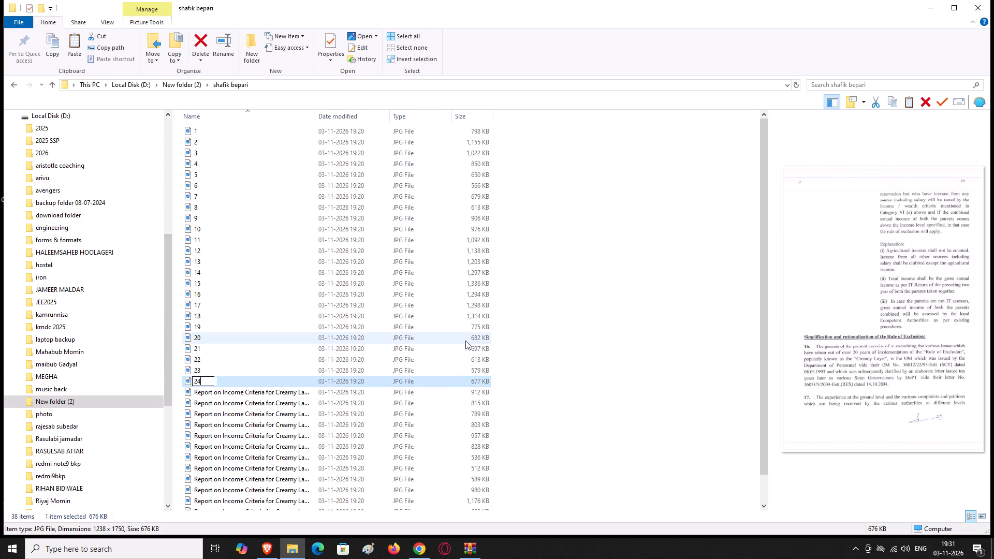
pyautogui.click(259, 393)
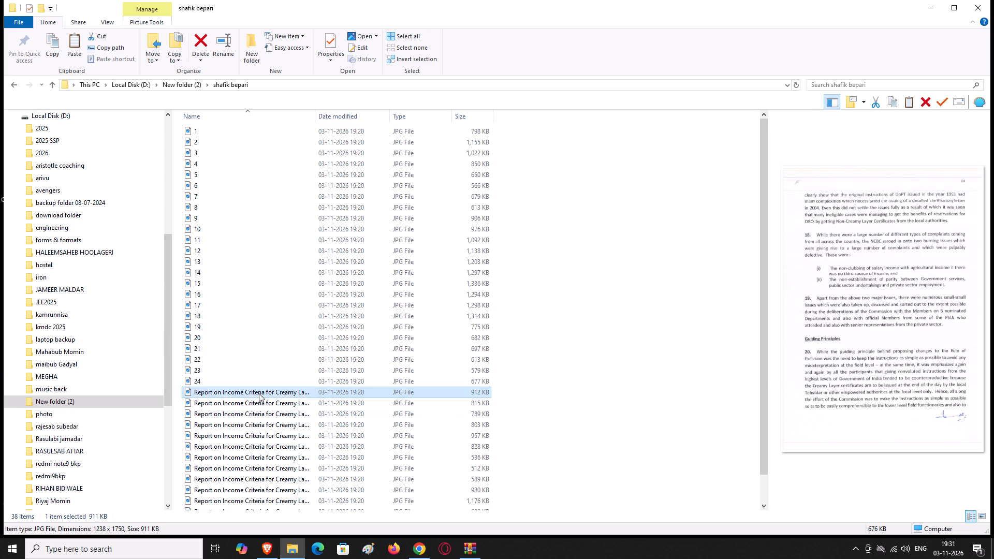
pyautogui.rightClick(259, 393)
pyautogui.click(272, 371)
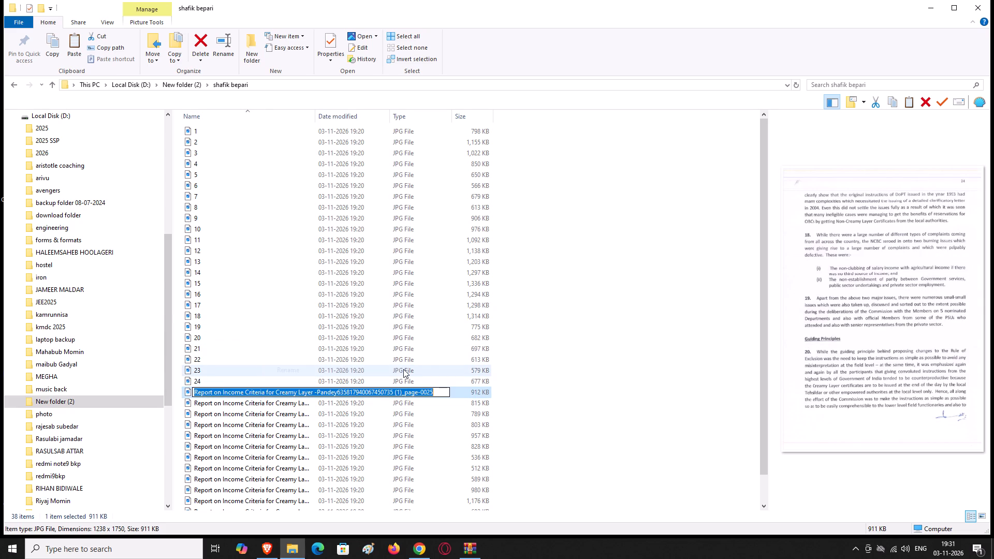
pyautogui.write('25')
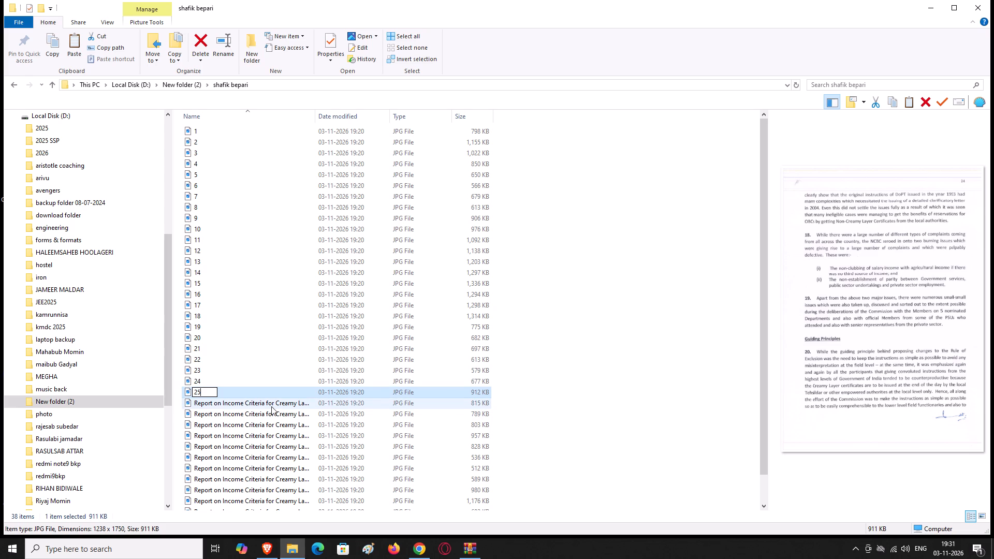
# Rename the twenty-sixth page image as 26 and the page-0027 report image as 27.
pyautogui.click(272, 404)
pyautogui.rightClick(272, 404)
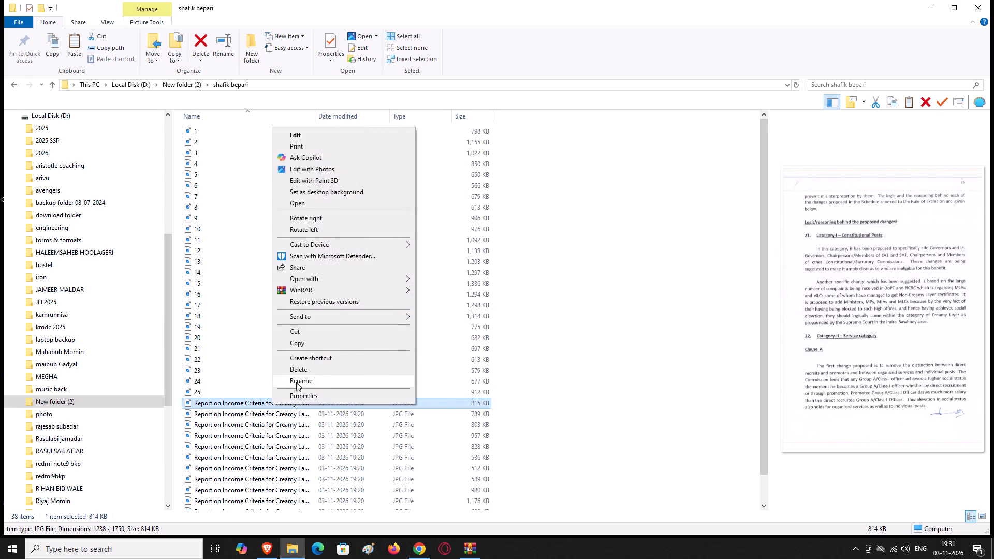
pyautogui.click(296, 382)
pyautogui.write('26')
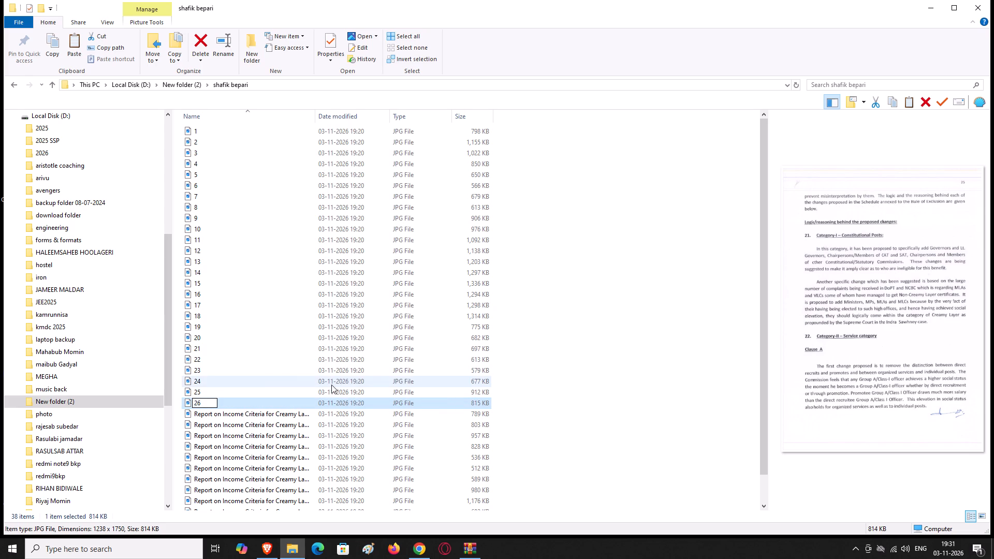
pyautogui.click(258, 413)
pyautogui.rightClick(258, 413)
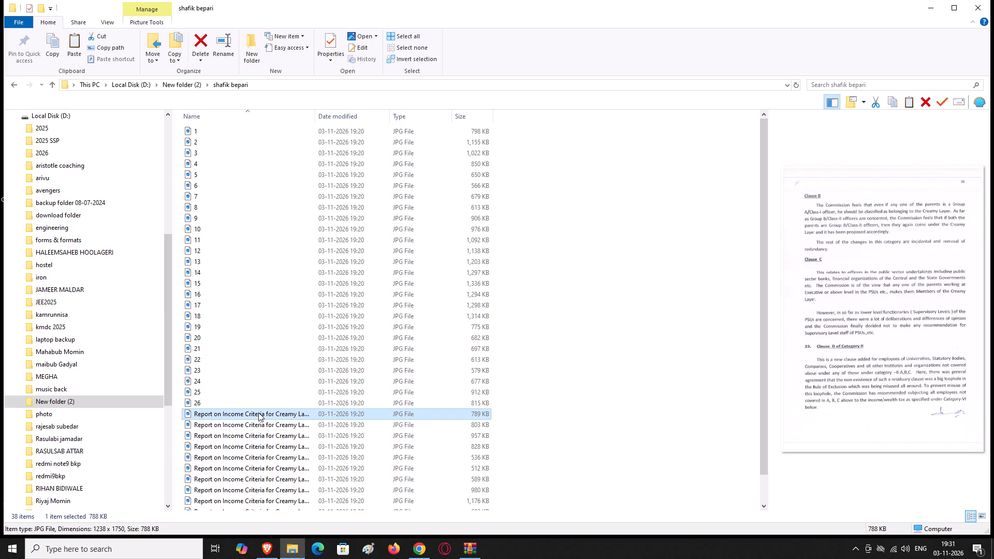
pyautogui.click(273, 391)
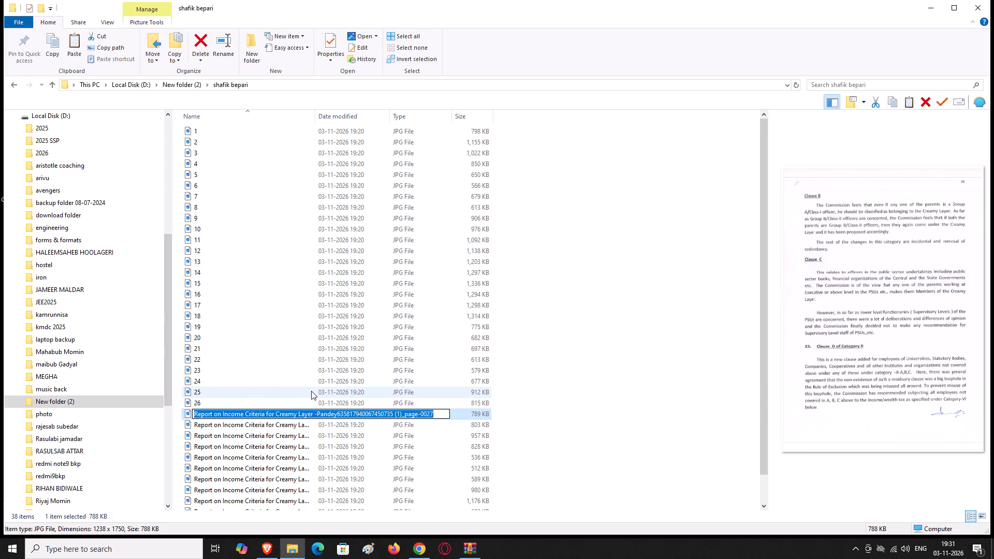
pyautogui.write('27')
# Rename the page-0028 report image as 28 and the twenty-ninth page image as 29.
pyautogui.click(276, 424)
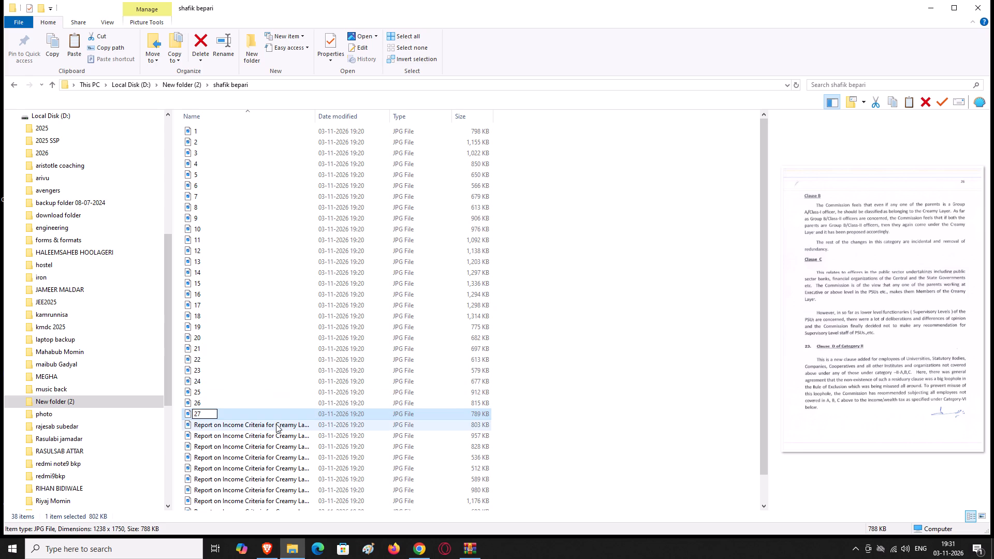
pyautogui.rightClick(275, 424)
pyautogui.click(299, 402)
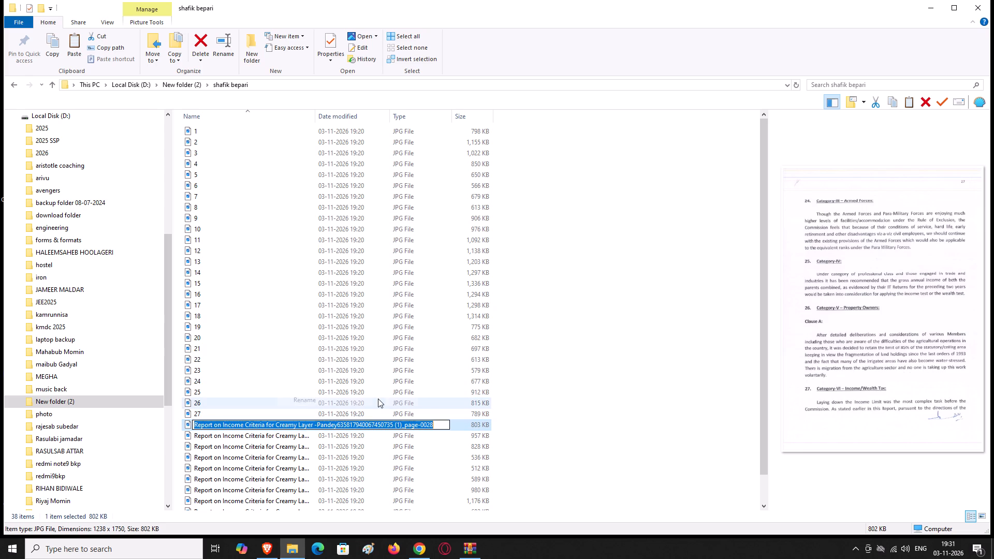
pyautogui.write('28')
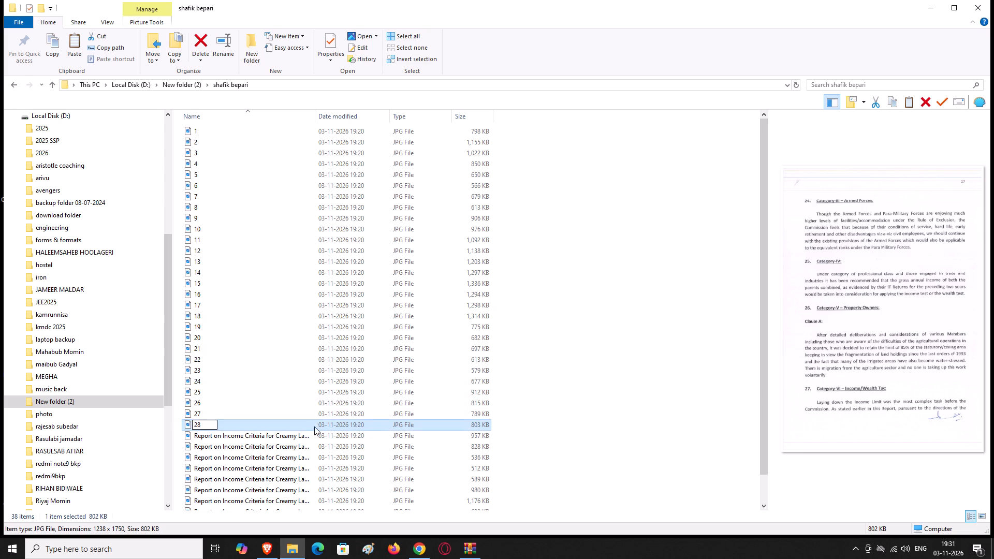
pyautogui.click(287, 433)
pyautogui.rightClick(287, 433)
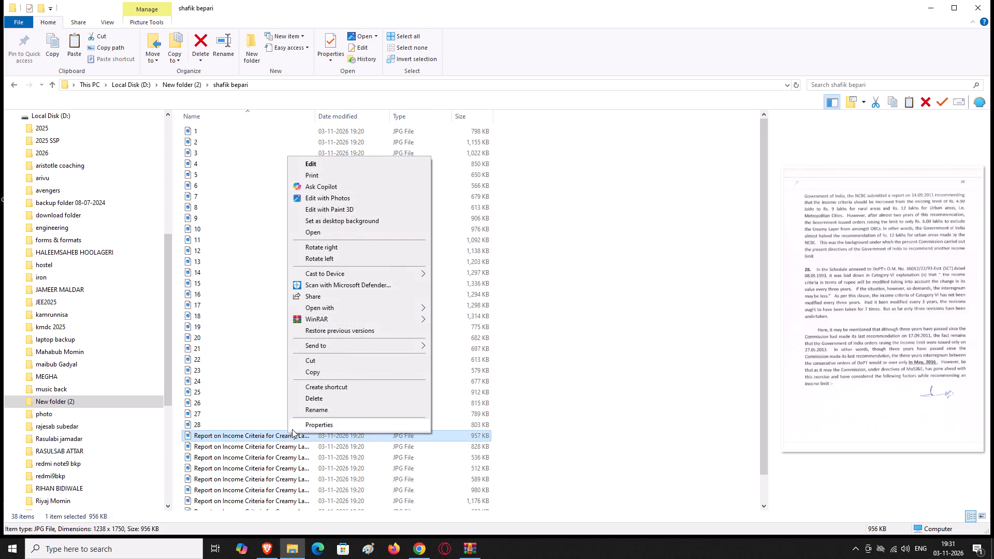
pyautogui.click(310, 411)
pyautogui.write('29')
pyautogui.click(299, 449)
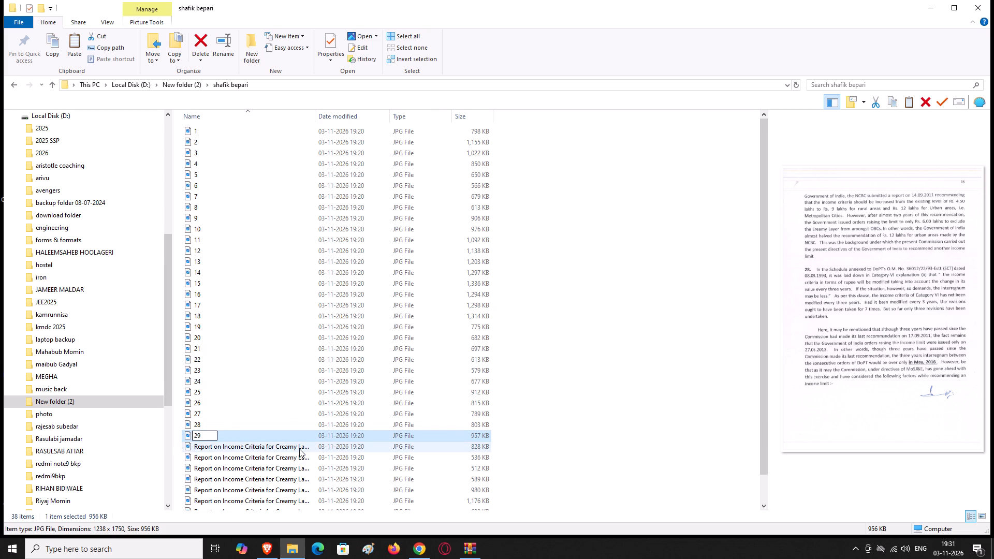
# Rename the thirtieth and thirty-first report page images, directly below file 29, as 30 and 31.
pyautogui.rightClick(299, 449)
pyautogui.click(311, 426)
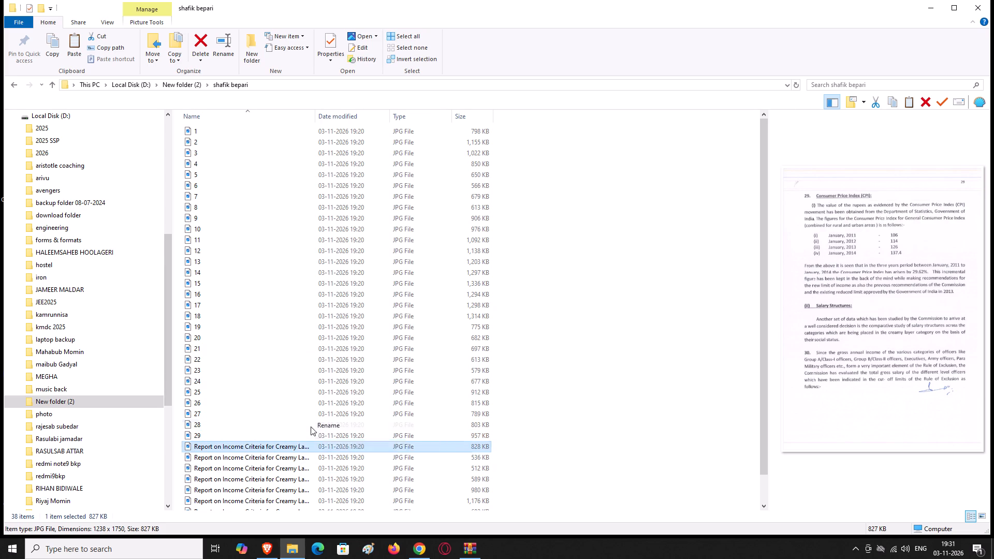
pyautogui.write('30')
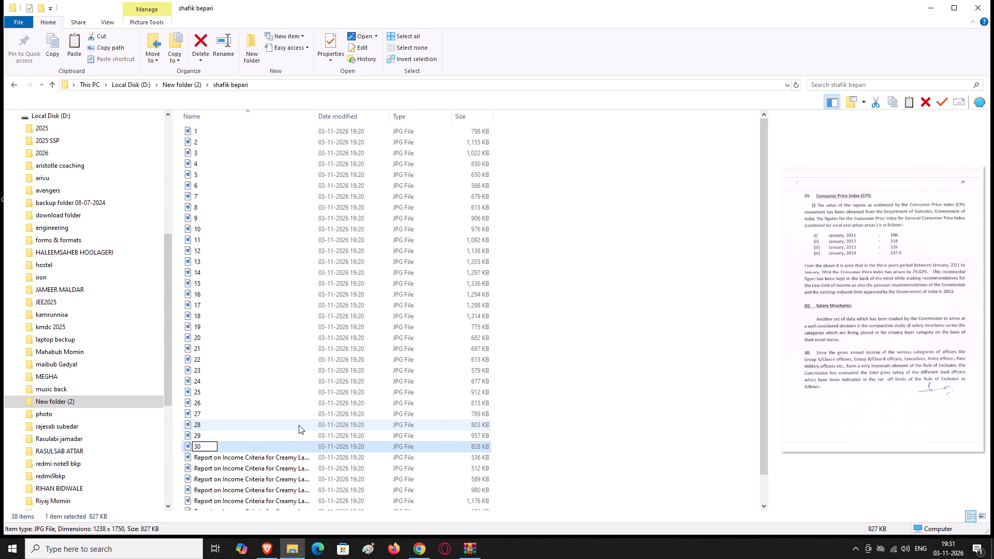
pyautogui.click(244, 459)
pyautogui.rightClick(244, 459)
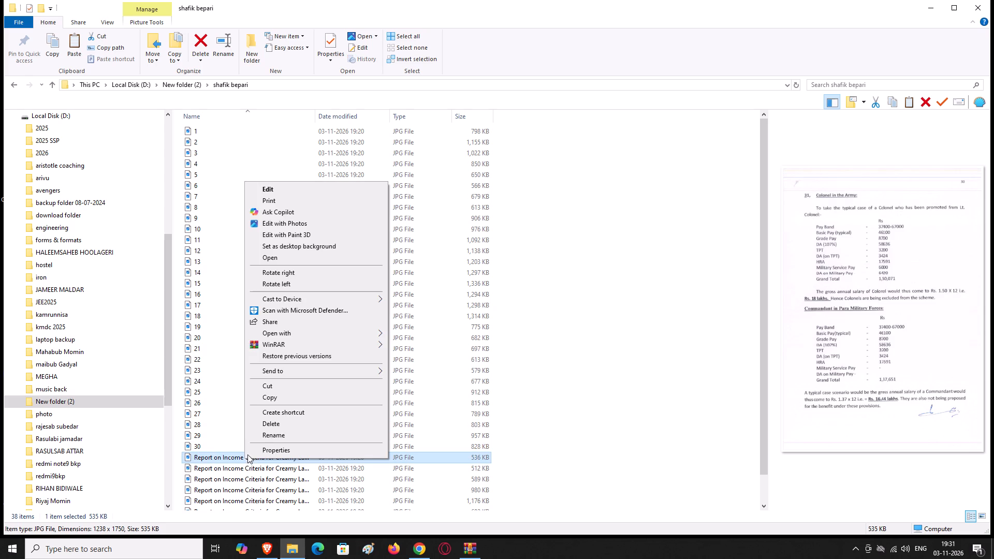
pyautogui.click(264, 436)
pyautogui.write('31')
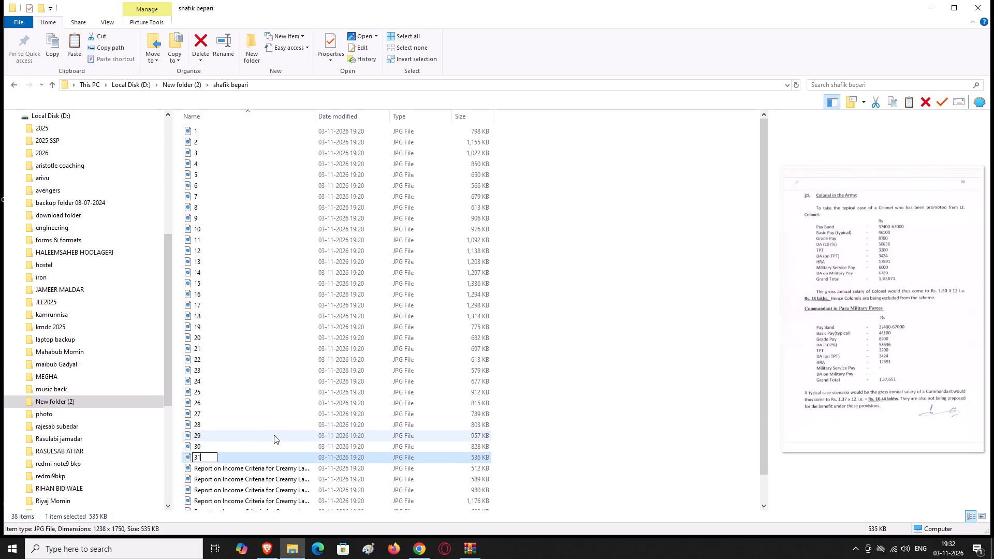
# Rename the next two report page images, directly below file 31, as 32 and 33.
pyautogui.click(276, 471)
pyautogui.rightClick(276, 471)
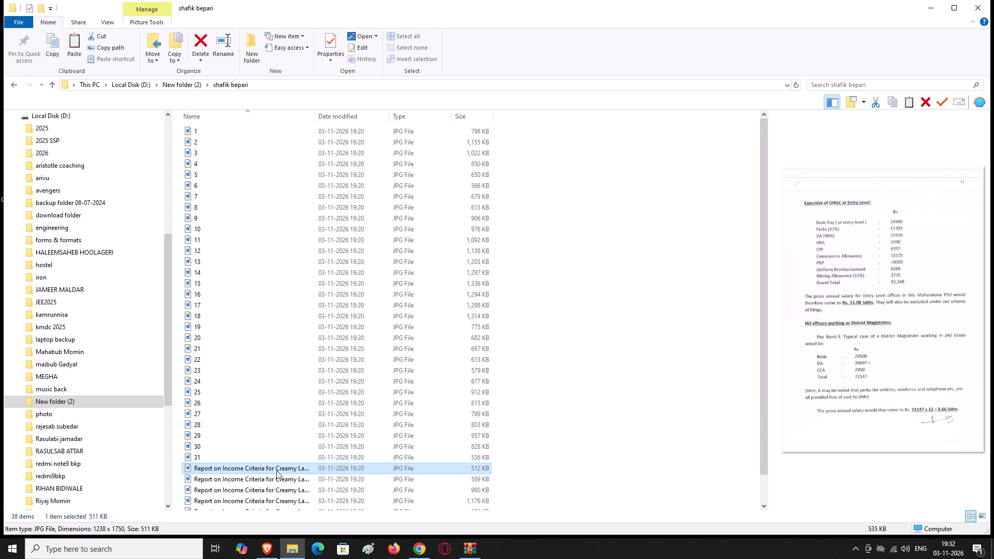
pyautogui.click(298, 446)
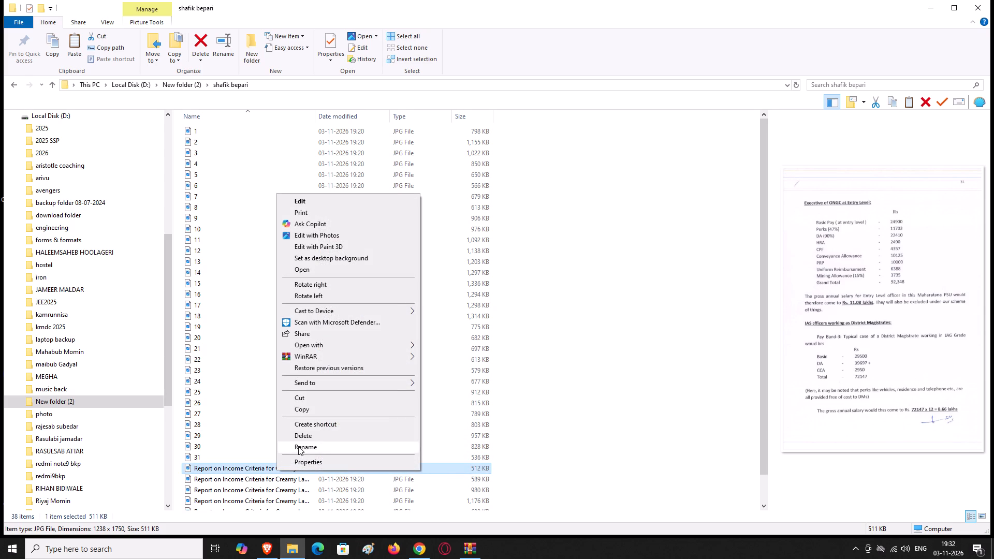
pyautogui.write('32')
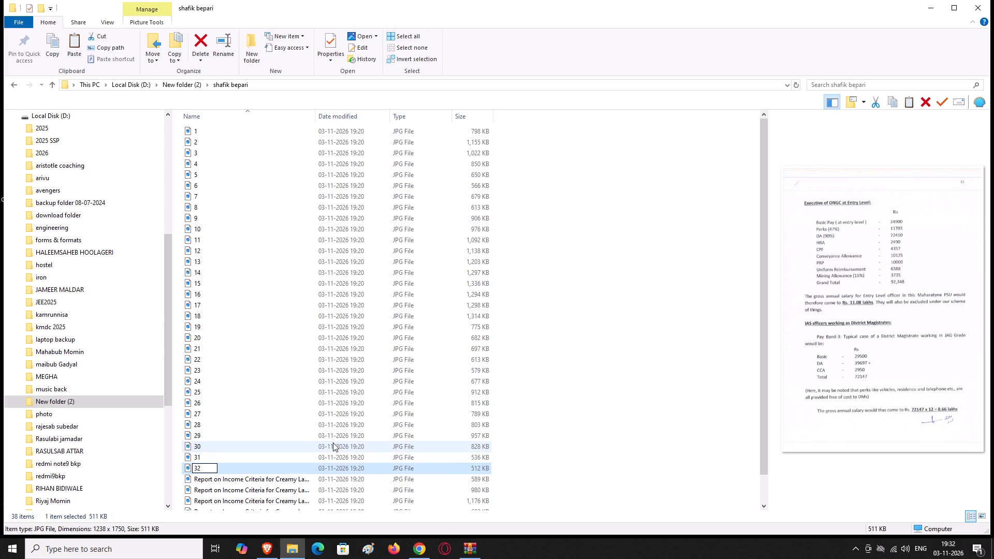
pyautogui.click(287, 479)
pyautogui.rightClick(287, 479)
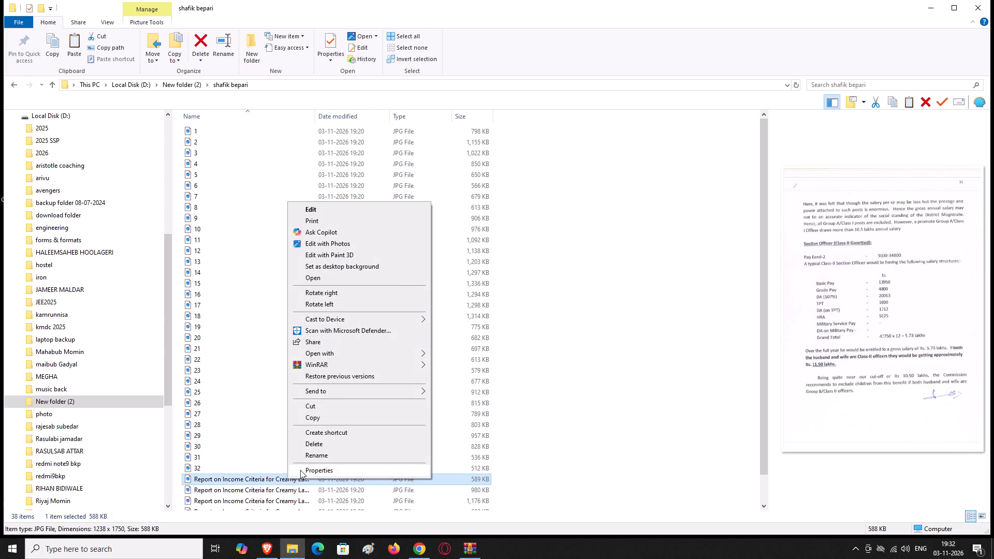
pyautogui.click(310, 458)
pyautogui.write('33')
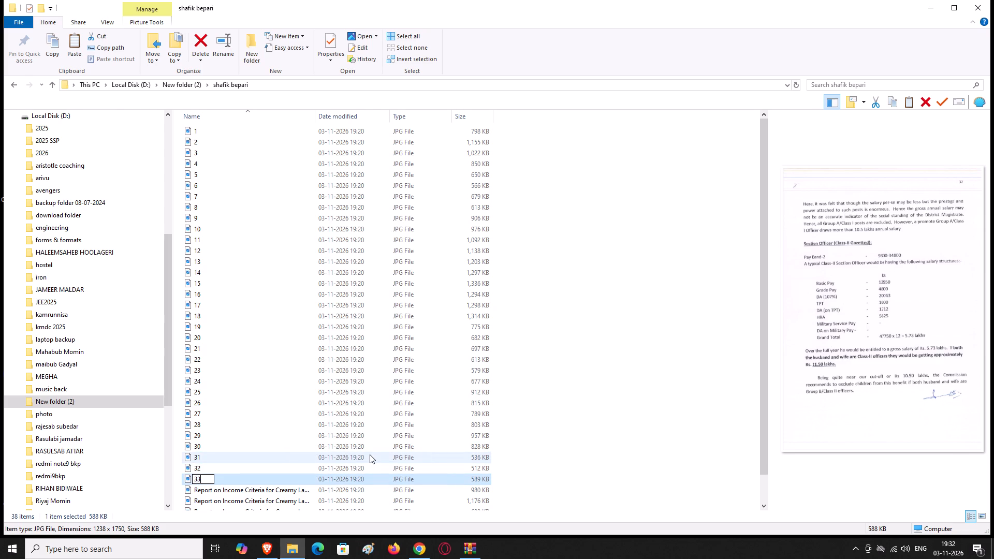
# Rename the thirty-fourth page image as 34 and the page-0035 report image as 35.
pyautogui.click(246, 489)
pyautogui.rightClick(246, 489)
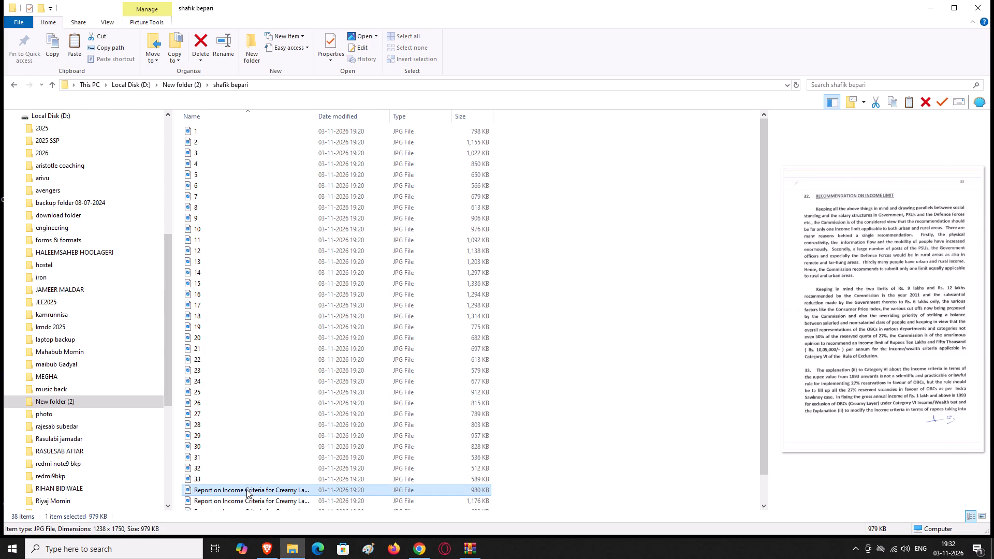
pyautogui.click(272, 465)
pyautogui.write('34')
pyautogui.click(280, 502)
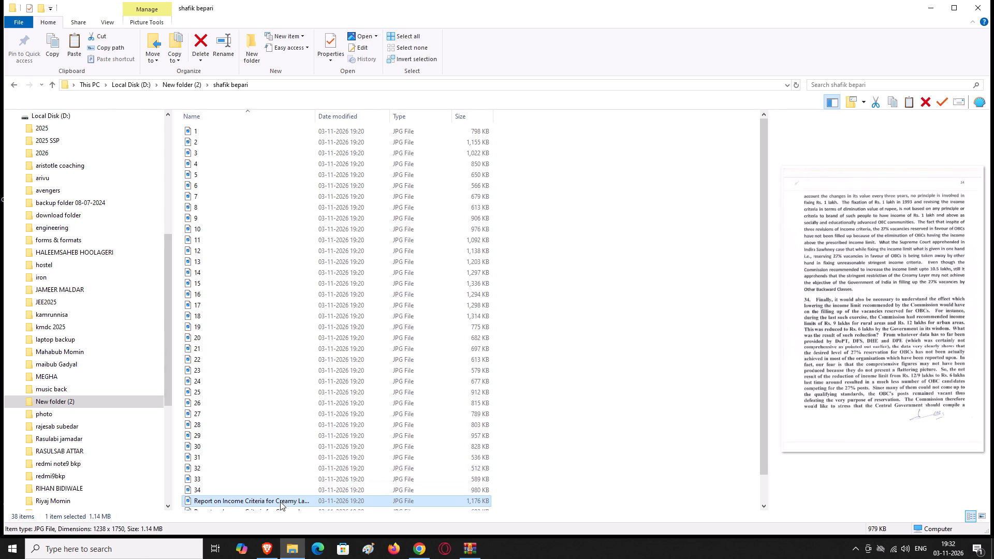
pyautogui.rightClick(280, 502)
pyautogui.click(293, 476)
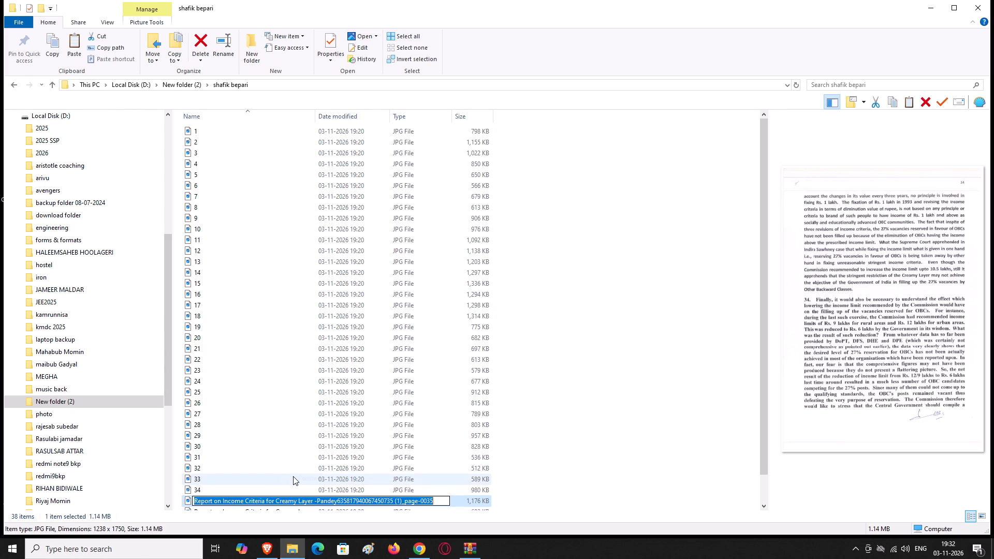
pyautogui.write('35')
# Rename the thirty-sixth page image as 36 and the page-0037 report image as 37.
pyautogui.scroll(-4, 343, 411)
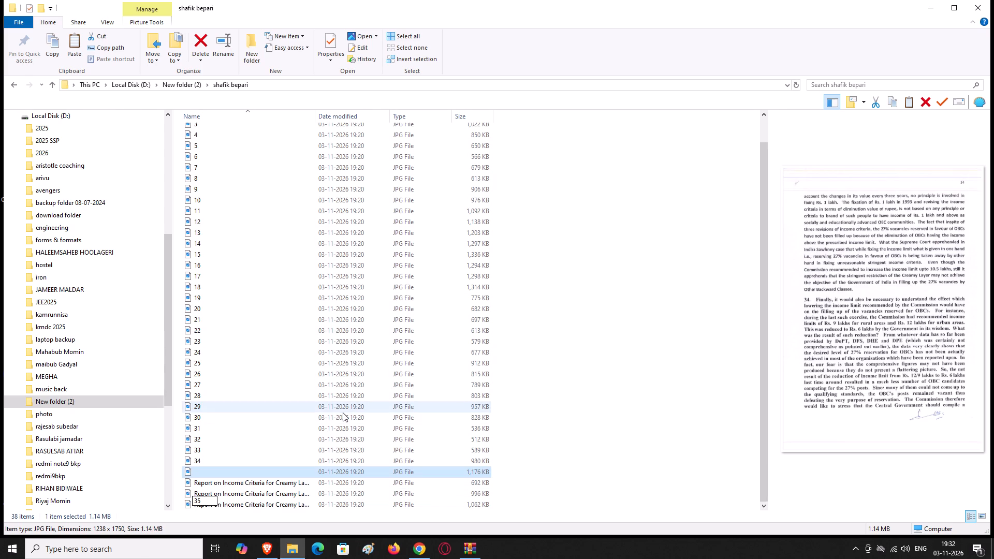
pyautogui.click(285, 483)
pyautogui.rightClick(285, 483)
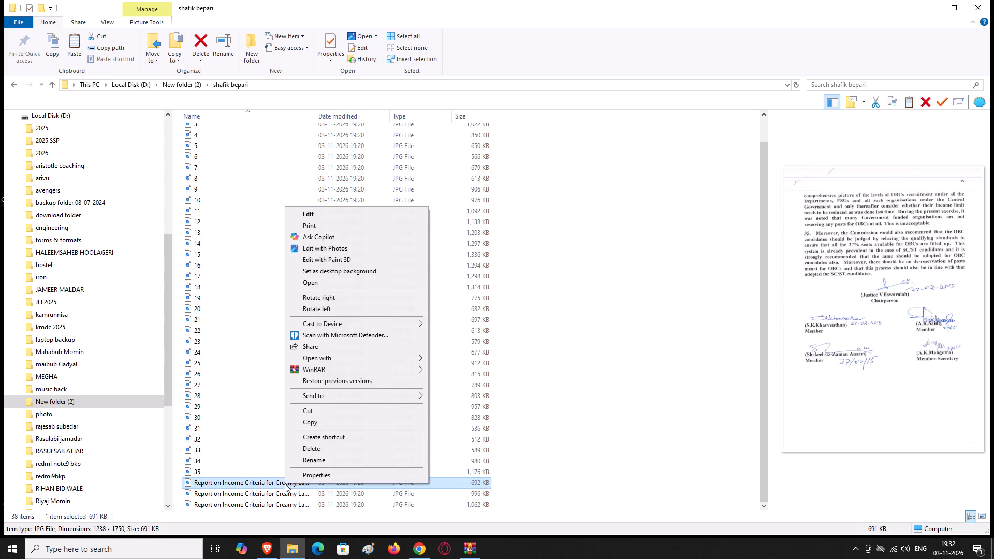
pyautogui.click(303, 459)
pyautogui.write('36')
pyautogui.click(291, 495)
pyautogui.rightClick(291, 495)
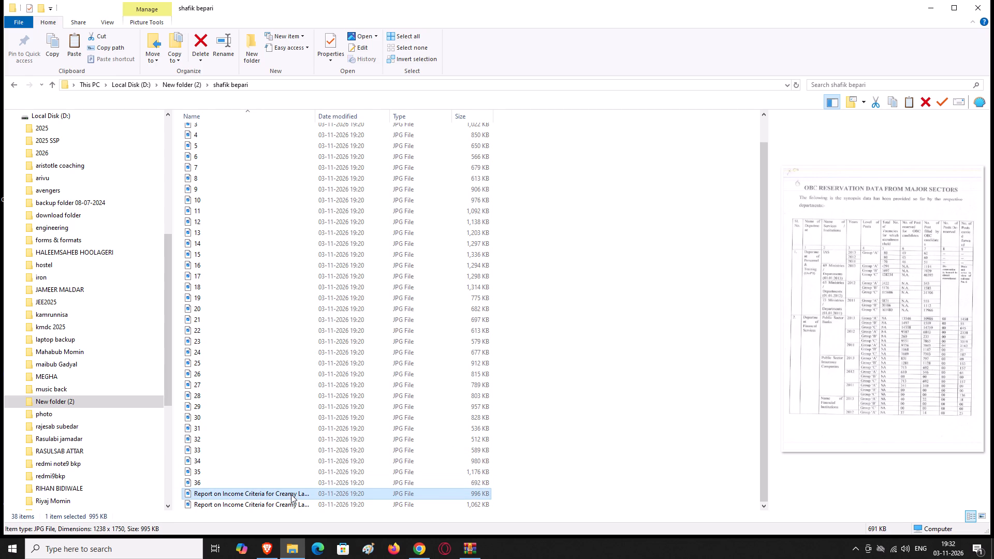
pyautogui.click(307, 474)
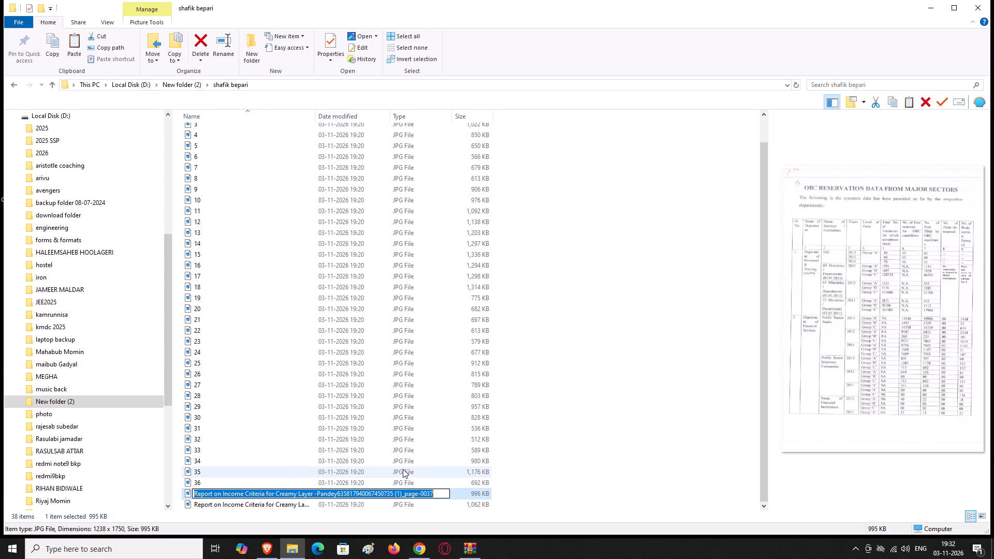
pyautogui.write('37')
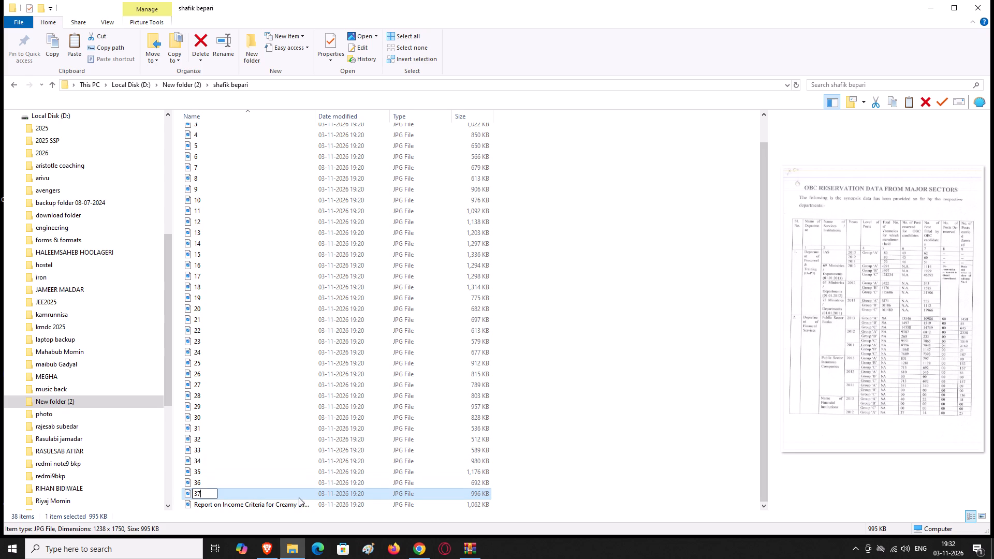
# Rename the last report page image, page-0038, as 38.
pyautogui.click(288, 505)
pyautogui.rightClick(288, 505)
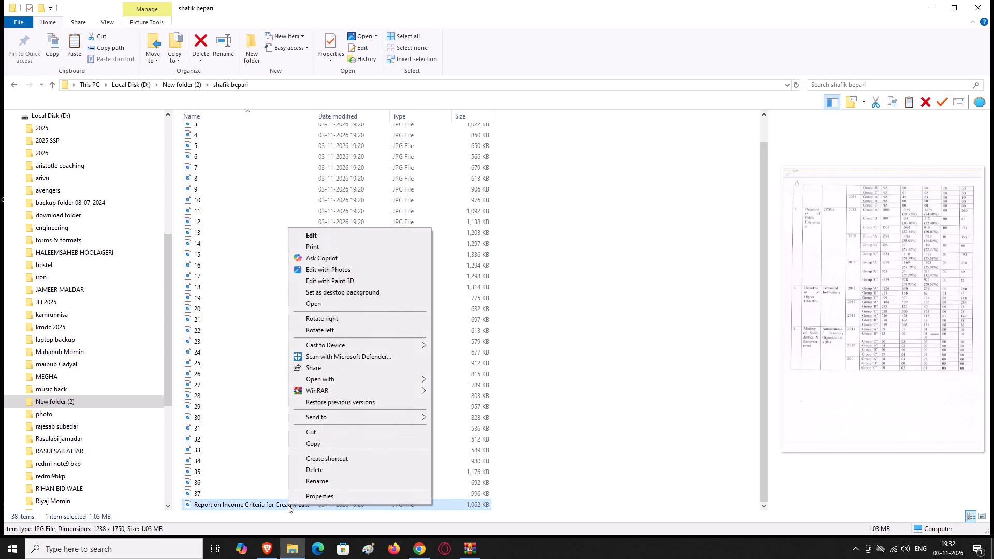
pyautogui.click(300, 478)
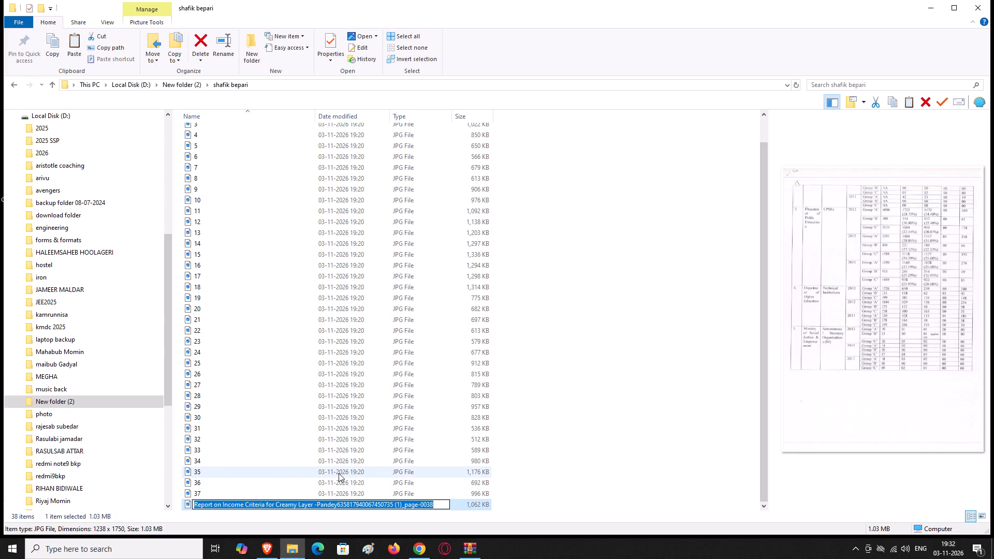
pyautogui.write('38')
pyautogui.click(620, 348)
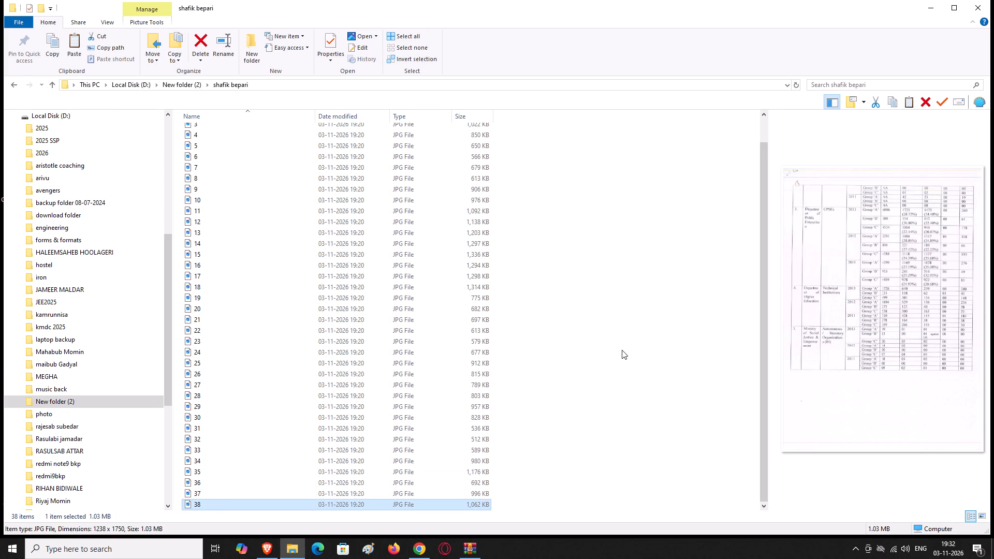
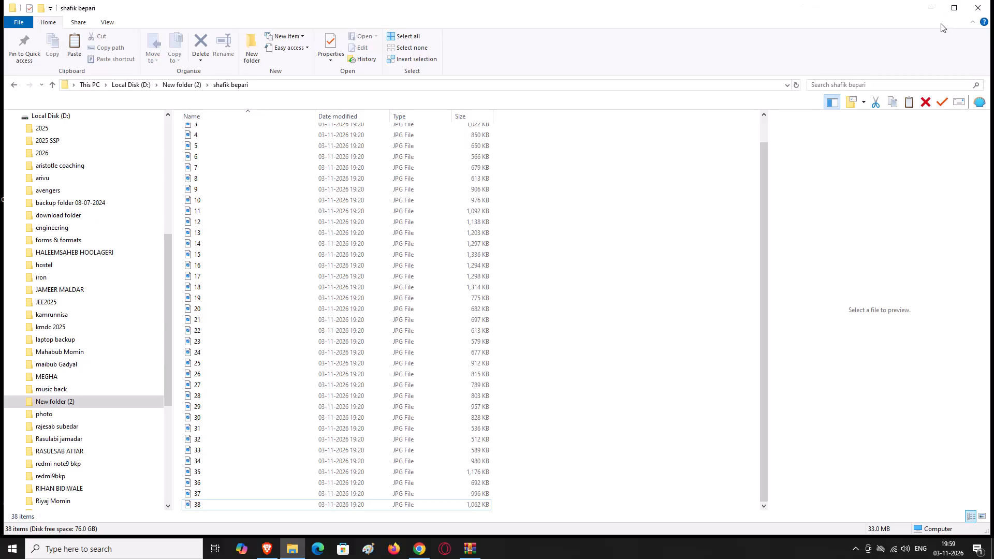
# Minimize the folder of renamed page images and close the ilovepdf_pages-to-jpg (4).zip archive in WinRAR.
pyautogui.click(935, 9)
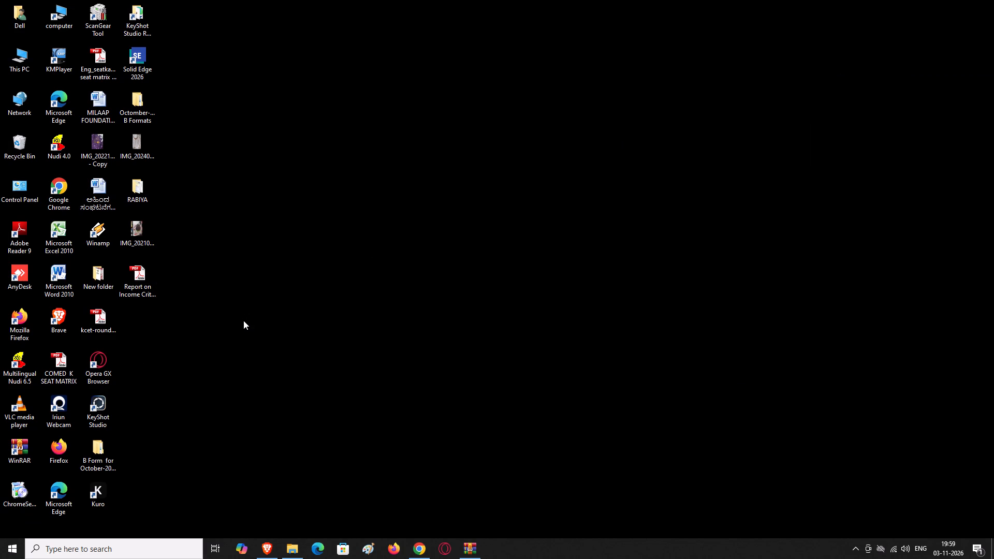
pyautogui.click(474, 549)
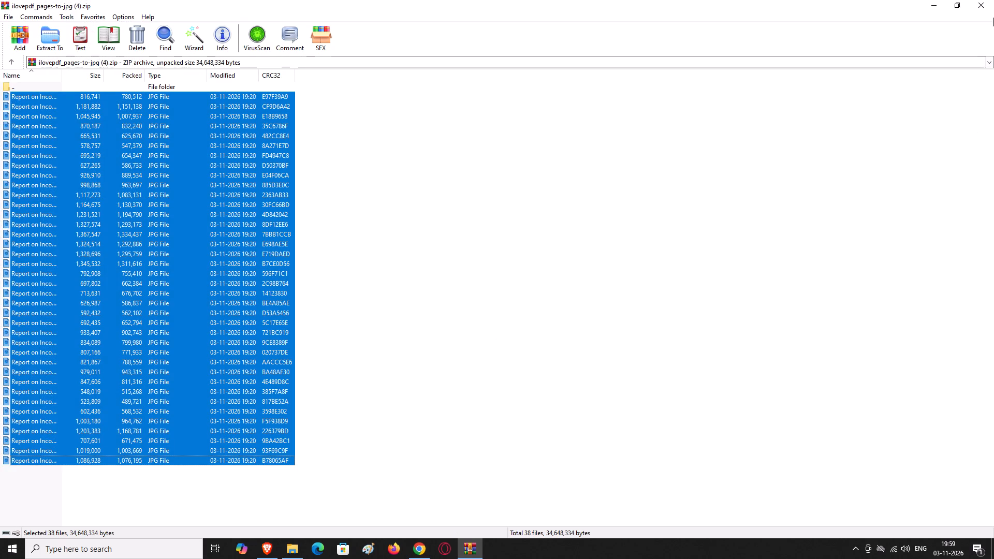
pyautogui.click(993, 0)
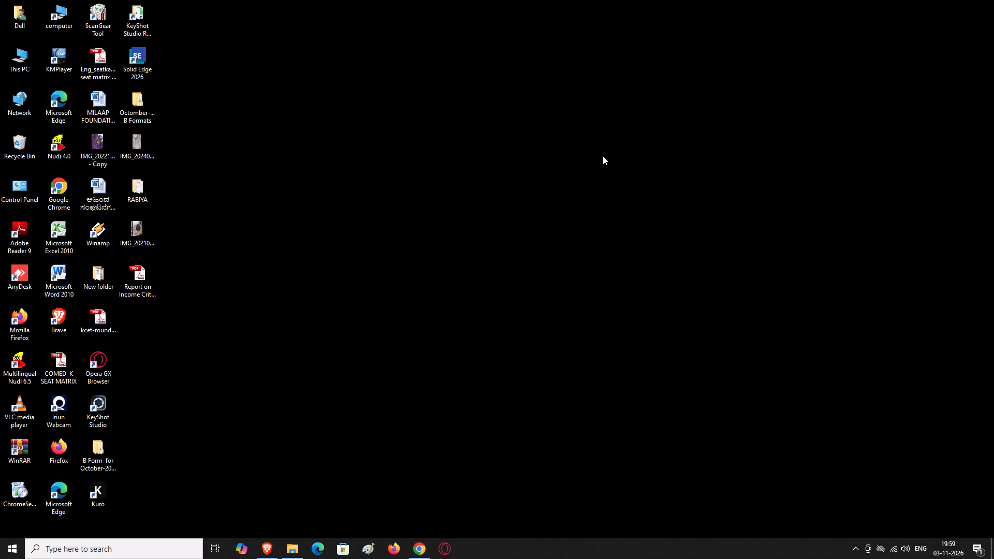
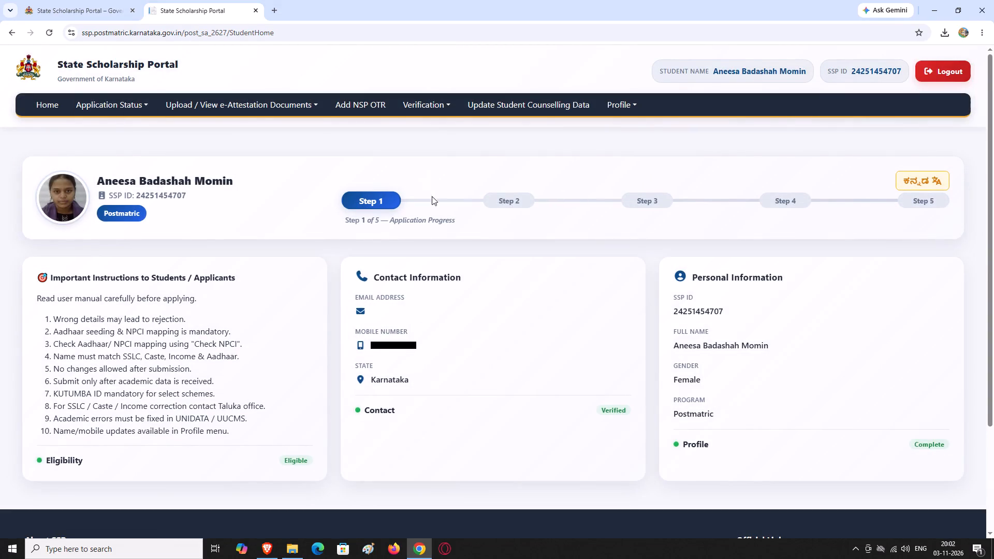
# Open Step 2 of the scholarship application and answer No to studying outside Karnataka, No to CBSE/ICSE/IGCSE board, and Yes to 1st/2nd year PU.
pyautogui.click(505, 199)
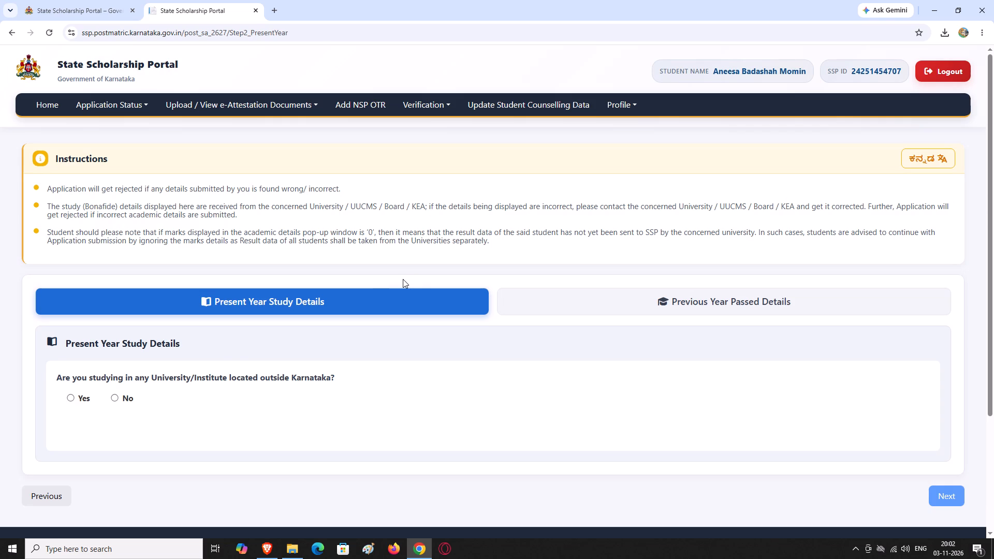
pyautogui.click(112, 398)
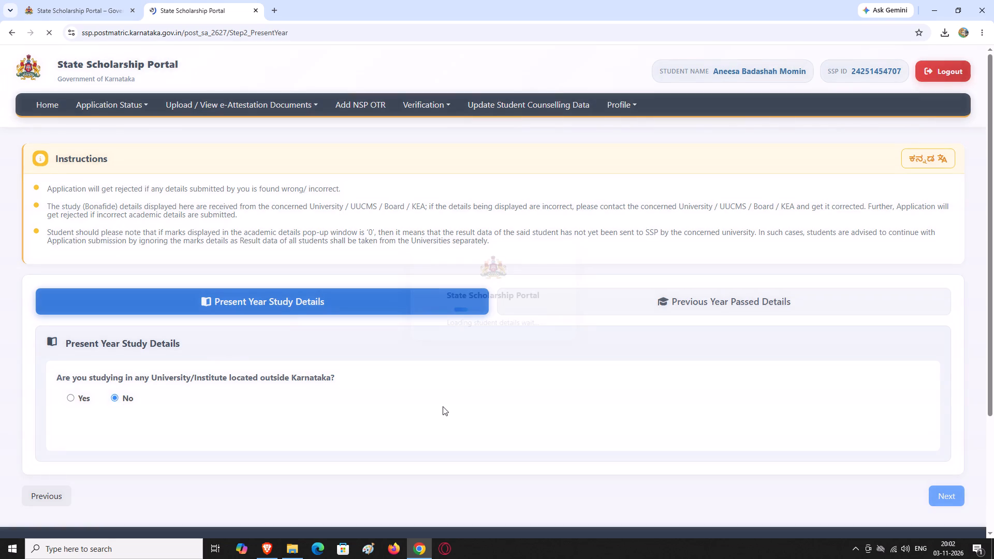
pyautogui.click(559, 398)
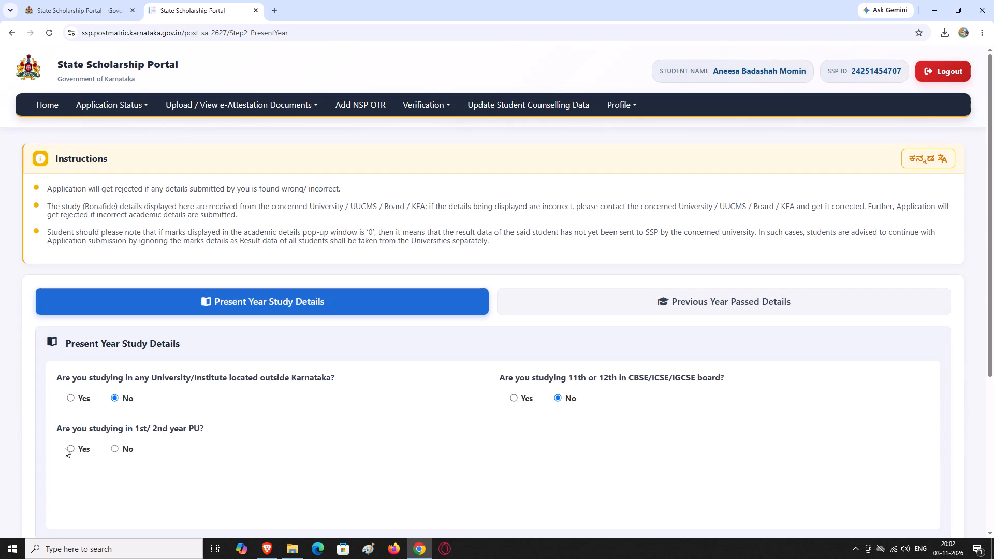
pyautogui.click(68, 448)
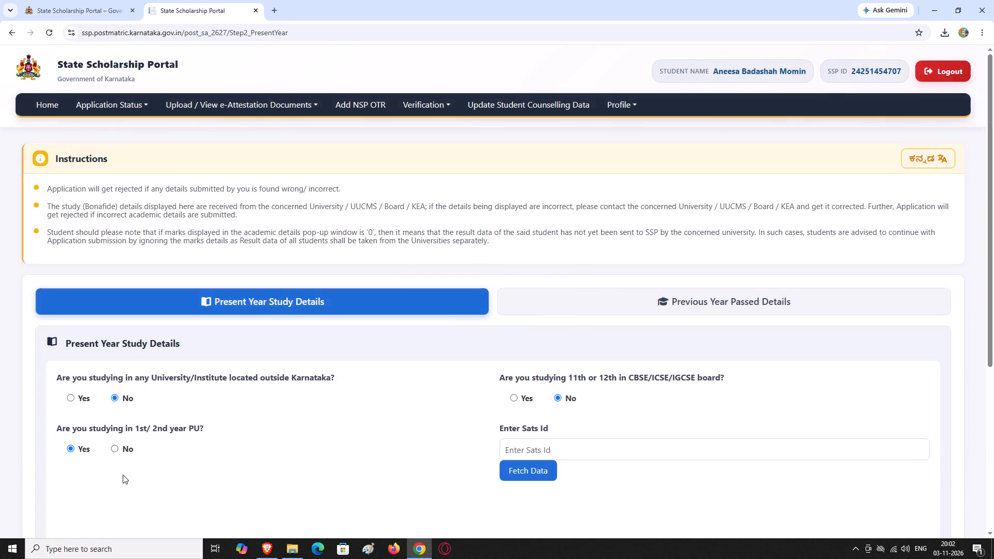
# Enter the student's SATS ID in the present year study details and fetch the student's data.
pyautogui.click(537, 444)
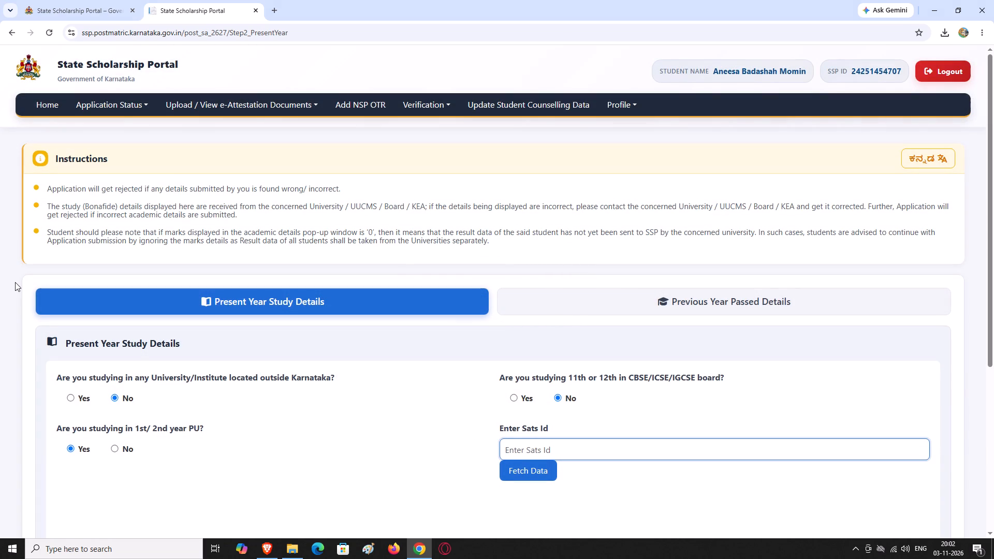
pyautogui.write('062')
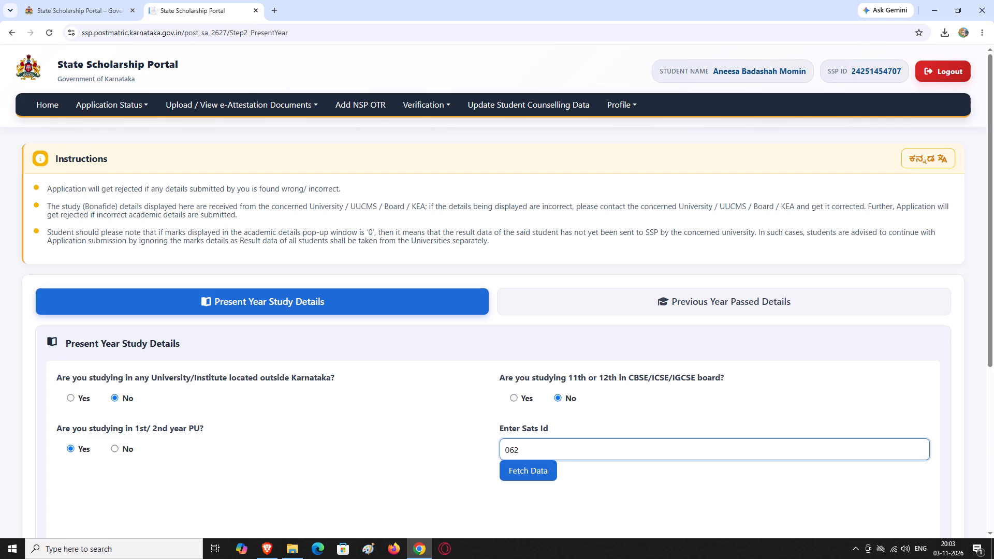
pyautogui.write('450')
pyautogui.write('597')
pyautogui.click(527, 468)
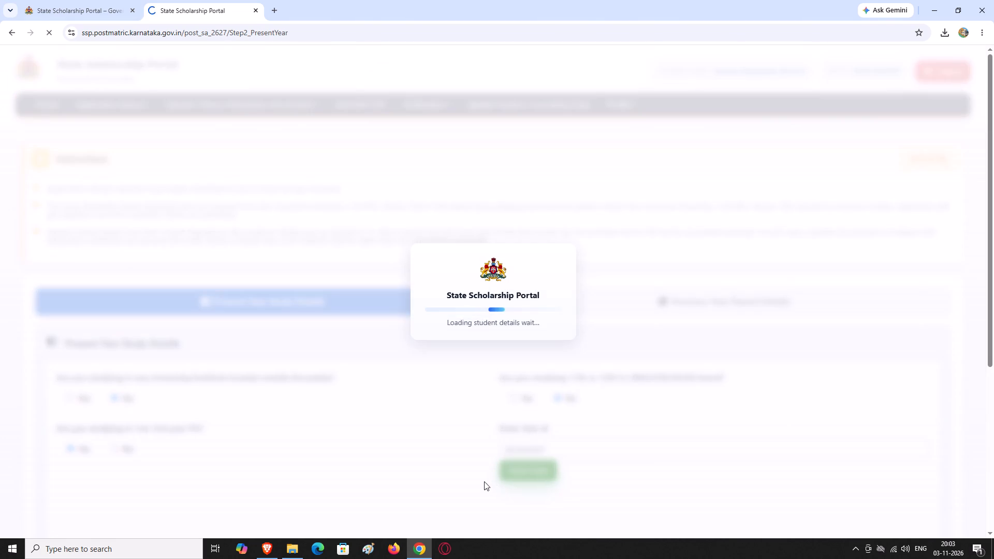
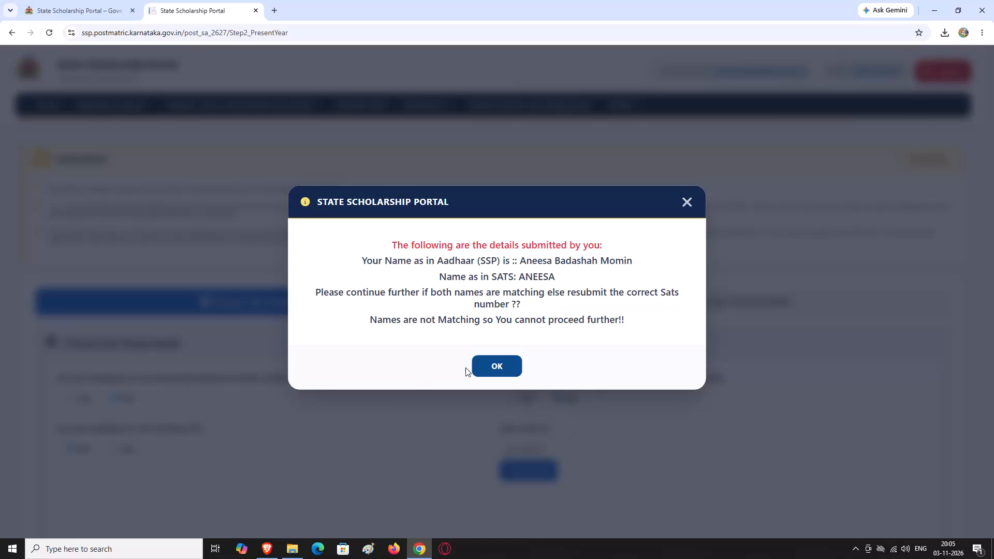
# Dismiss the name-matching notice, log out of the student's scholarship account and close its page.
pyautogui.click(490, 361)
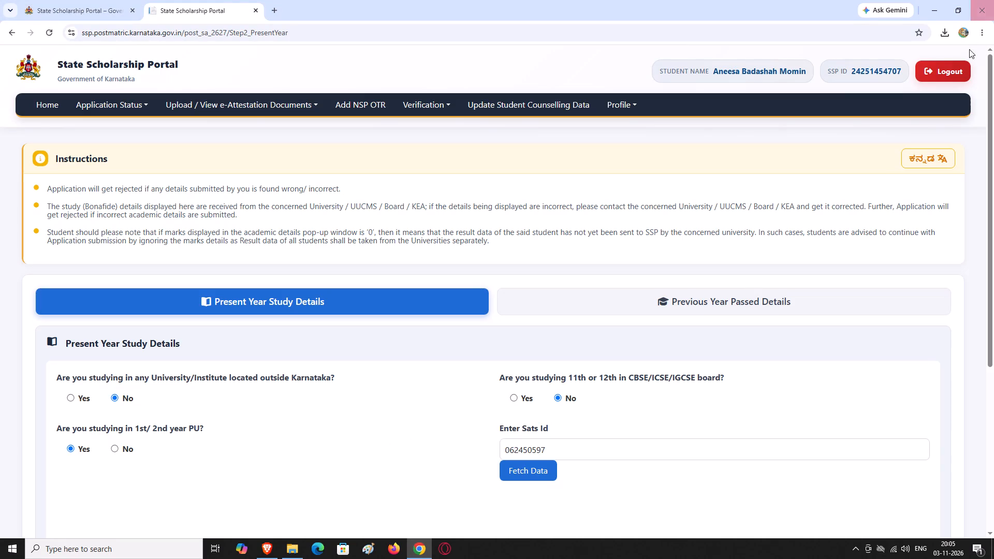
pyautogui.click(956, 66)
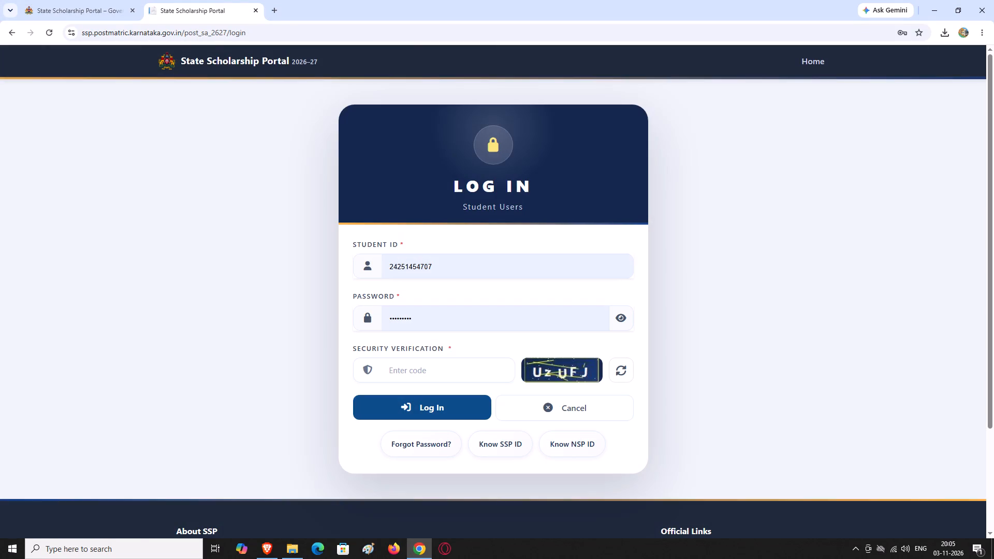
pyautogui.click(255, 10)
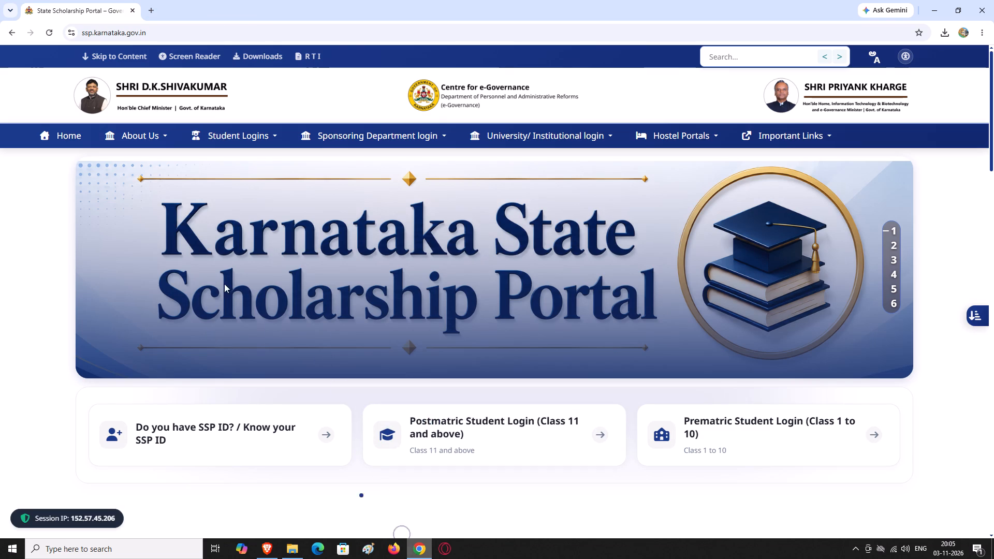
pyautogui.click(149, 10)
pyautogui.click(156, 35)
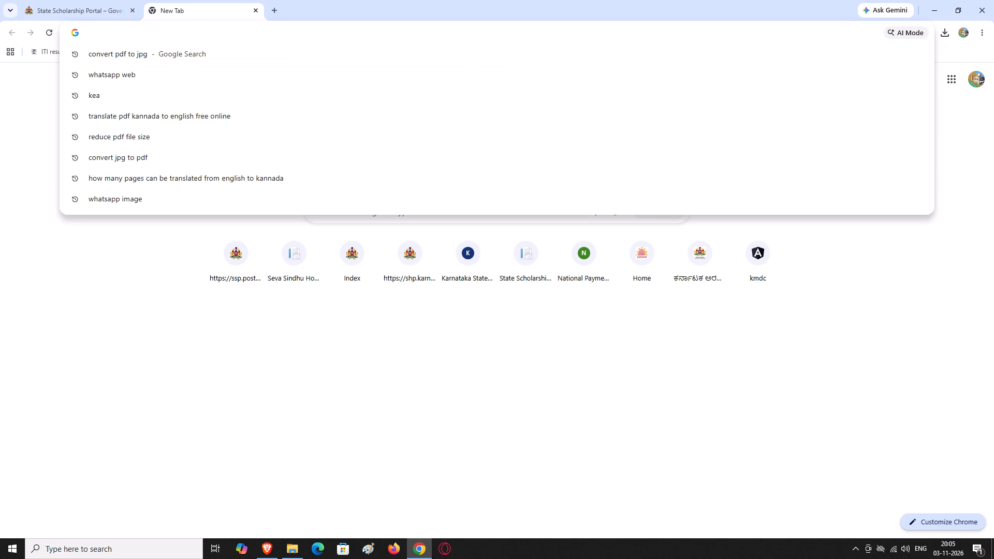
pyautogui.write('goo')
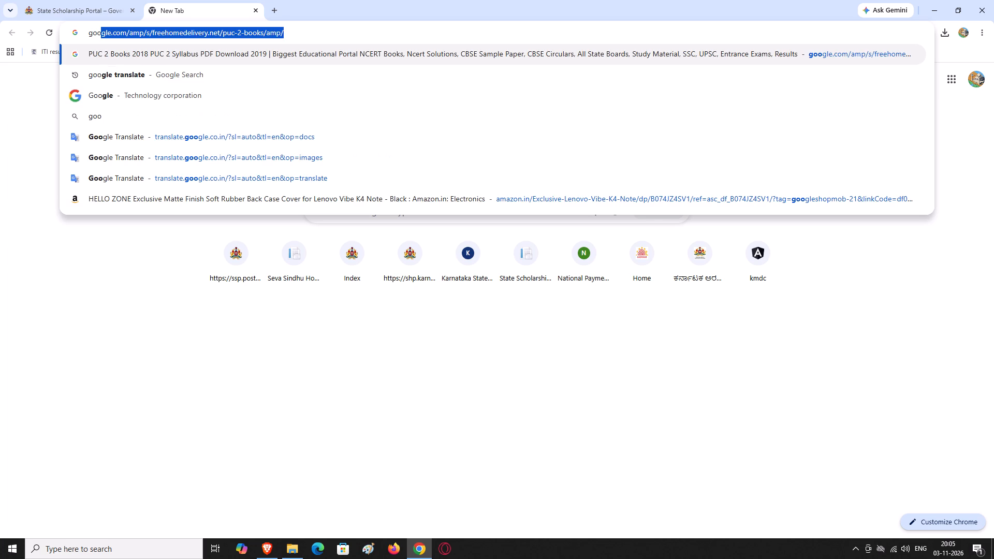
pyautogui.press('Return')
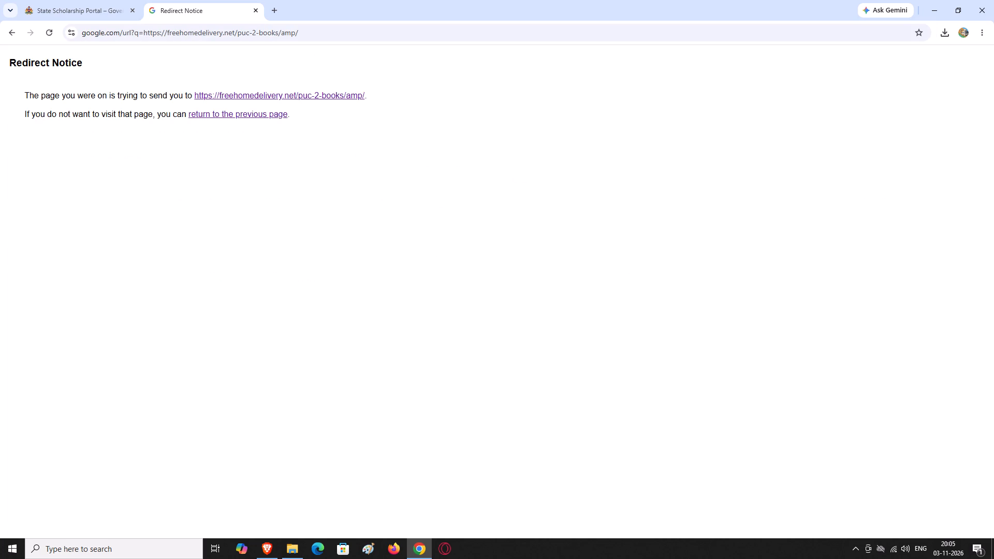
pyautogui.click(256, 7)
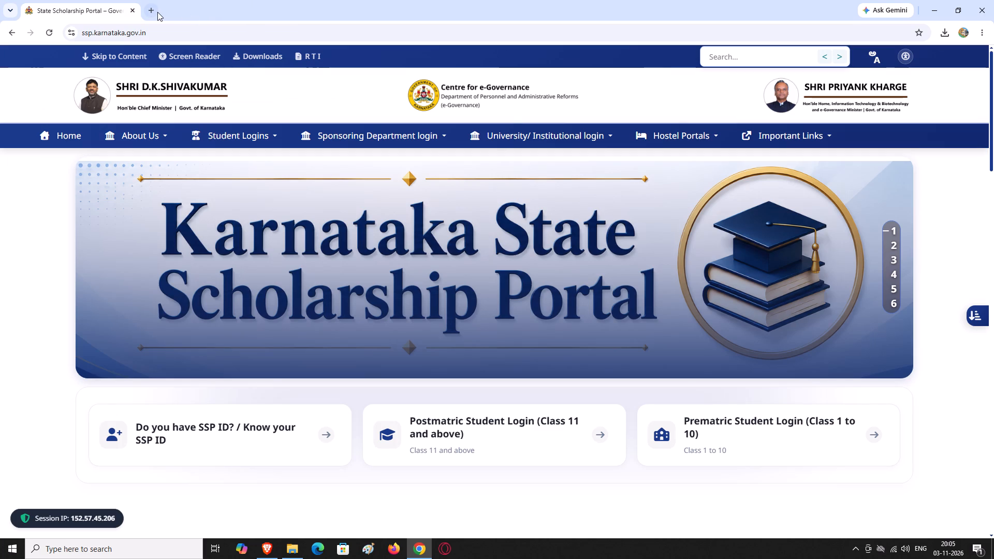
# Search for Google Translate in a new browser tab and open its image translation mode.
pyautogui.click(154, 12)
pyautogui.click(140, 37)
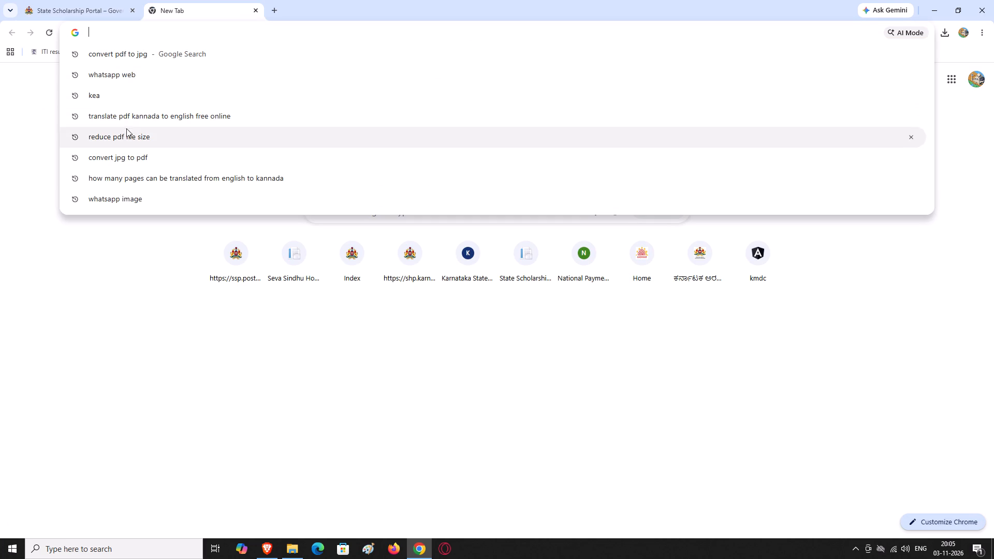
pyautogui.write('goog')
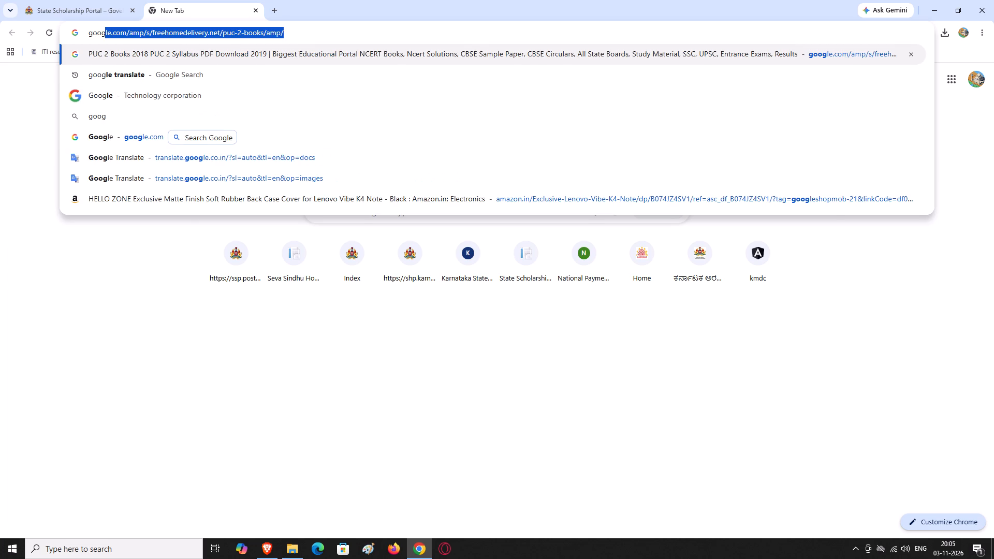
pyautogui.click(117, 77)
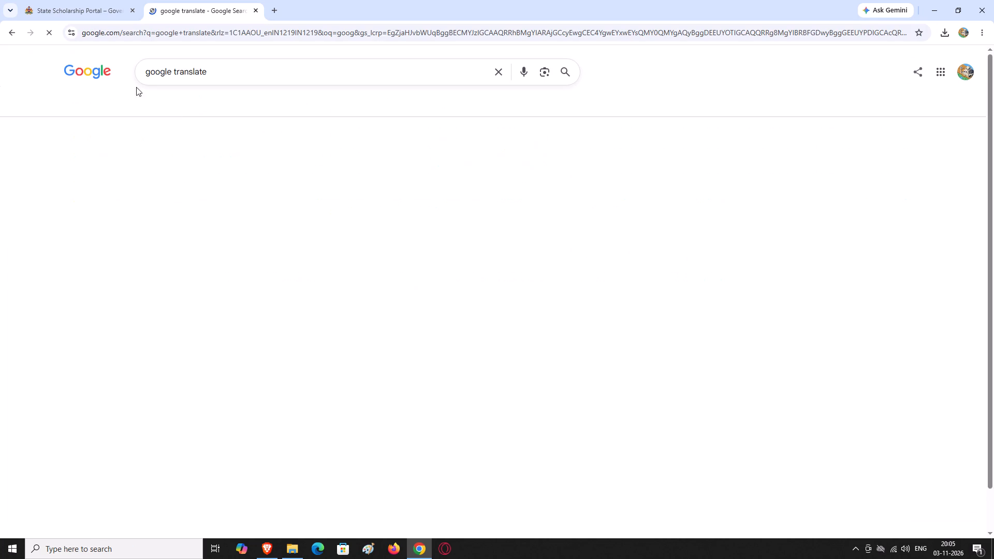
pyautogui.click(204, 282)
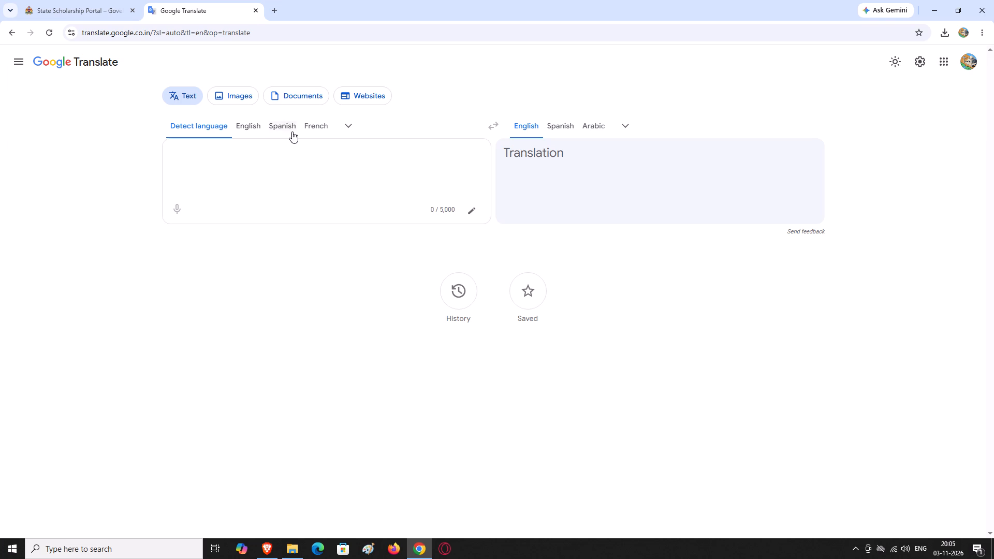
pyautogui.click(224, 95)
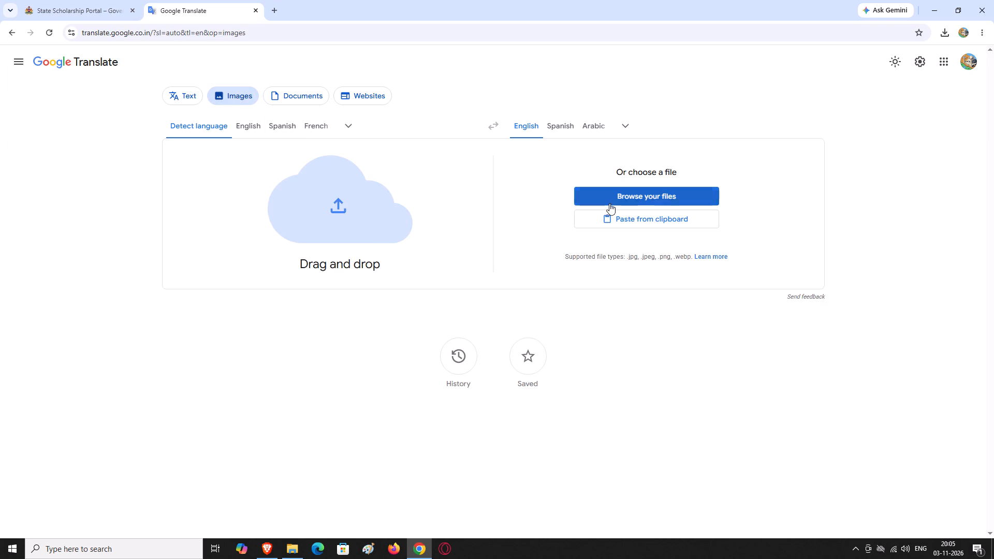
# Upload page image 1 of the creamy layer report for translation from its folder inside New folder (2) on Local Disk (D:).
pyautogui.click(610, 201)
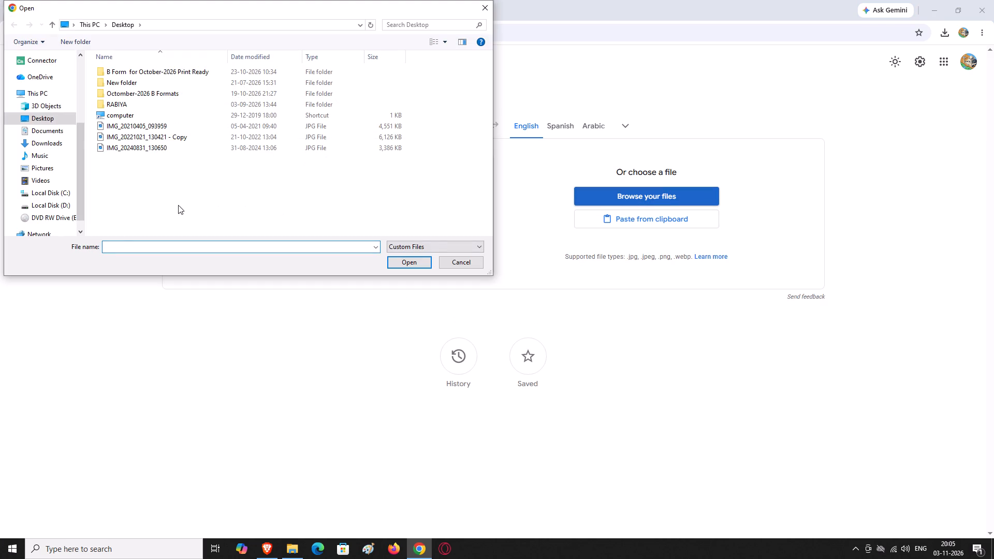
pyautogui.click(57, 208)
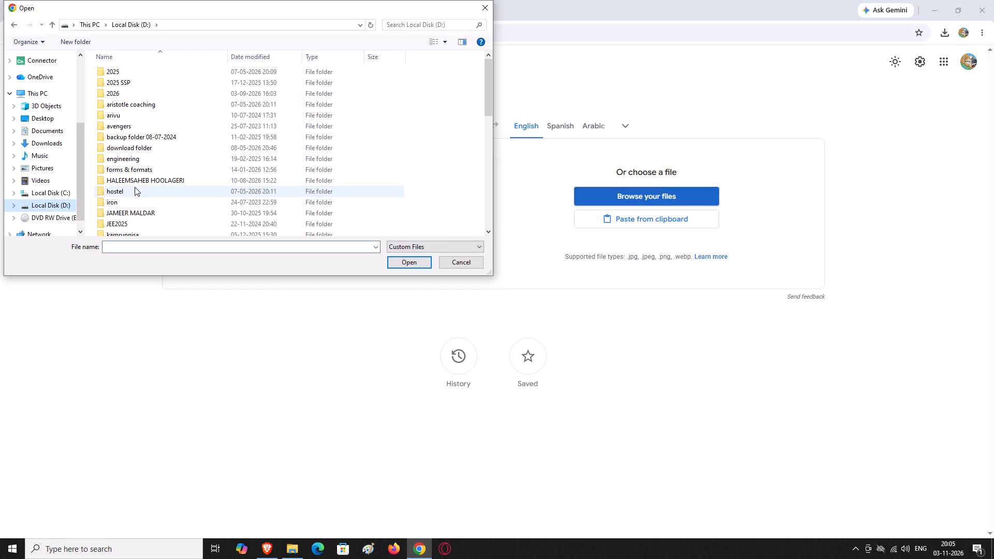
pyautogui.scroll(-3, 142, 163)
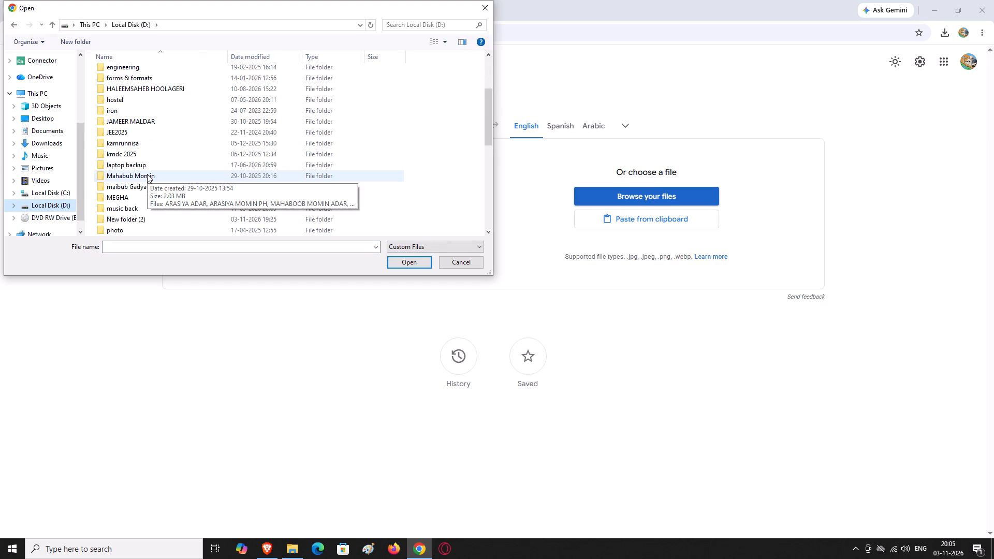
pyautogui.scroll(-4, 147, 175)
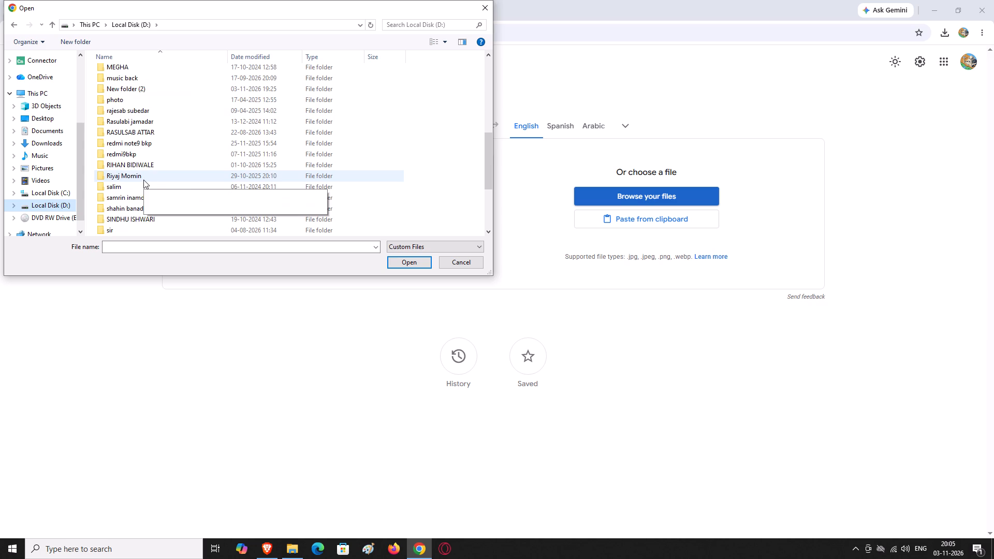
pyautogui.scroll(-8, 143, 180)
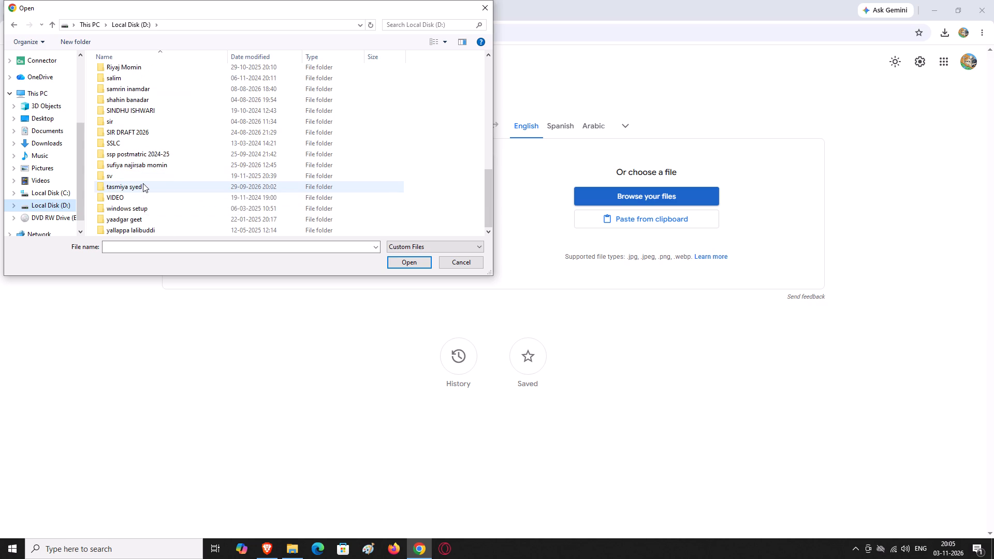
pyautogui.scroll(5, 143, 183)
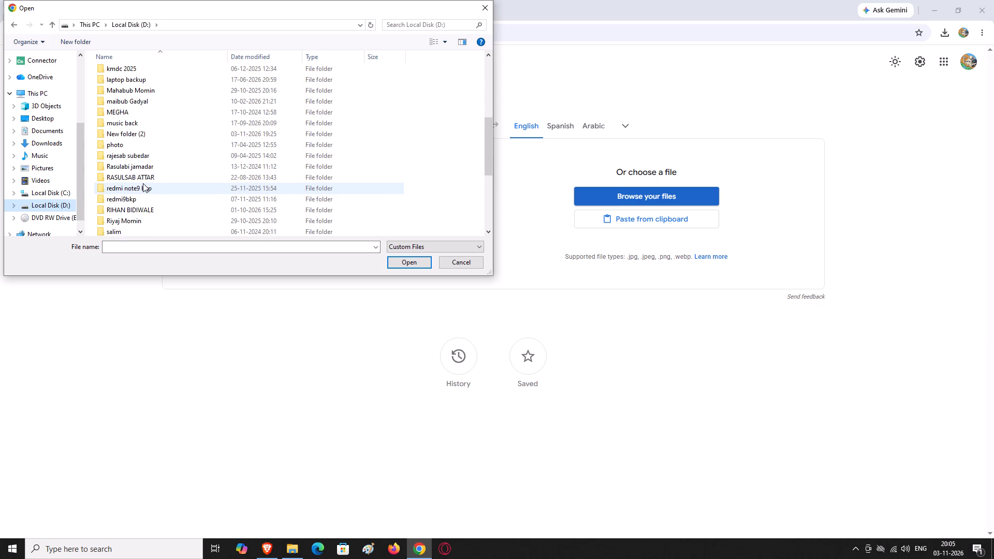
pyautogui.scroll(1, 143, 183)
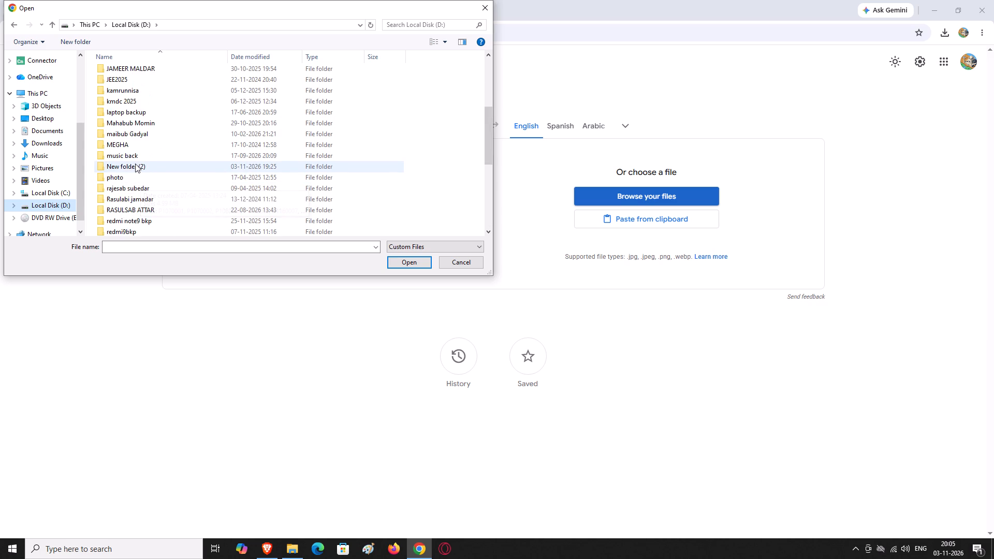
pyautogui.doubleClick(135, 167)
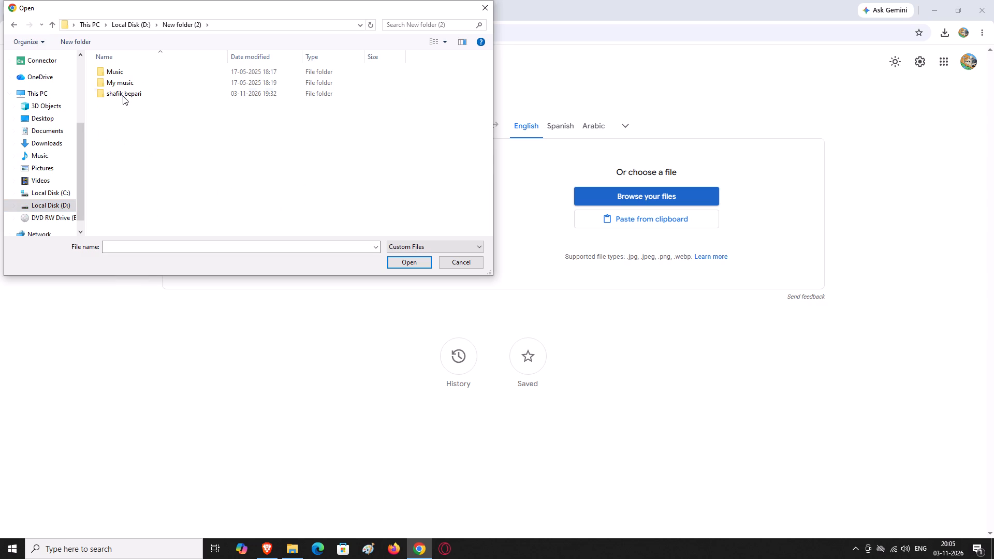
pyautogui.doubleClick(123, 93)
pyautogui.click(123, 93)
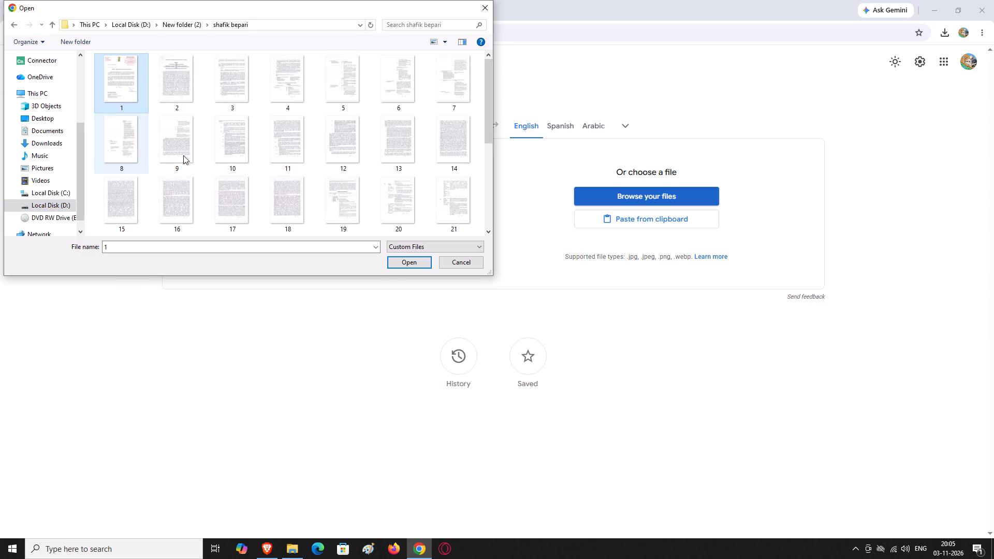
pyautogui.click(404, 261)
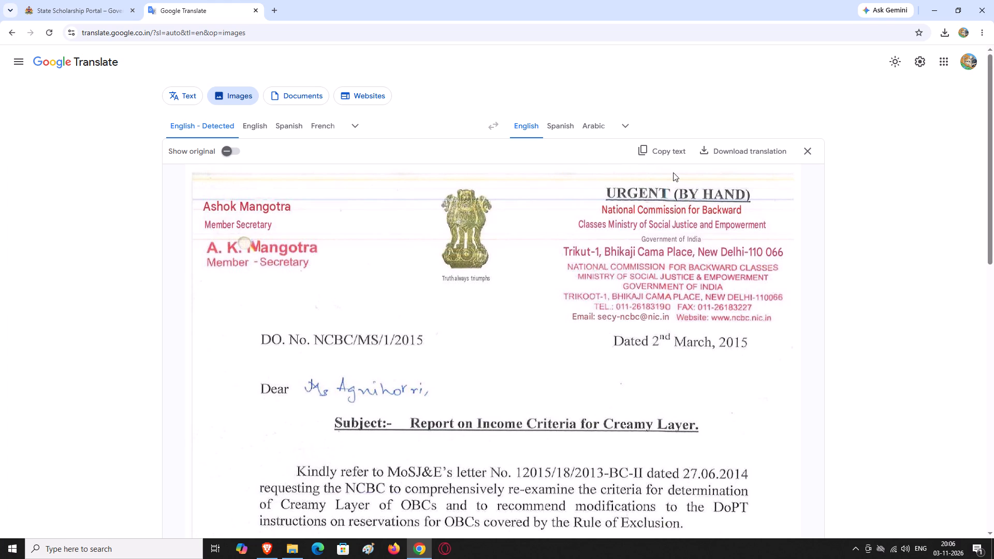
# Set the translation language to Kannada for the uploaded page image and review the translated letter down to its end.
pyautogui.scroll(-7, 616, 216)
pyautogui.scroll(-15, 575, 266)
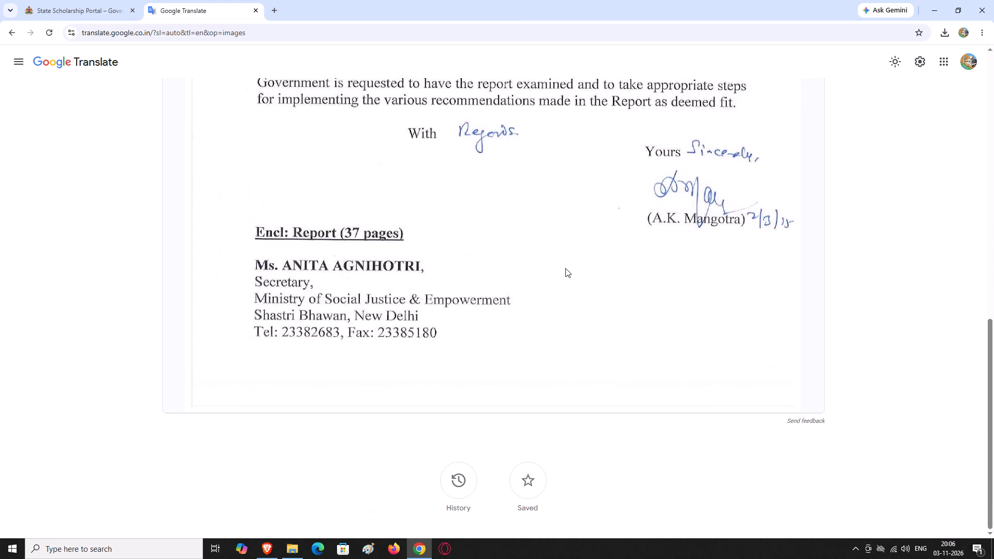
pyautogui.scroll(13, 565, 268)
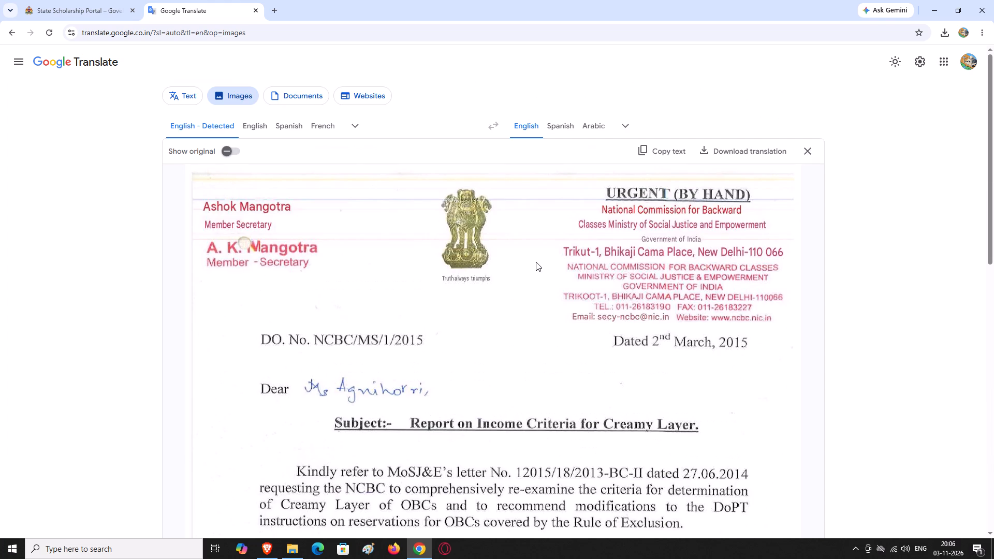
pyautogui.click(622, 127)
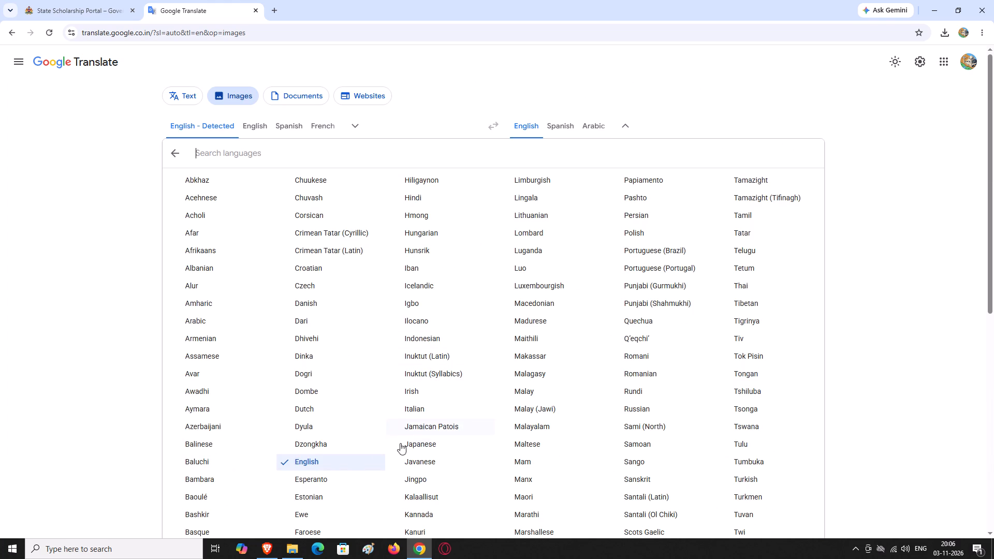
pyautogui.click(421, 515)
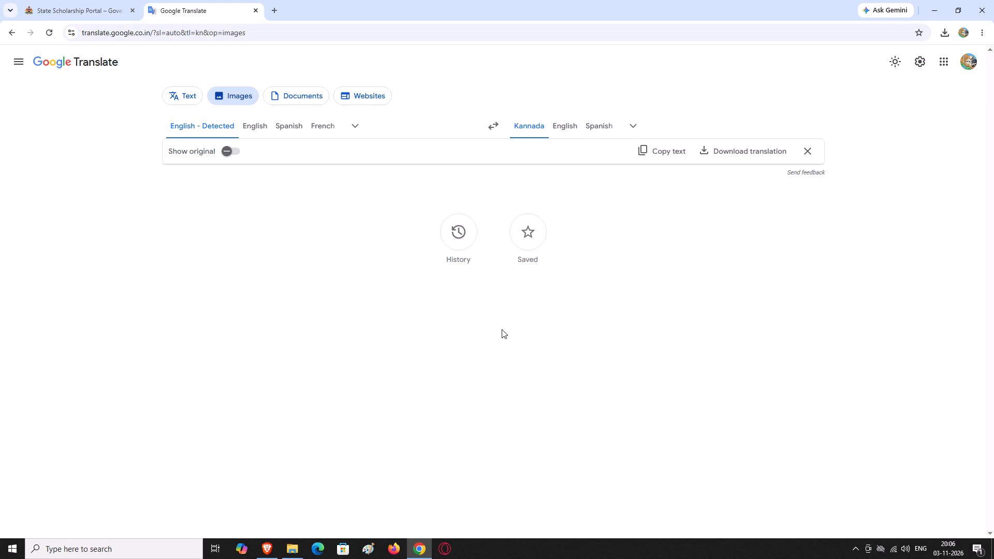
pyautogui.scroll(-3, 502, 340)
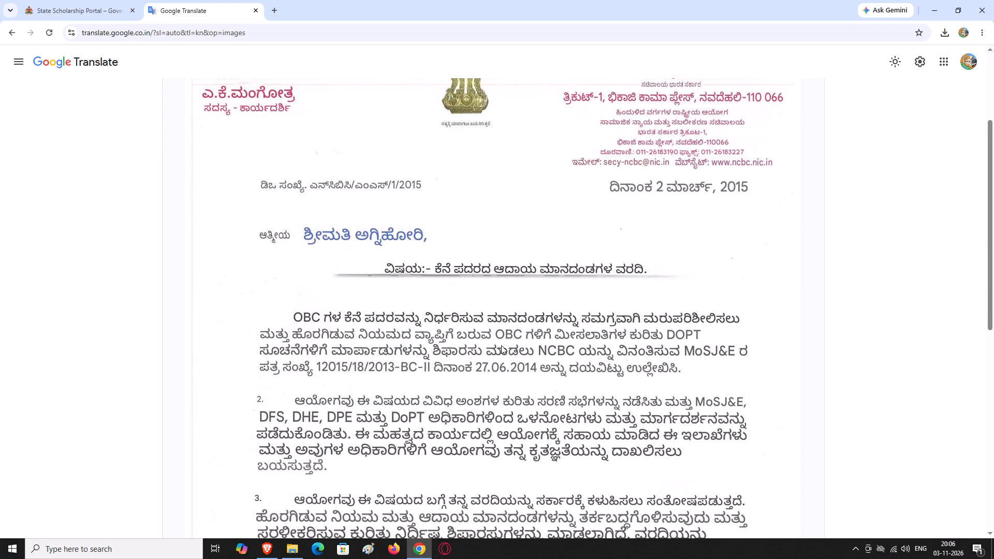
pyautogui.scroll(-2, 502, 349)
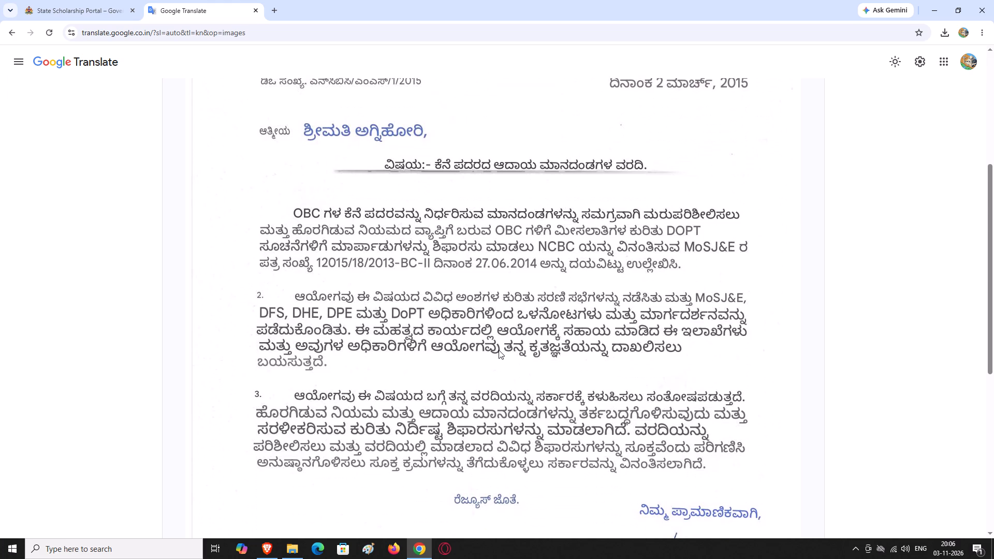
pyautogui.scroll(-4, 496, 348)
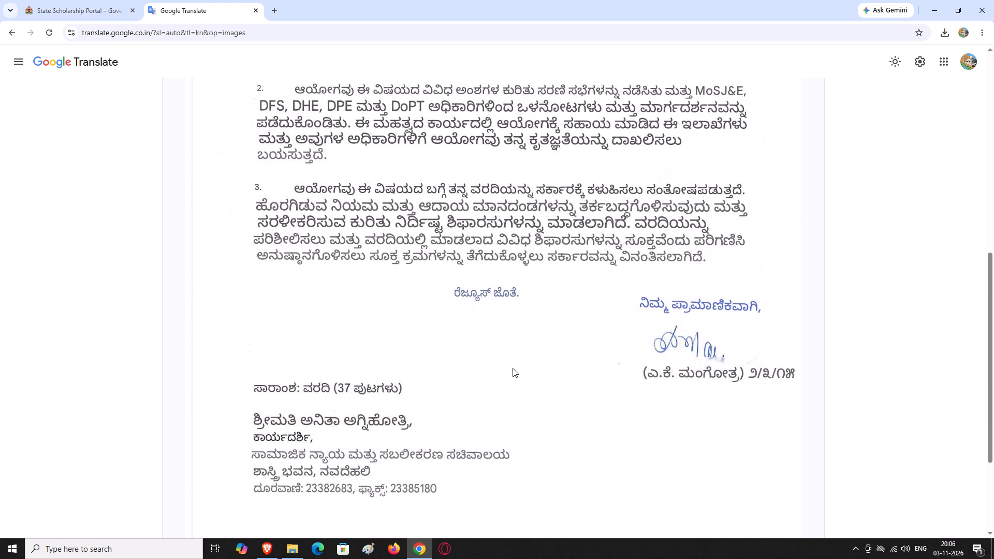
pyautogui.scroll(-4, 513, 368)
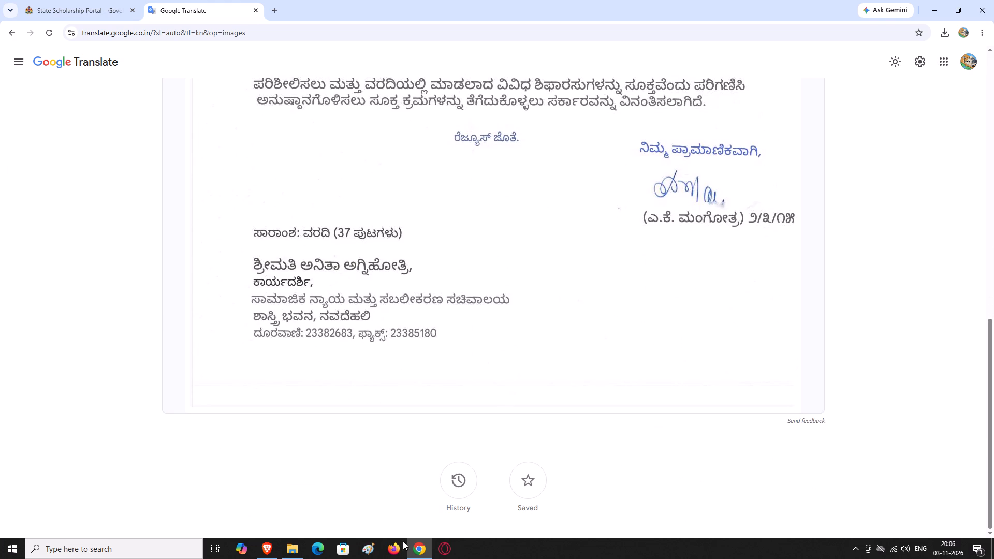
# Switch to the report's image folder in File Explorer and open page image 1 in Paint, at the letter's signature section.
pyautogui.click(289, 549)
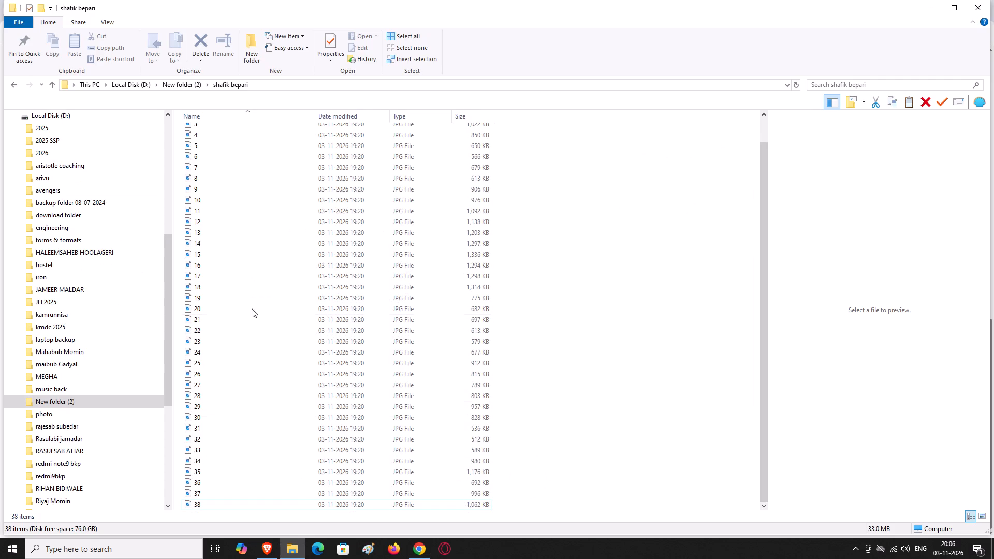
pyautogui.scroll(8, 205, 231)
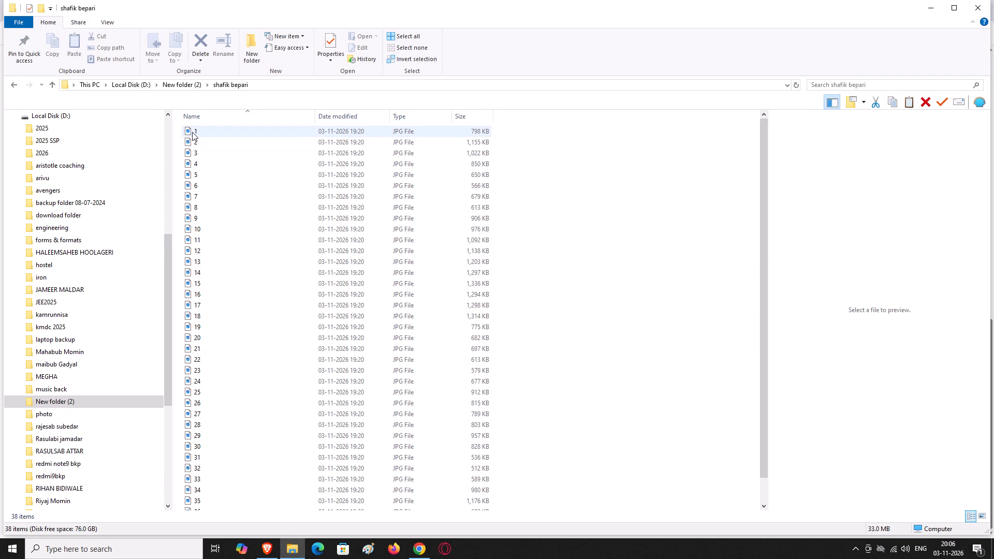
pyautogui.rightClick(192, 132)
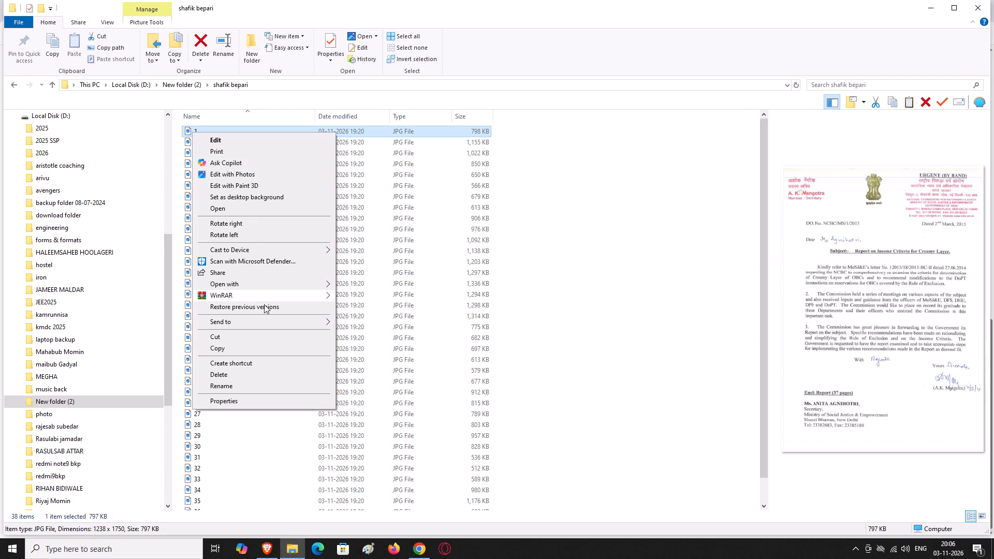
pyautogui.click(354, 305)
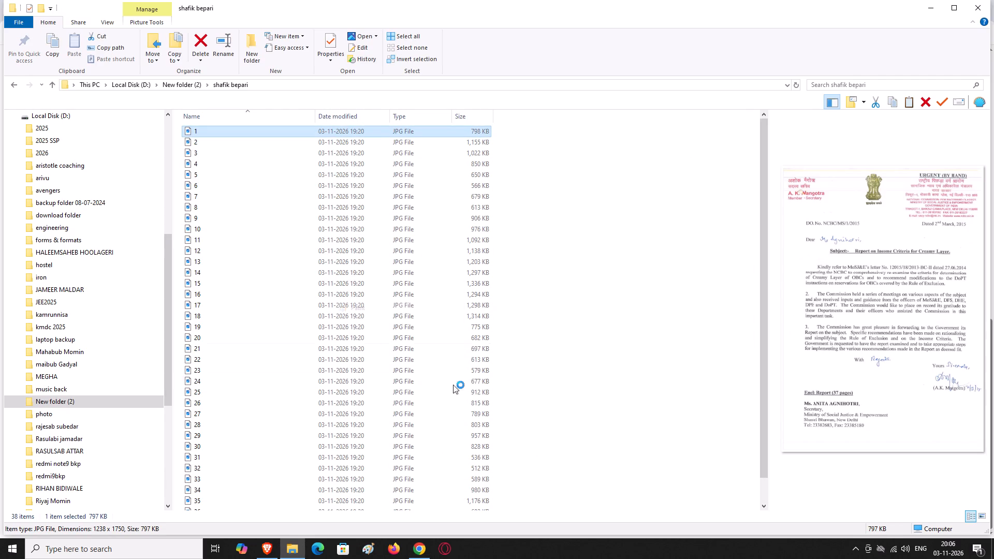
pyautogui.scroll(-5, 550, 356)
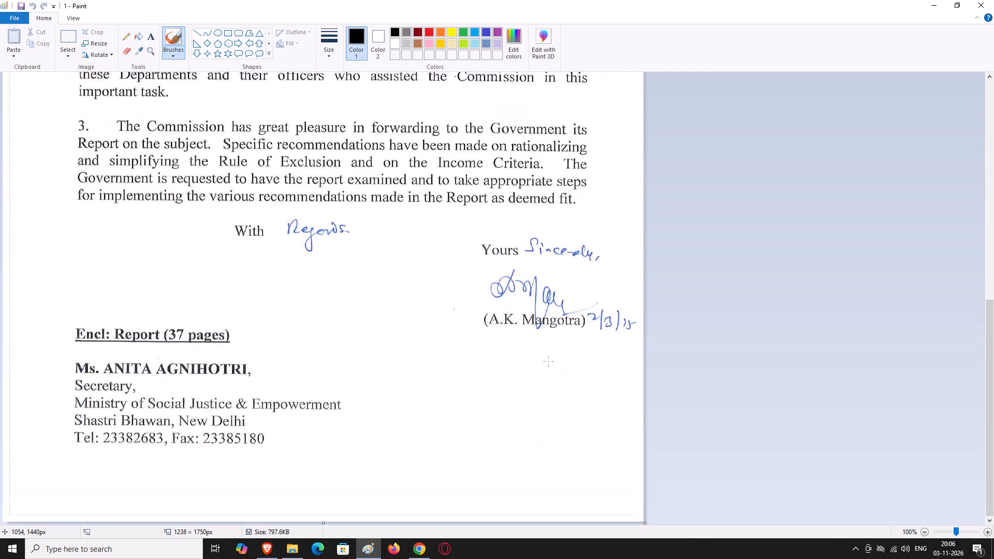
# Compare the original English letter of page image 1 in Paint with its Kannada translation in Google Translate, from letterhead to signature section.
pyautogui.scroll(4, 545, 363)
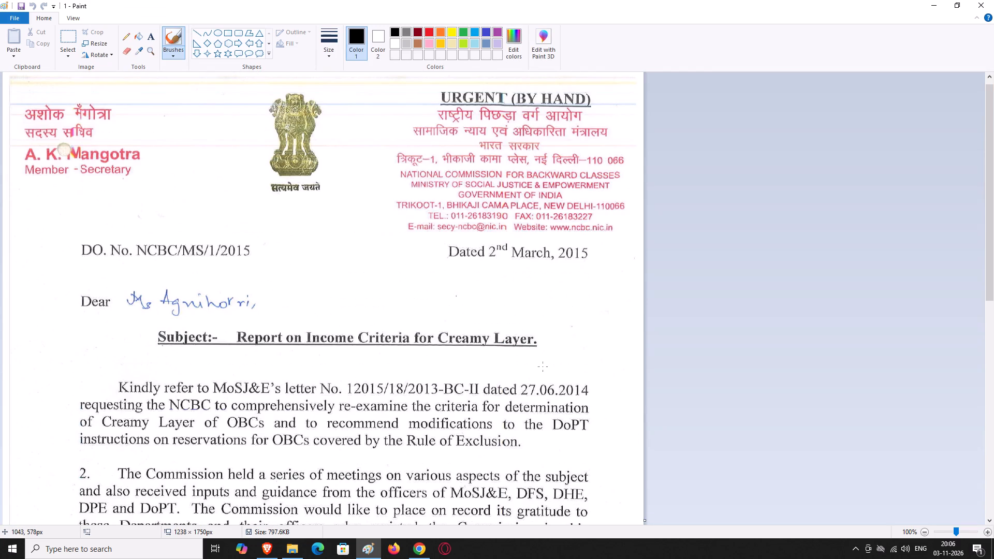
pyautogui.scroll(-3, 542, 370)
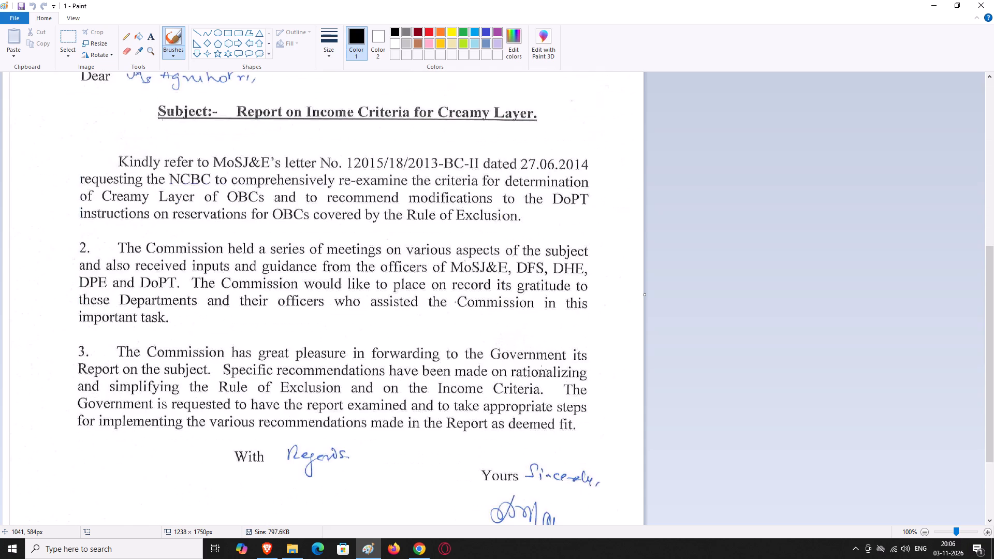
pyautogui.scroll(2, 537, 372)
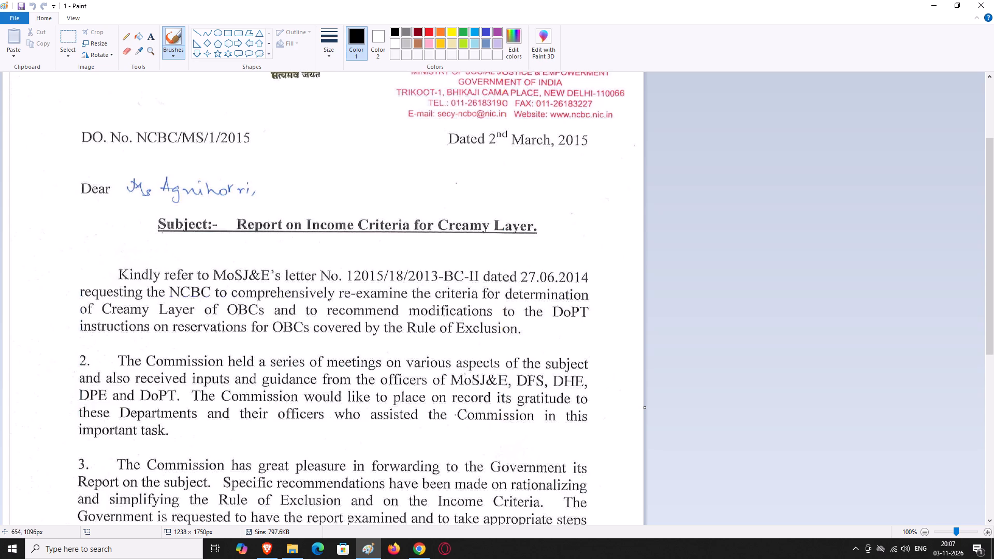
pyautogui.click(428, 553)
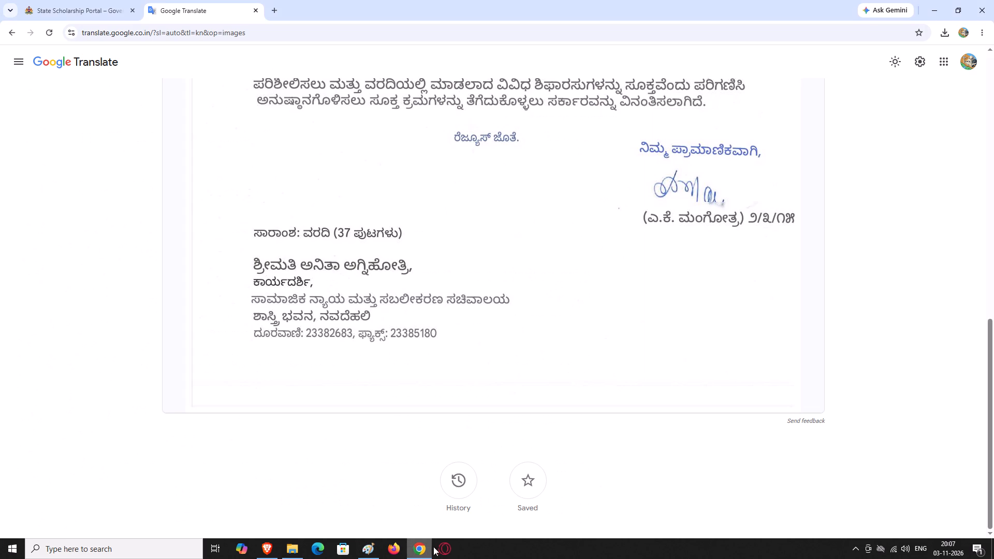
pyautogui.scroll(13, 546, 292)
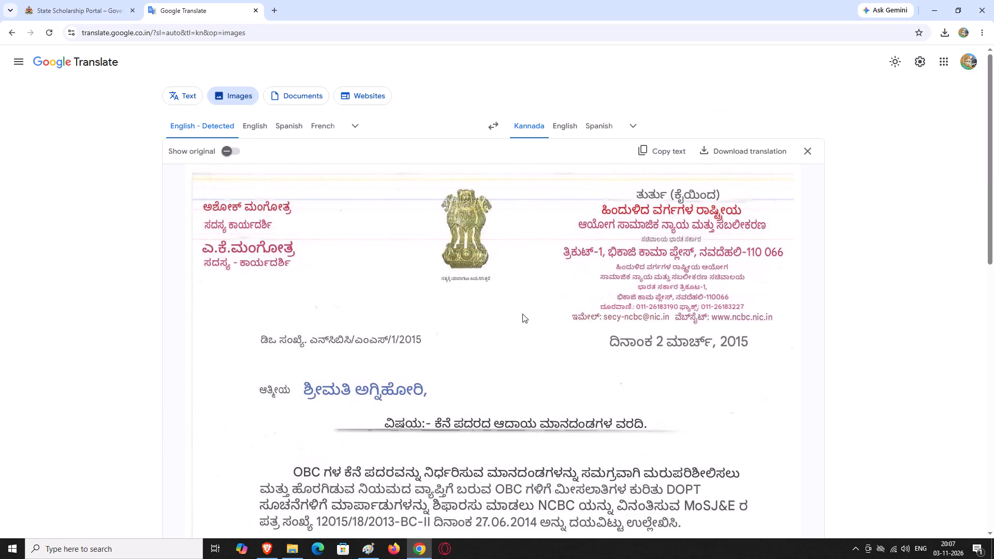
pyautogui.scroll(-4, 523, 325)
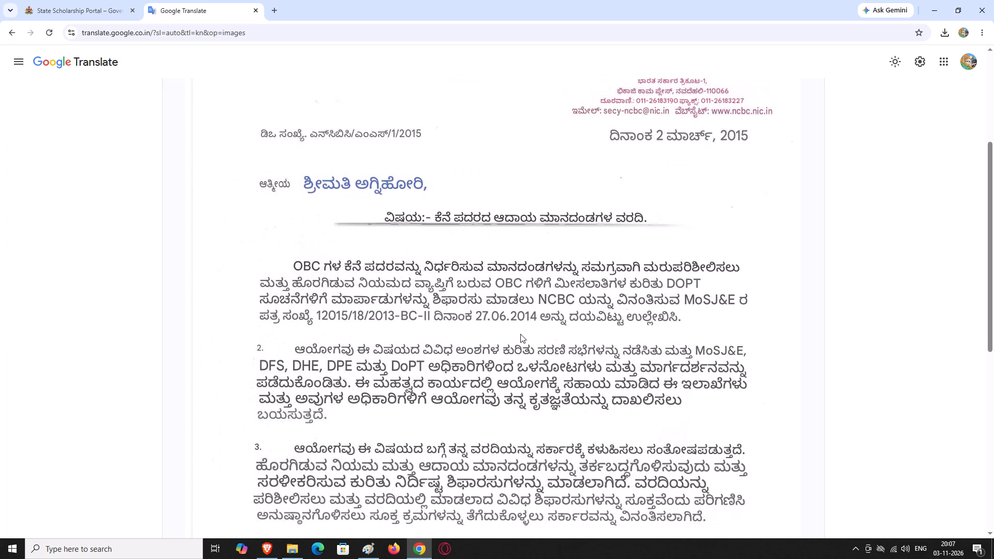
pyautogui.click(365, 549)
pyautogui.scroll(-8, 472, 410)
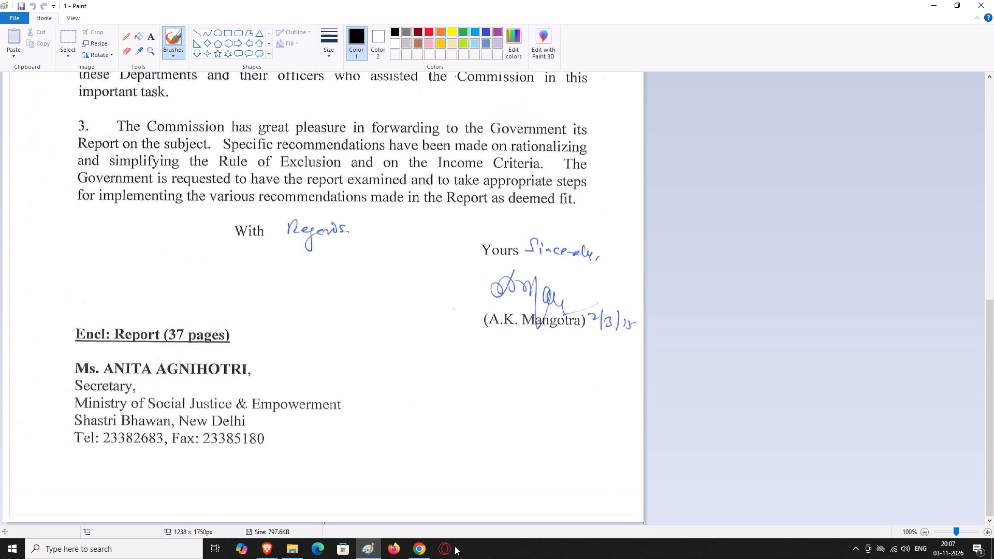
pyautogui.click(417, 551)
pyautogui.scroll(-6, 701, 415)
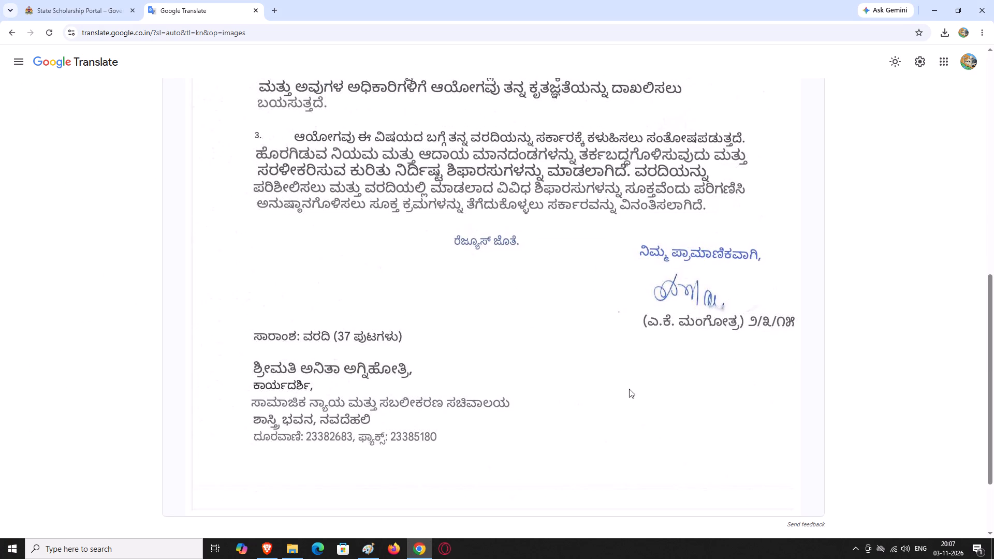
pyautogui.scroll(5, 405, 449)
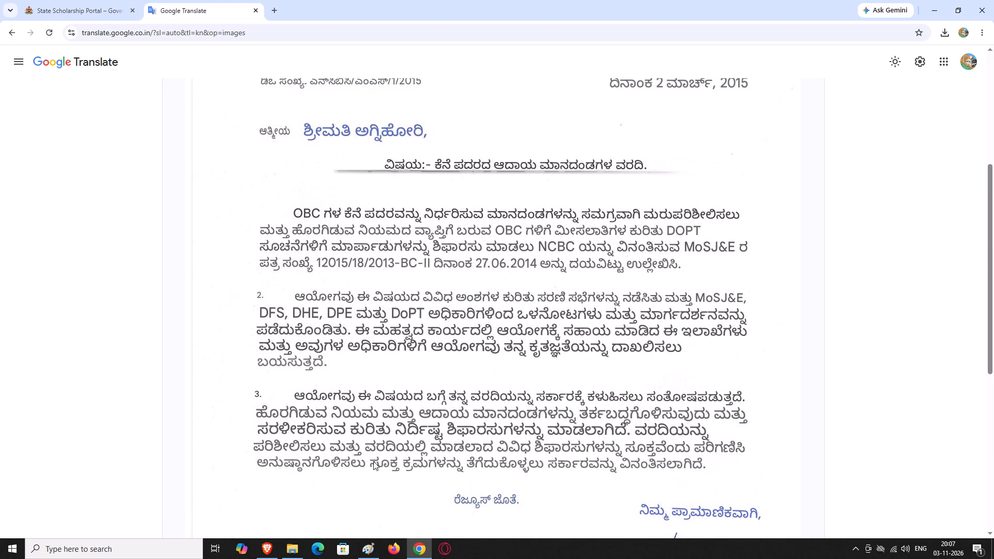
pyautogui.click(371, 552)
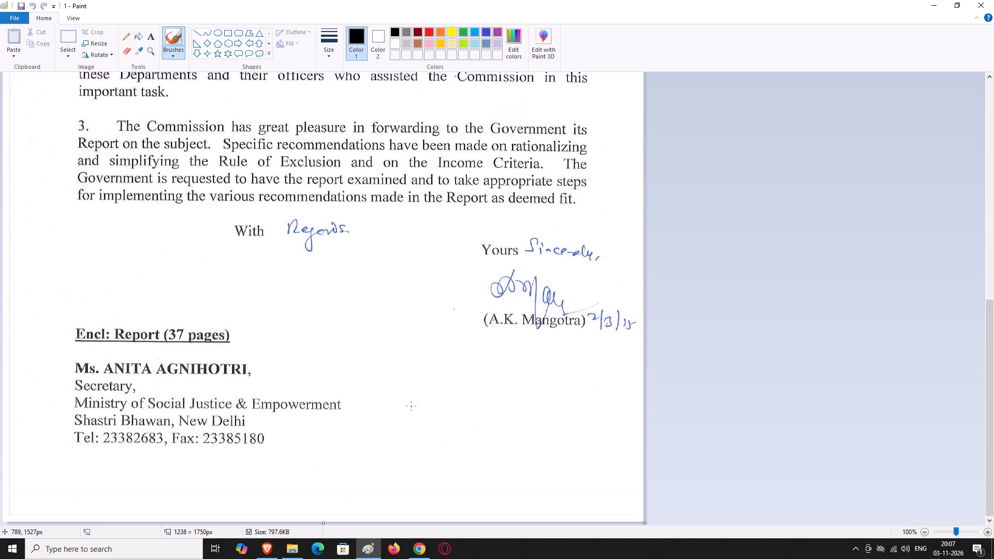
pyautogui.click(426, 551)
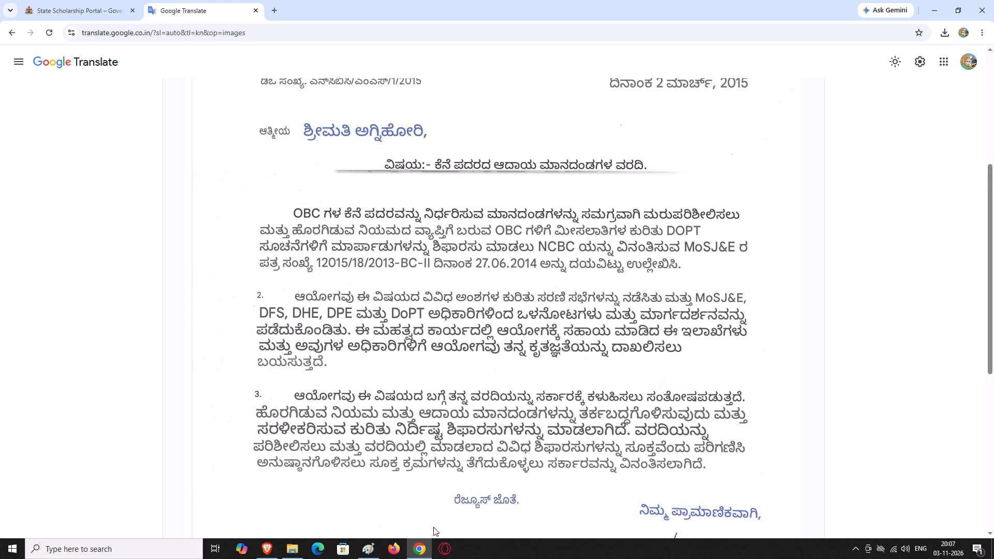
pyautogui.scroll(2, 424, 530)
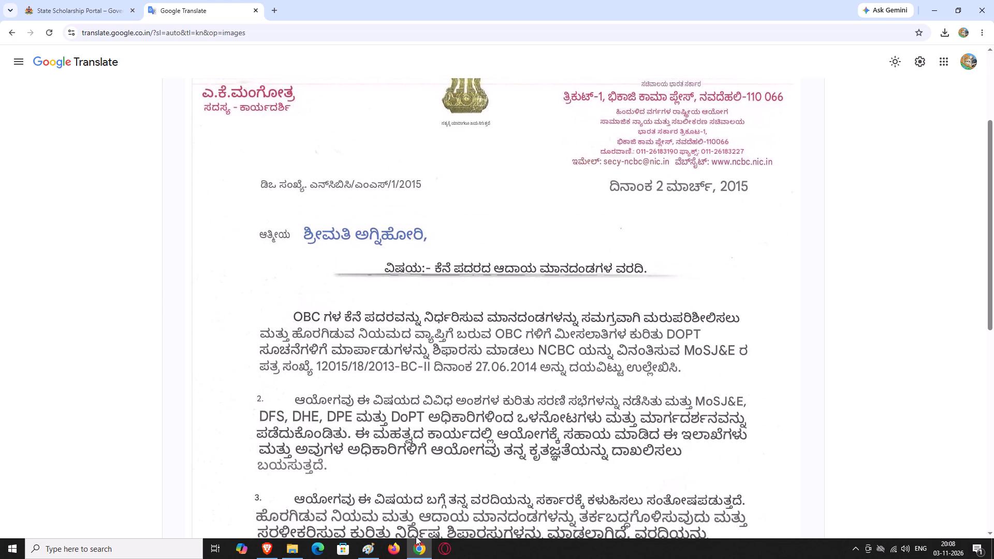
pyautogui.scroll(4, 416, 536)
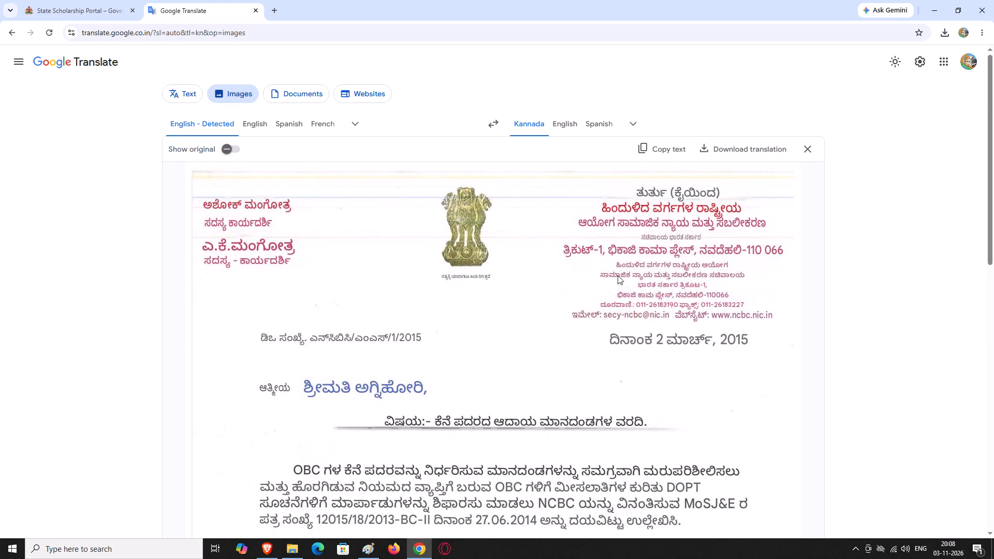
# Change the page image's target translation language to Chuukese and look over the translated letter from top to bottom.
pyautogui.click(631, 127)
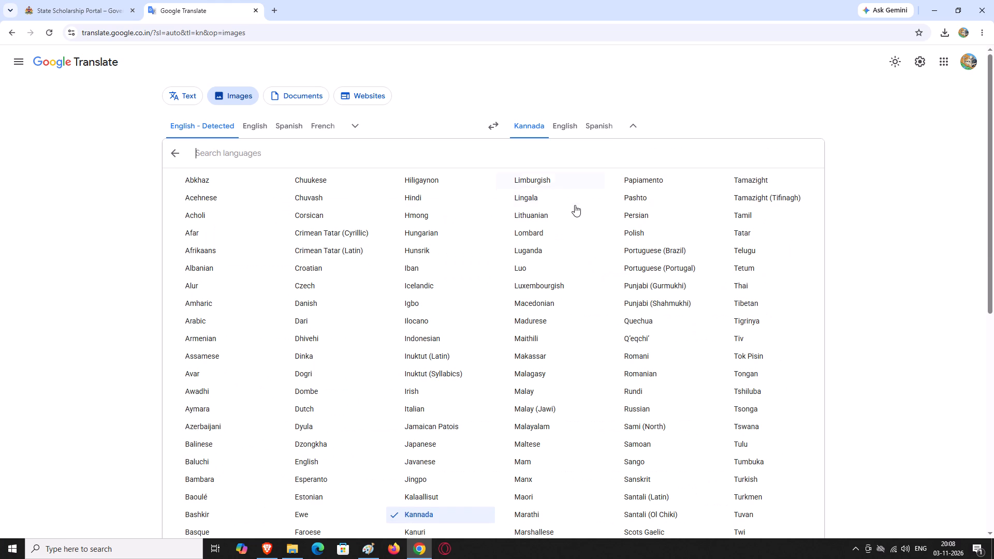
pyautogui.scroll(-1, 485, 345)
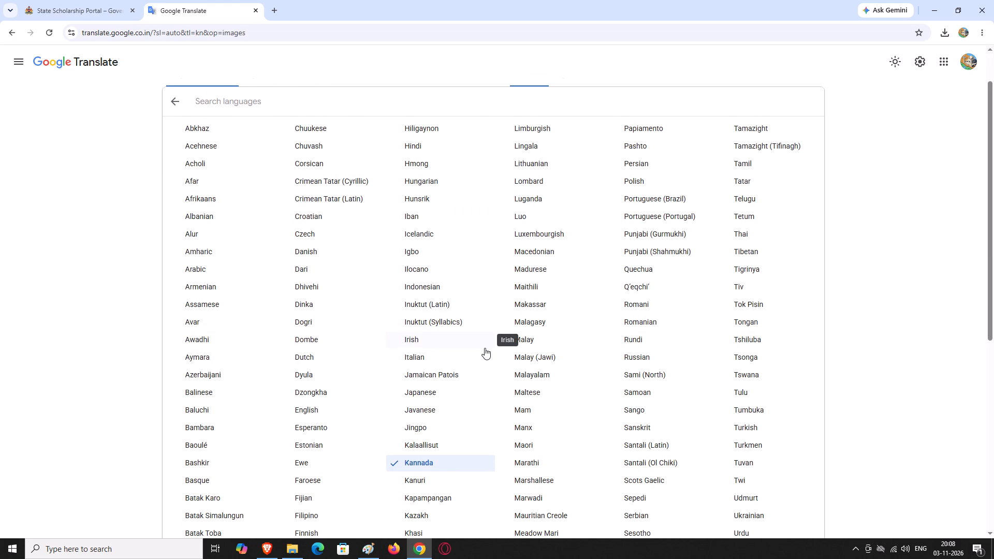
pyautogui.scroll(-13, 485, 348)
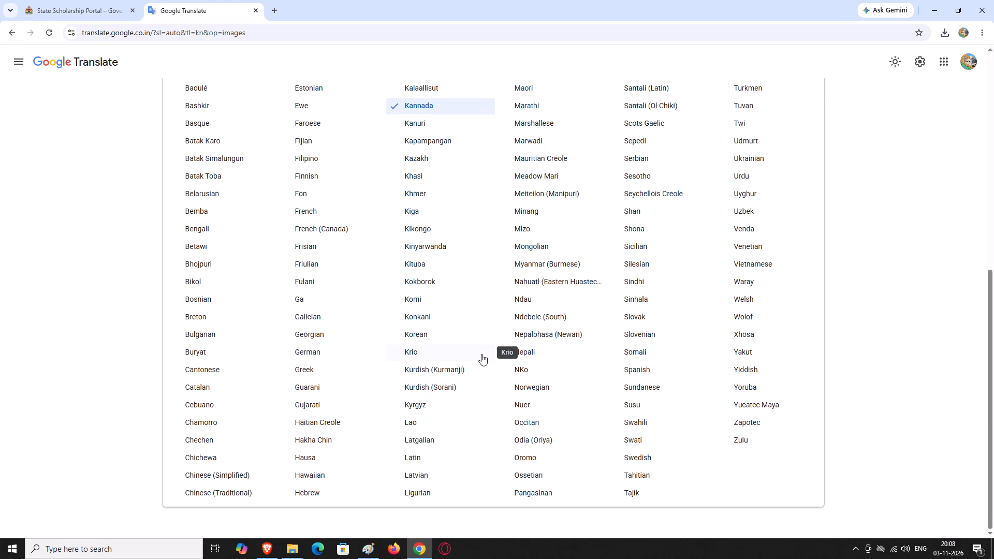
pyautogui.scroll(4, 474, 333)
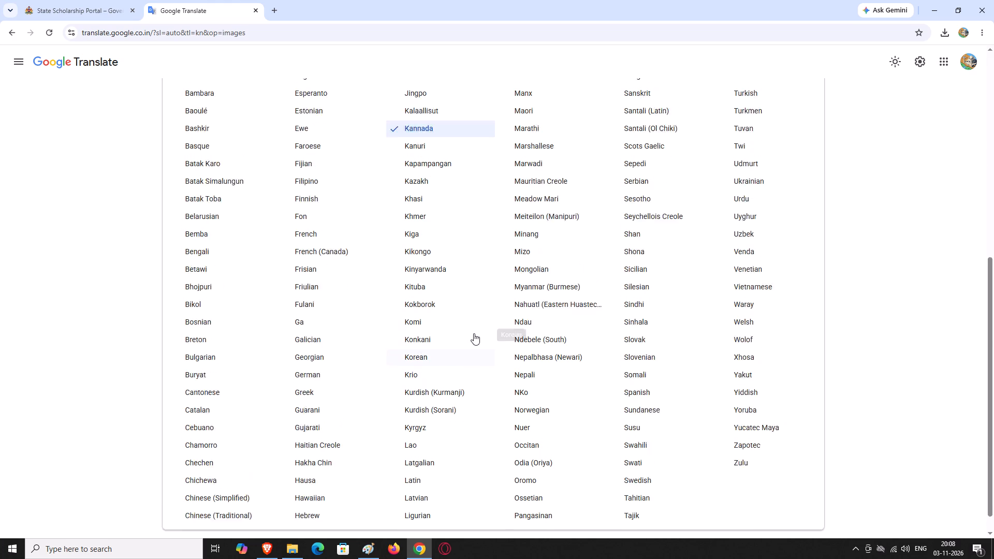
pyautogui.scroll(10, 474, 333)
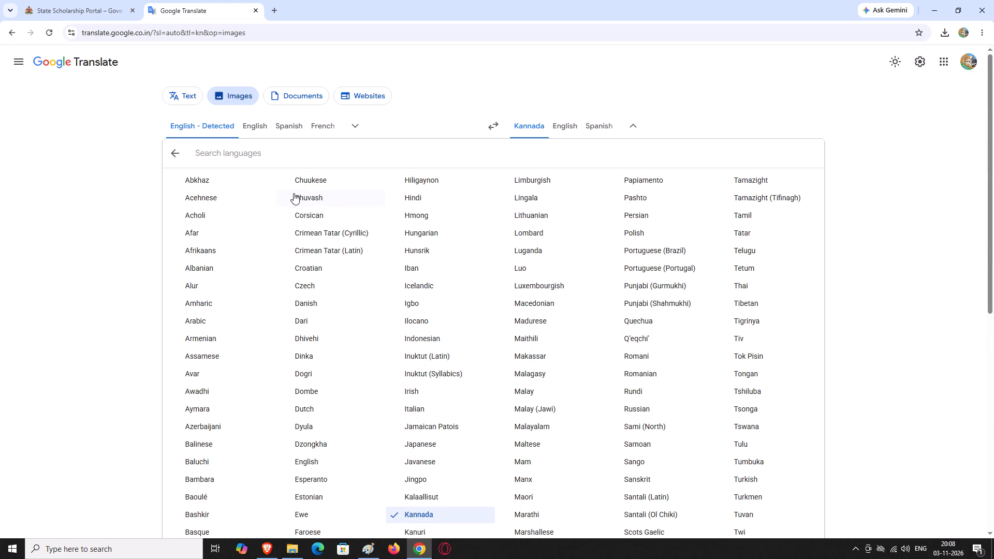
pyautogui.click(151, 68)
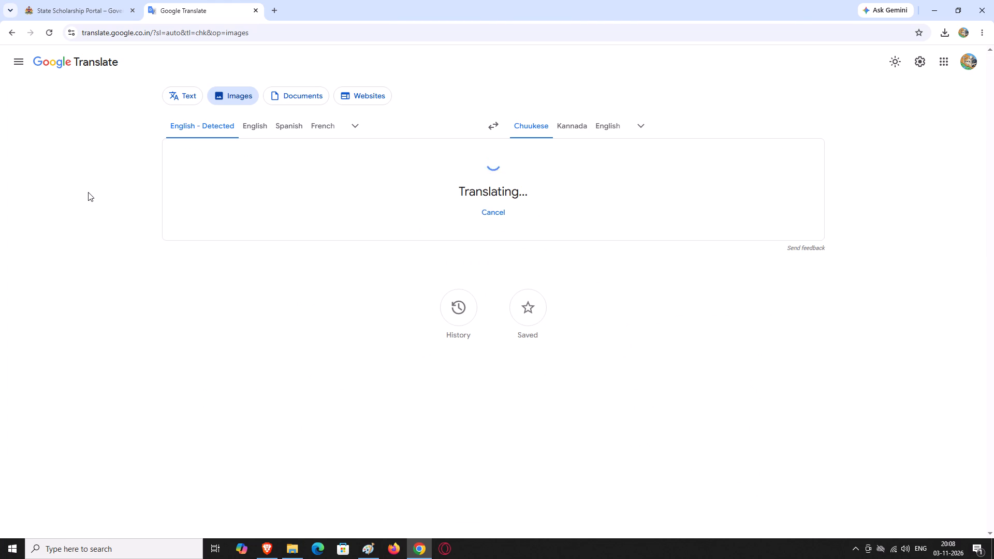
pyautogui.scroll(-8, 386, 261)
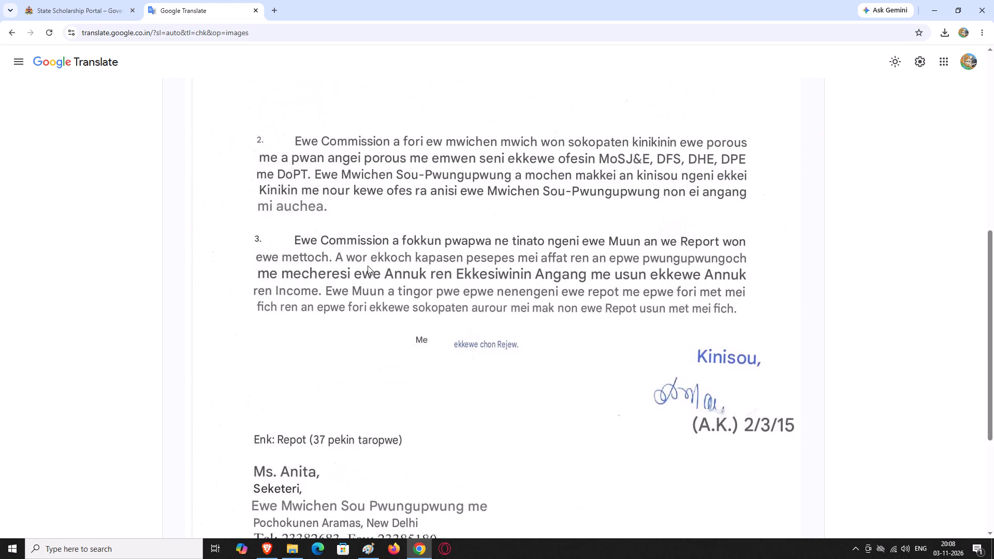
pyautogui.scroll(-11, 367, 266)
pyautogui.scroll(20, 320, 262)
pyautogui.scroll(1, 320, 262)
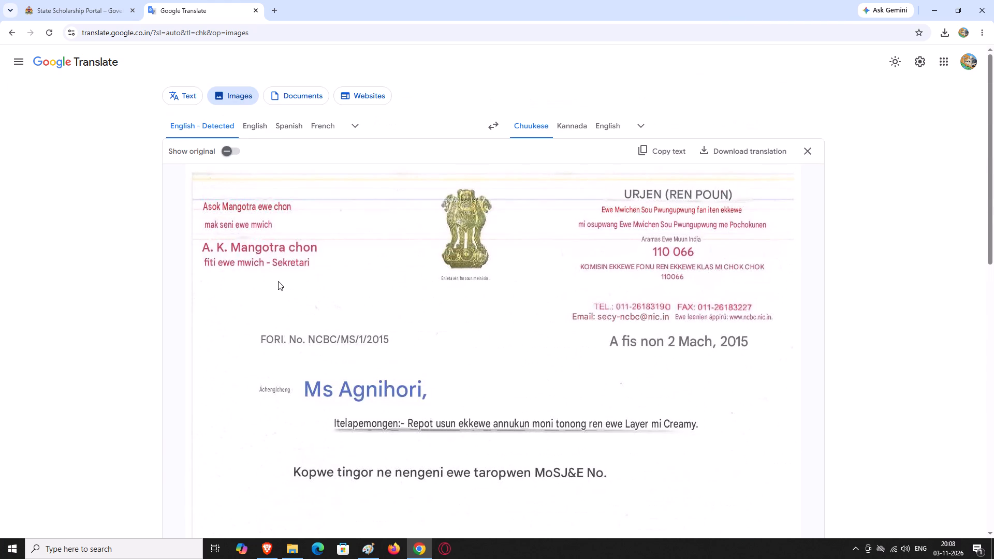
pyautogui.scroll(4, 278, 281)
# Close the Google Translate tab and return to the State Scholarship Portal.
pyautogui.click(252, 12)
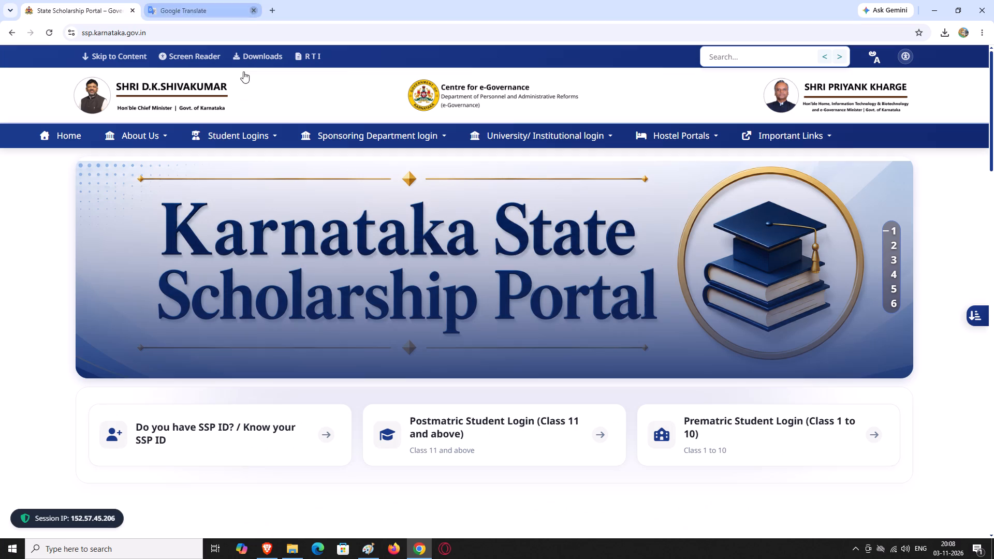
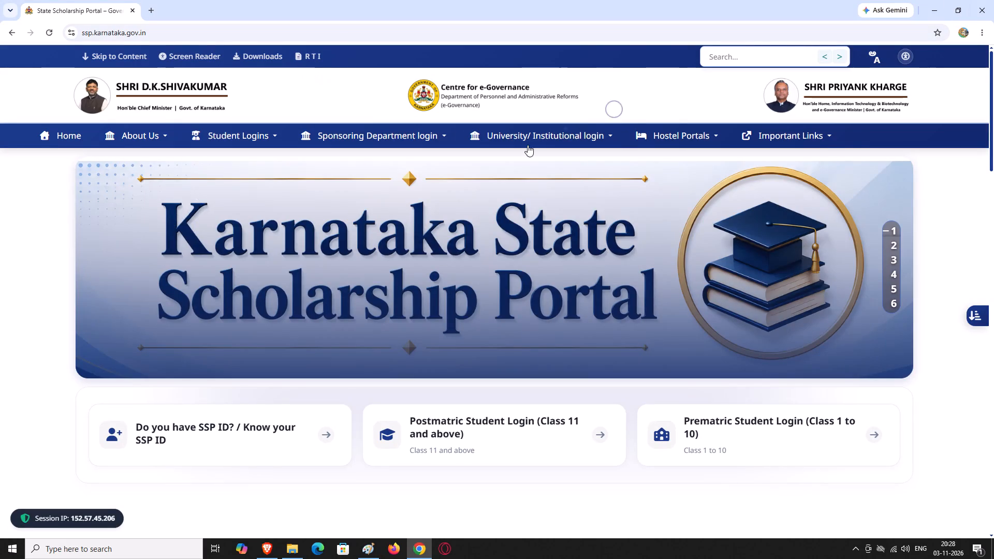
# Switch to page image 1 in Paint, show its letterhead, and reduce the window from full screen to a narrower floating size.
pyautogui.click(287, 554)
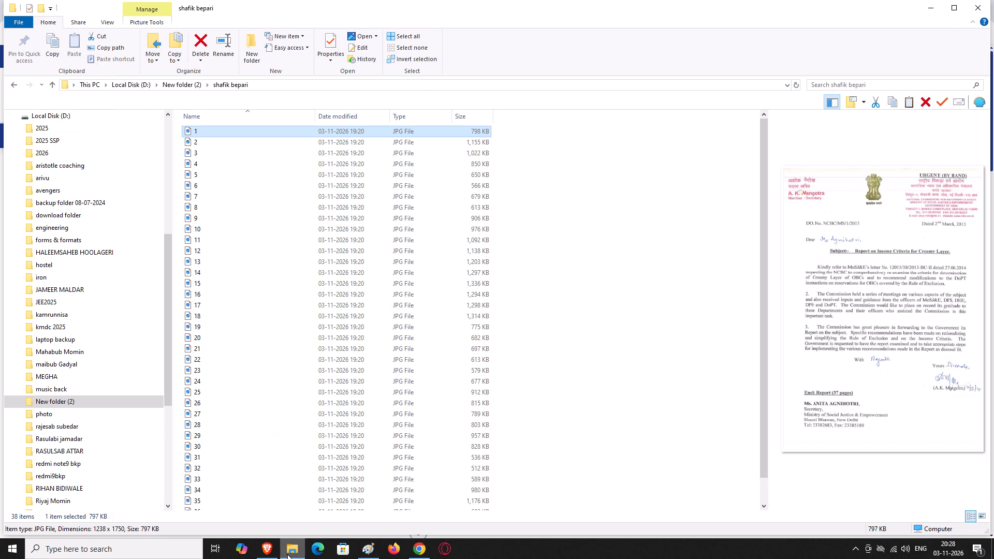
pyautogui.click(372, 558)
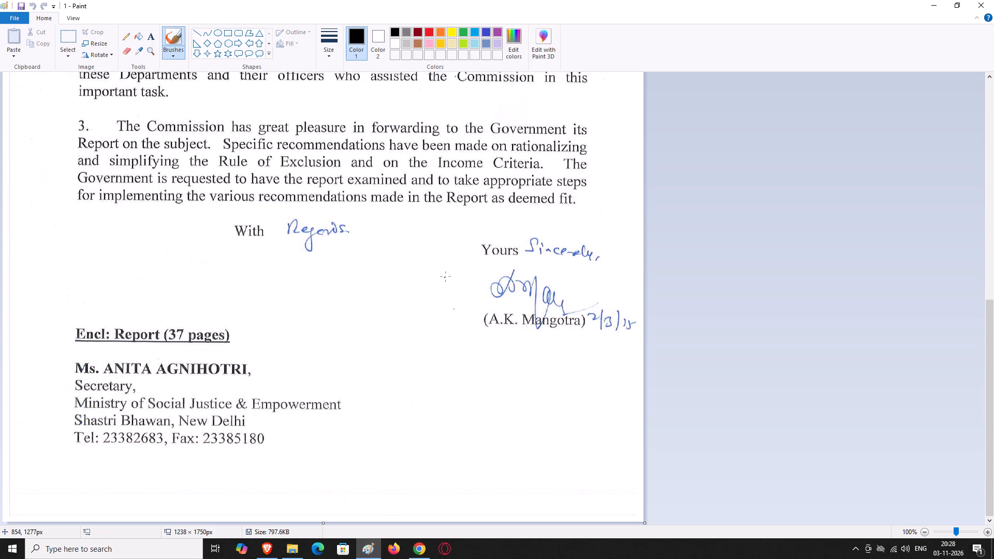
pyautogui.scroll(7, 432, 276)
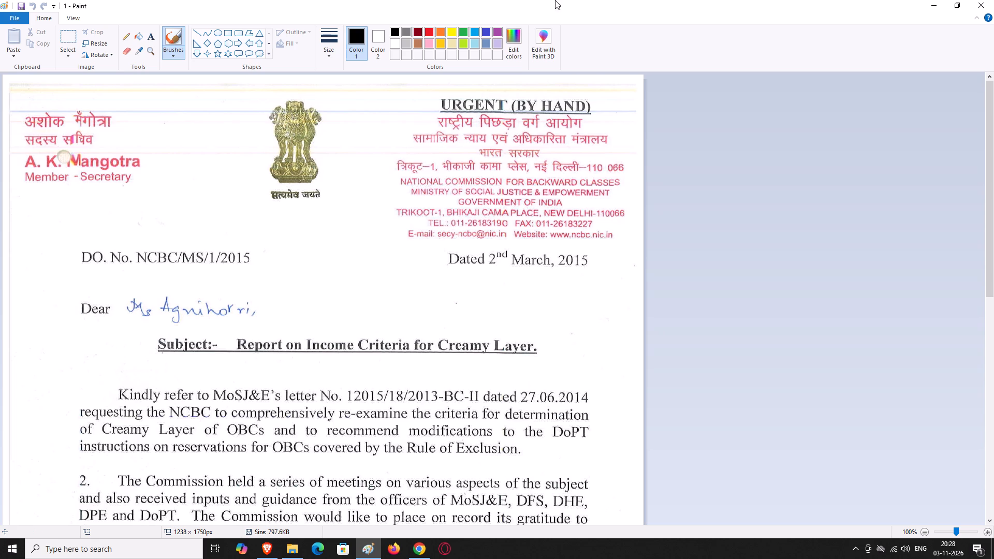
pyautogui.click(954, 7)
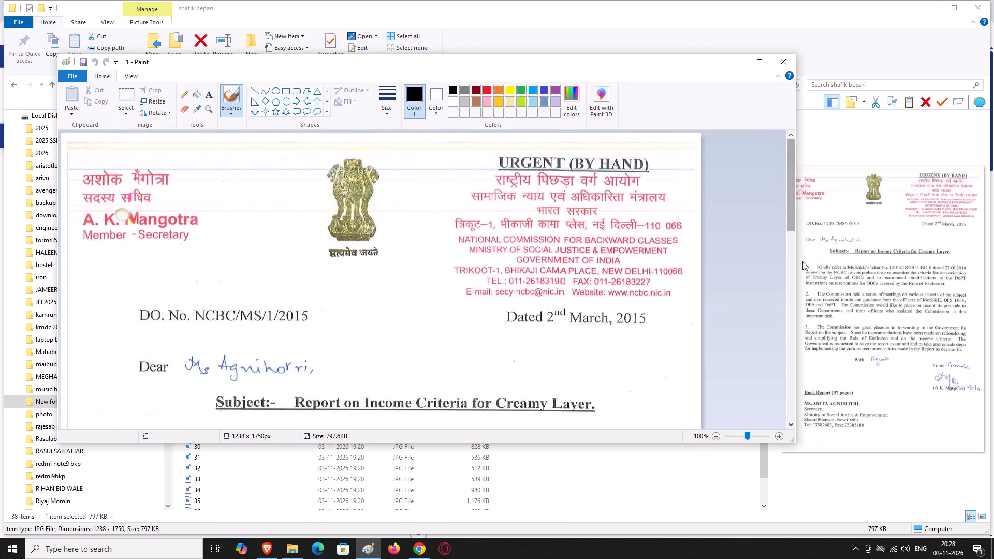
pyautogui.moveTo(796, 259); pyautogui.dragTo(726, 285)
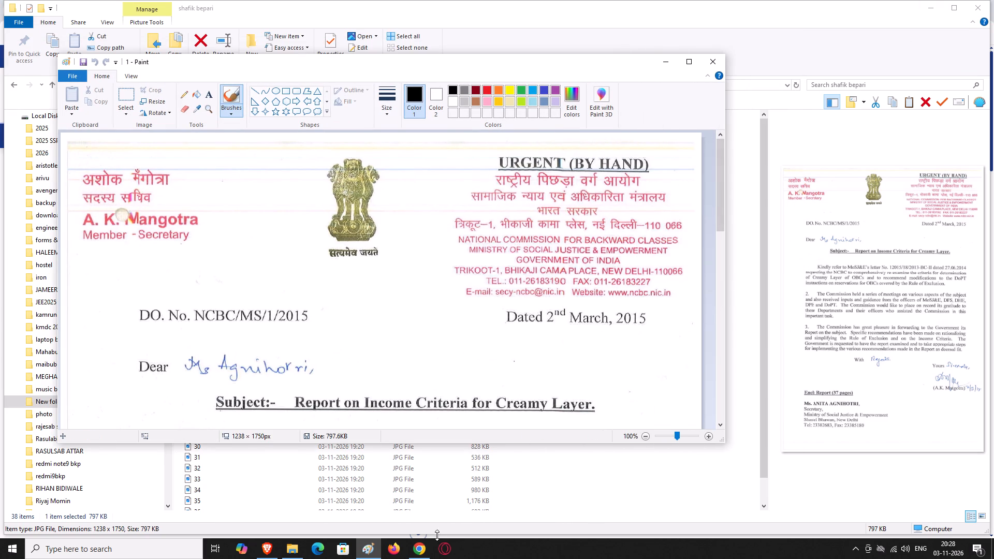
# Search for Google Translate in a new Chrome tab and open its image translation page.
pyautogui.click(429, 551)
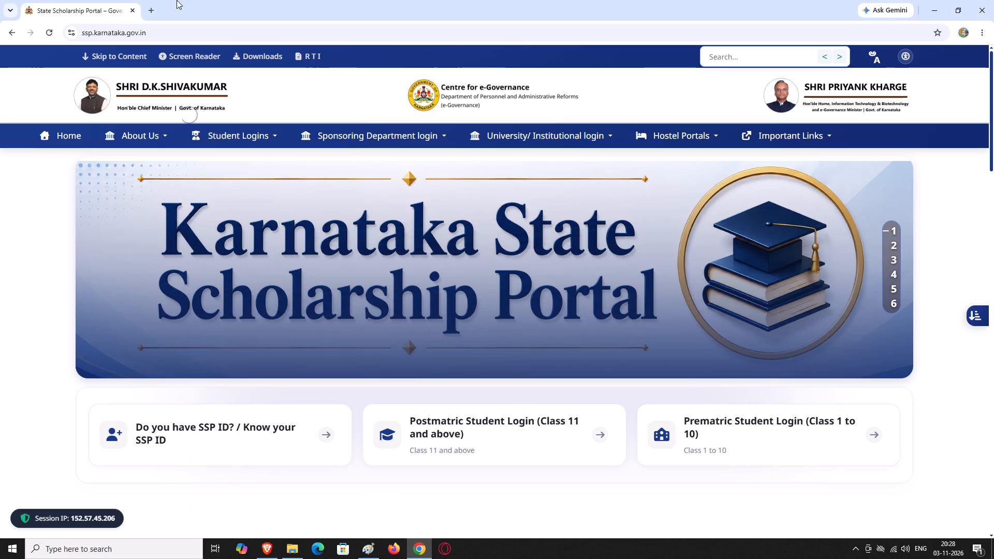
pyautogui.click(151, 10)
pyautogui.click(122, 37)
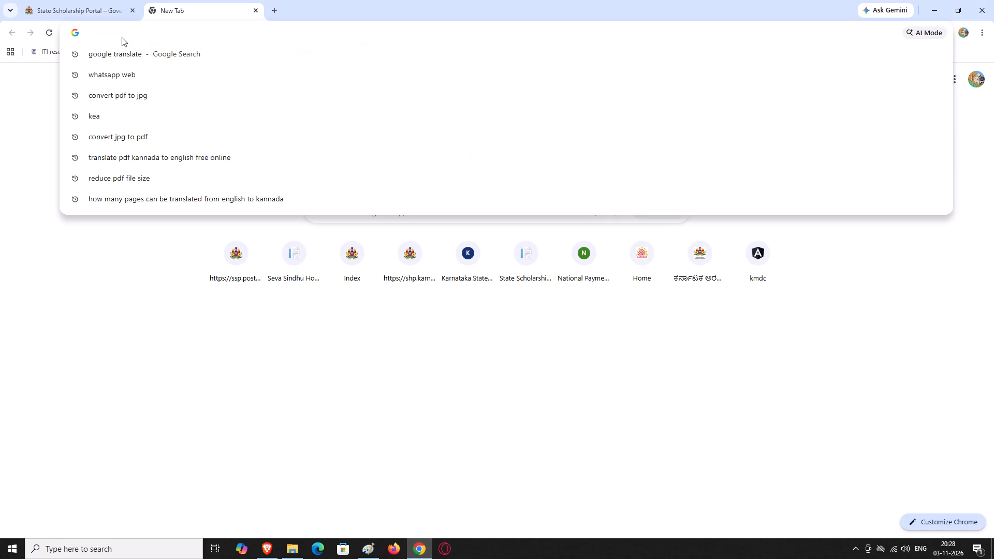
pyautogui.click(130, 54)
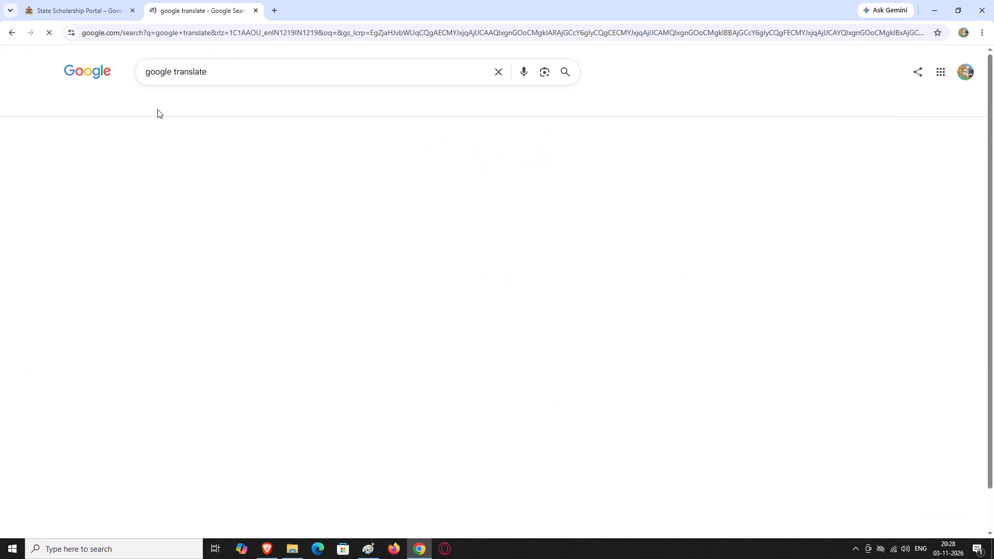
pyautogui.click(190, 276)
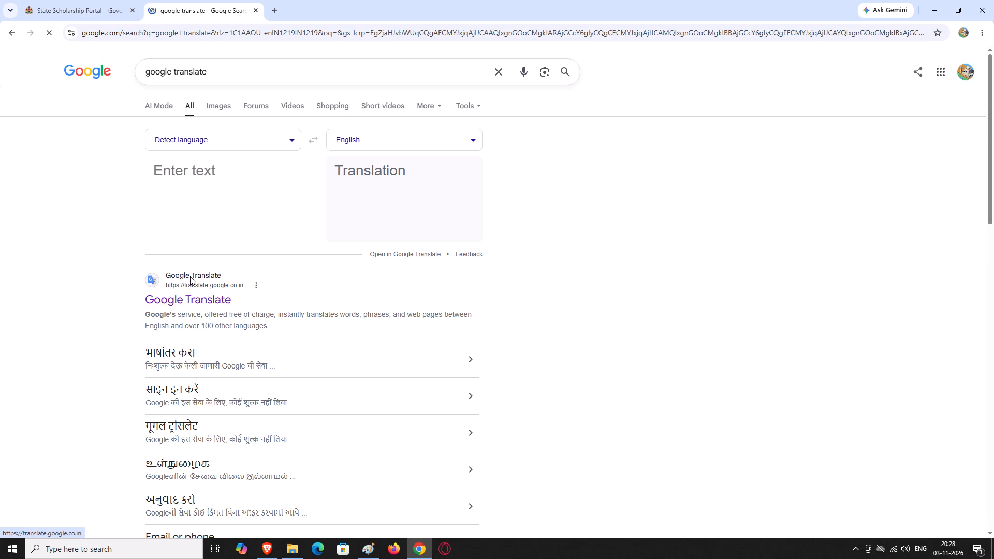
pyautogui.moveTo(247, 99); pyautogui.dragTo(252, 102)
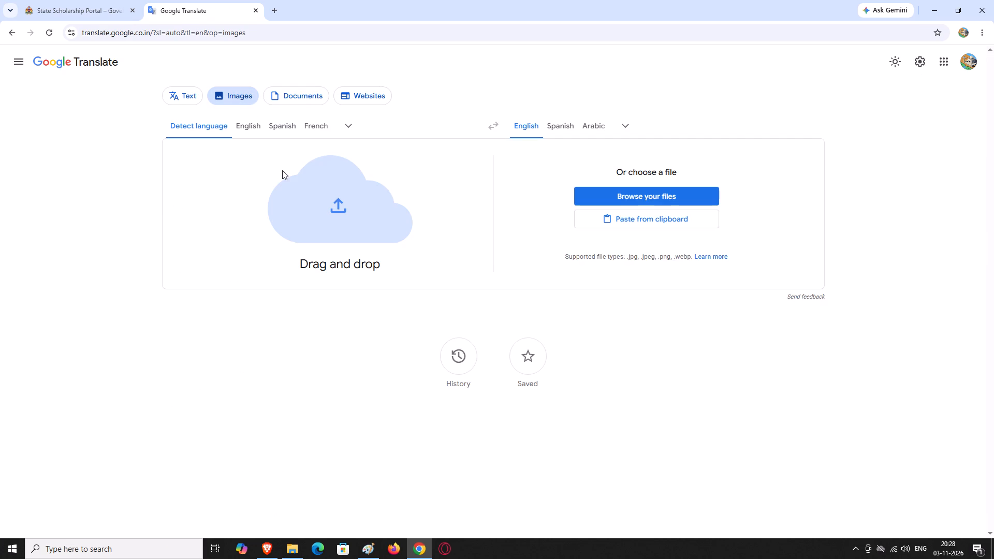
# Upload page image 1 from the report's image folder for translation and set the target language to Kannada.
pyautogui.click(623, 199)
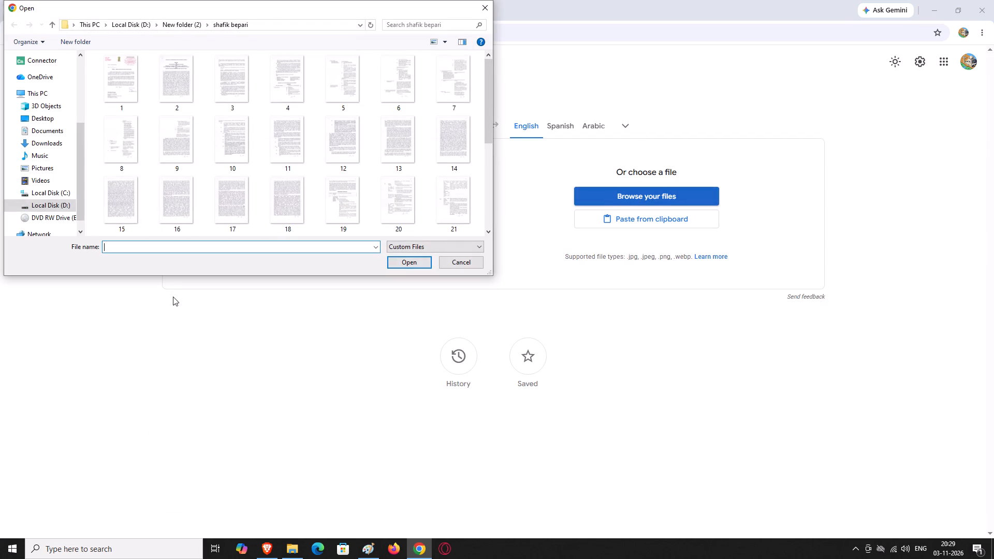
pyautogui.doubleClick(124, 84)
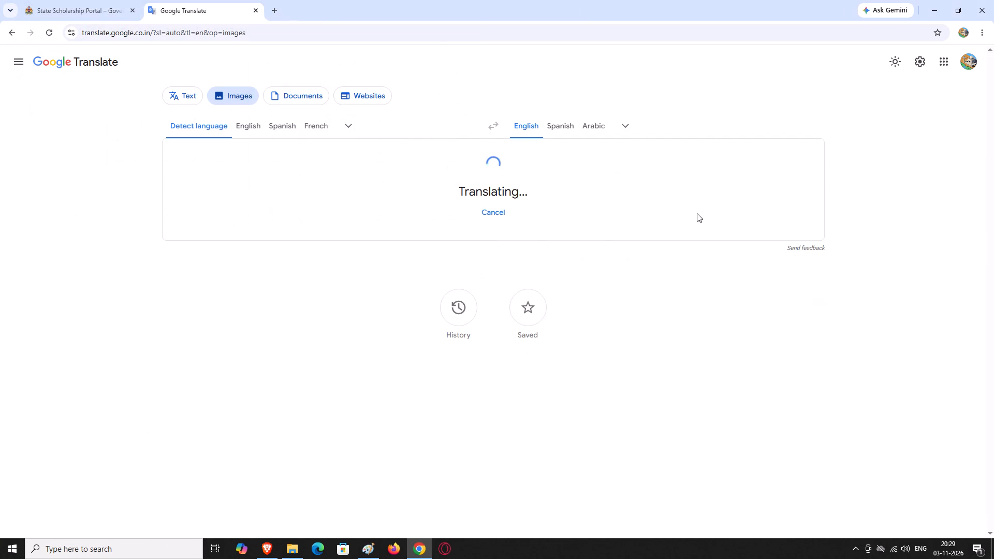
pyautogui.click(627, 126)
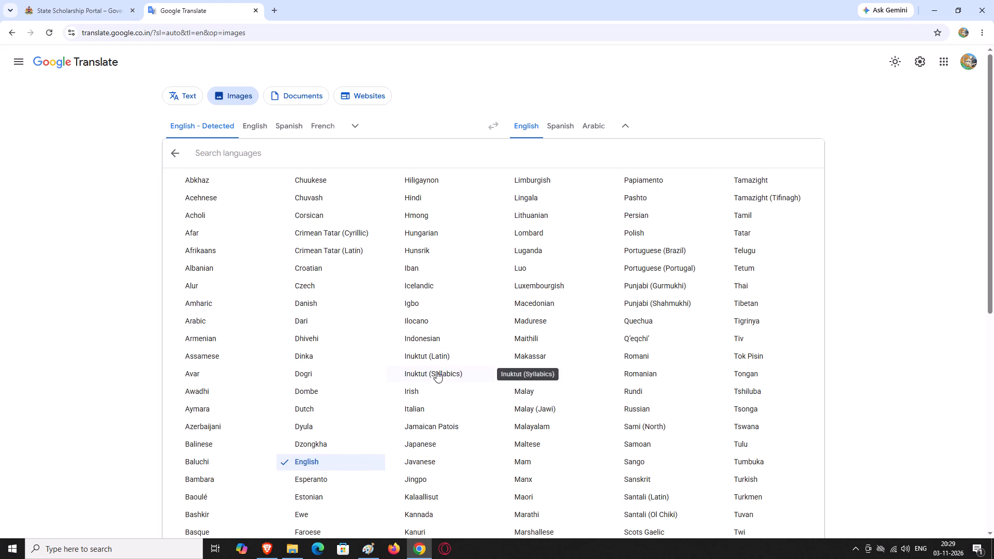
pyautogui.scroll(-2, 438, 387)
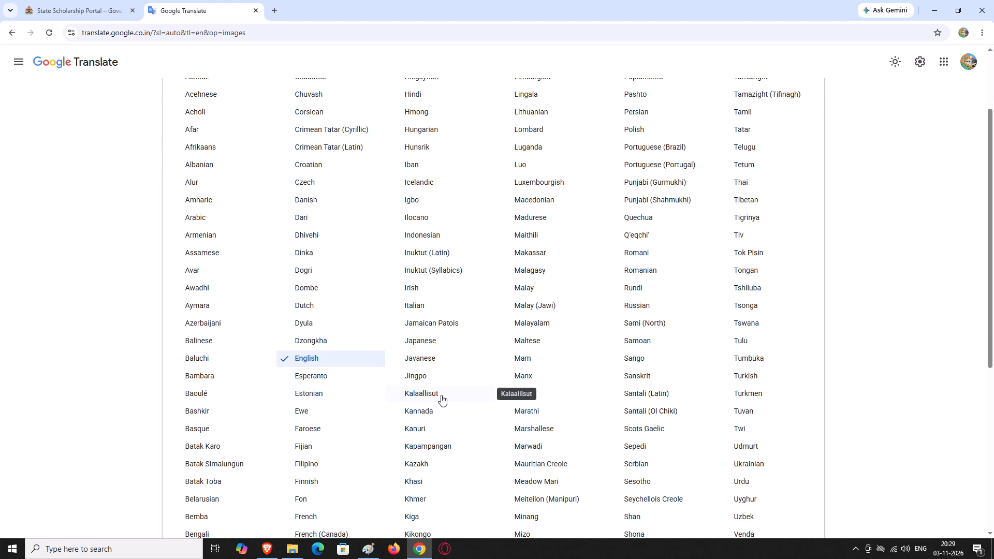
pyautogui.scroll(-2, 441, 395)
pyautogui.click(425, 307)
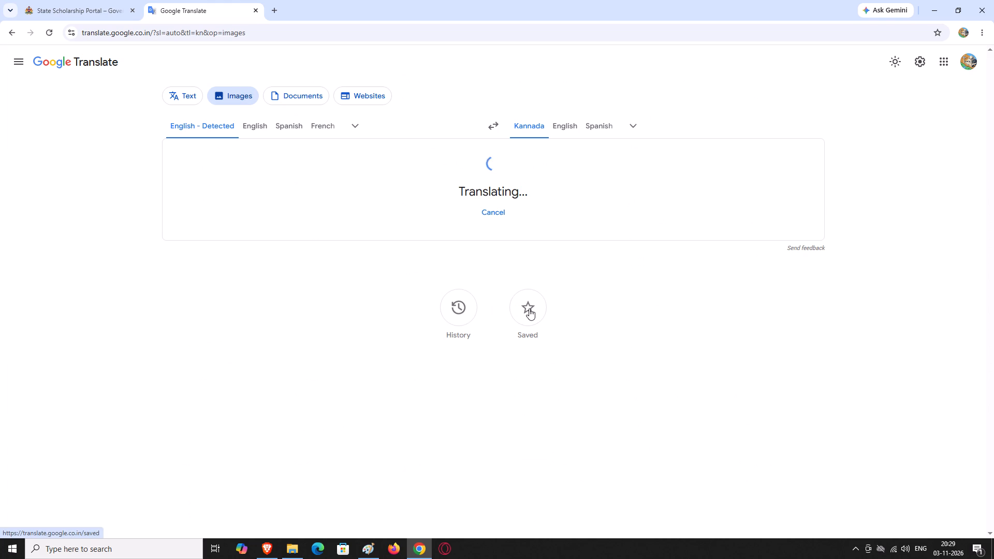
# Look over the Kannada version of the letter and download the translated image.
pyautogui.scroll(-3, 451, 380)
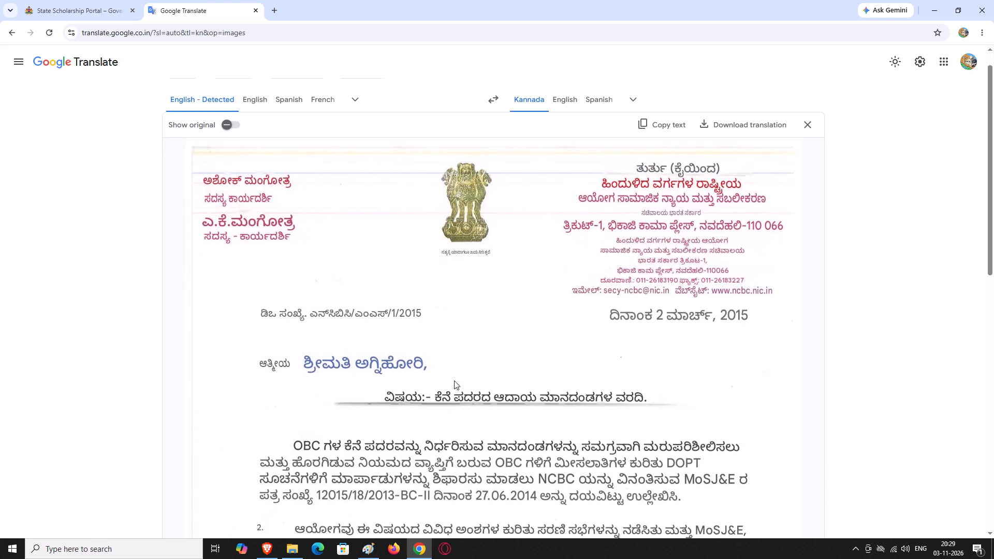
pyautogui.scroll(-3, 454, 380)
pyautogui.scroll(8, 825, 164)
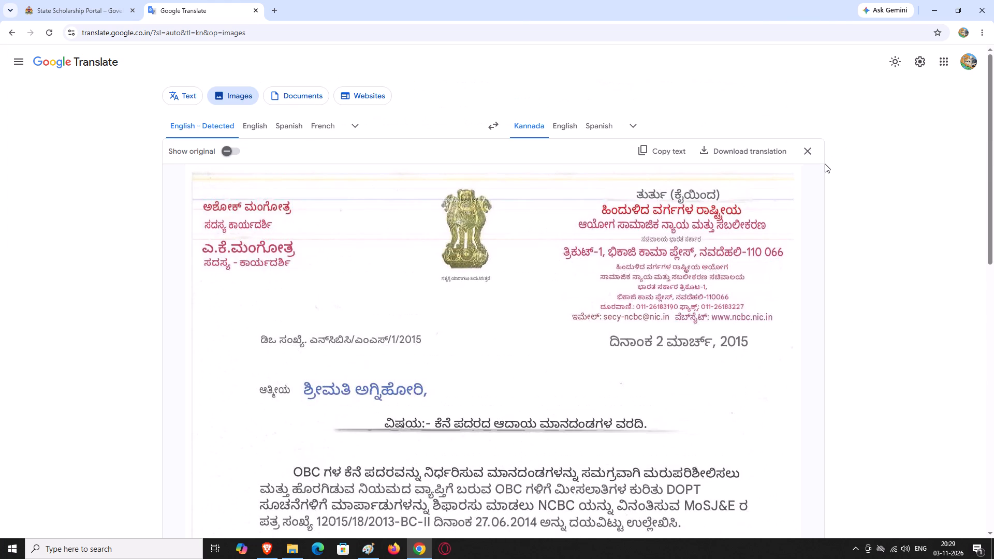
pyautogui.click(733, 151)
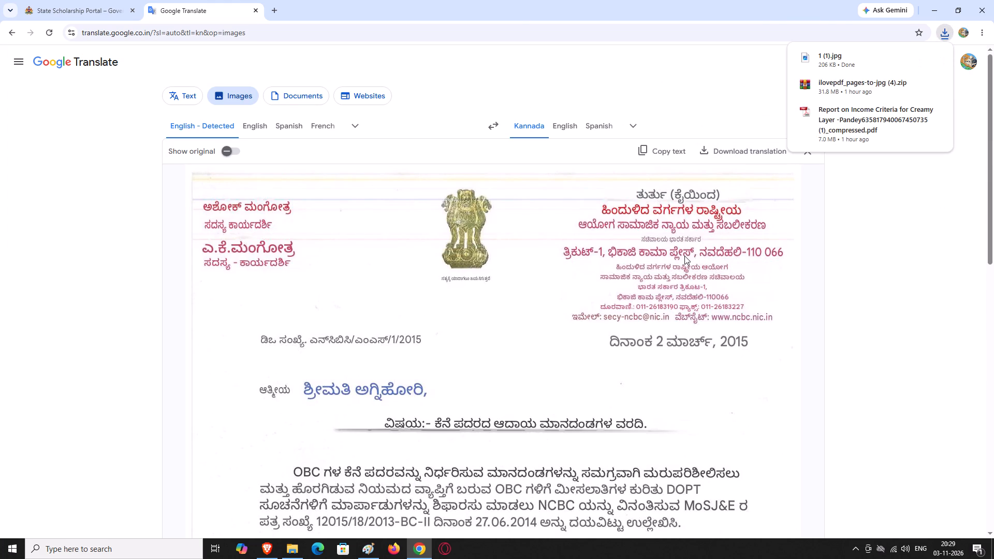
# Open the Downloads folder in a new File Explorer window and open the translated image 1 (1) in Paint.
pyautogui.click(295, 554)
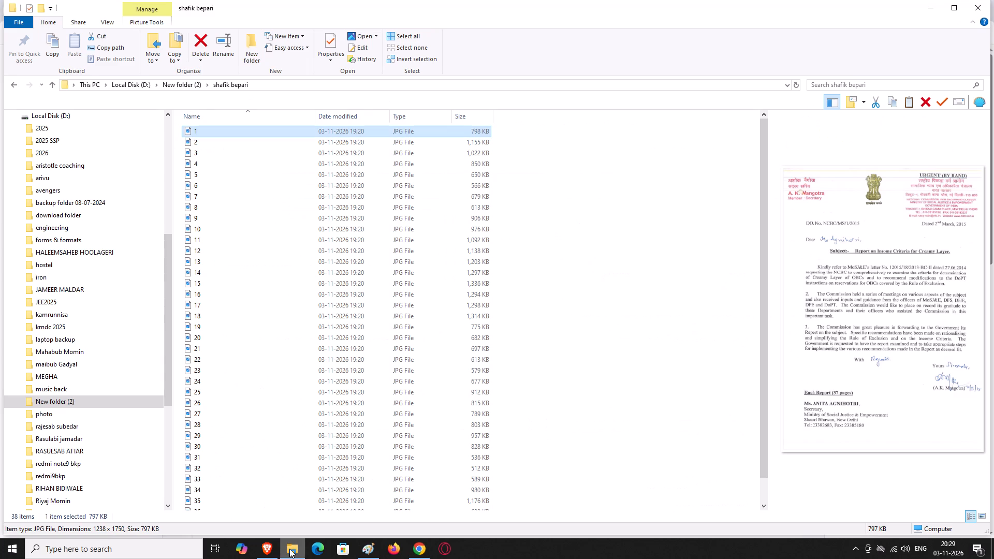
pyautogui.rightClick(286, 549)
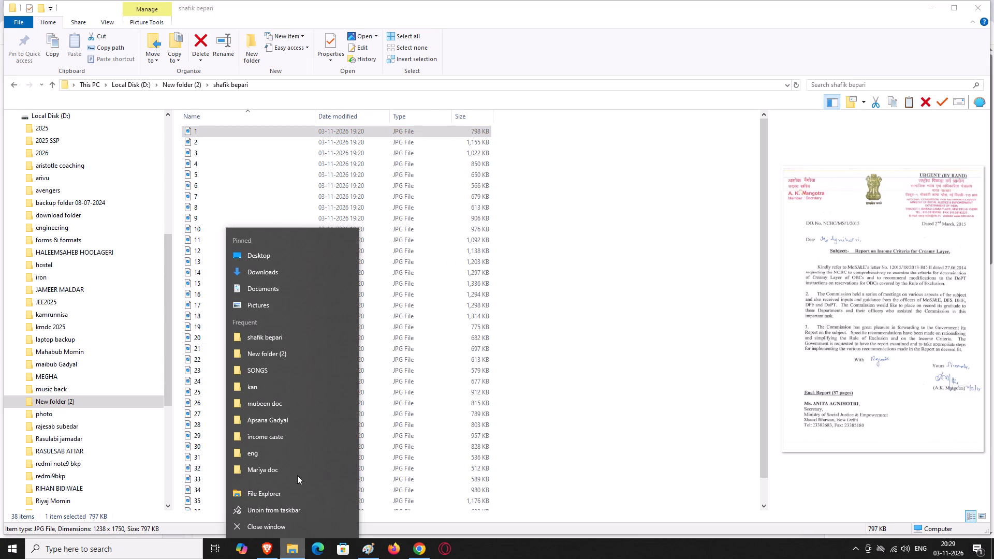
pyautogui.click(277, 490)
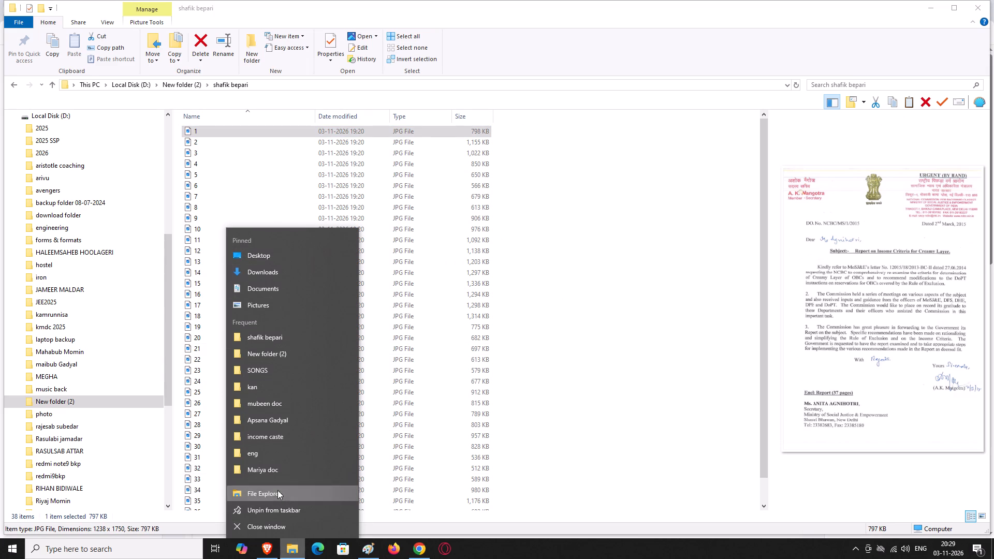
pyautogui.click(45, 150)
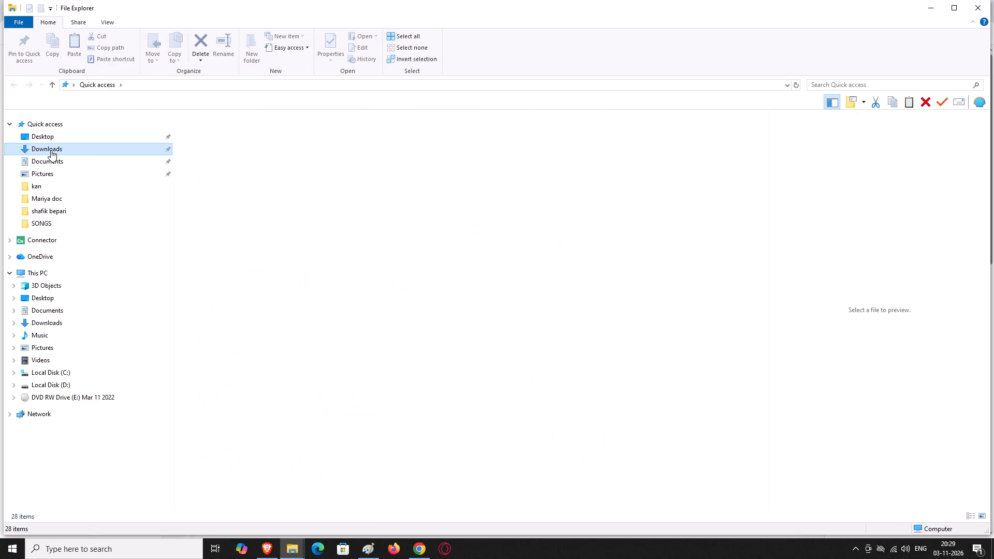
pyautogui.rightClick(220, 141)
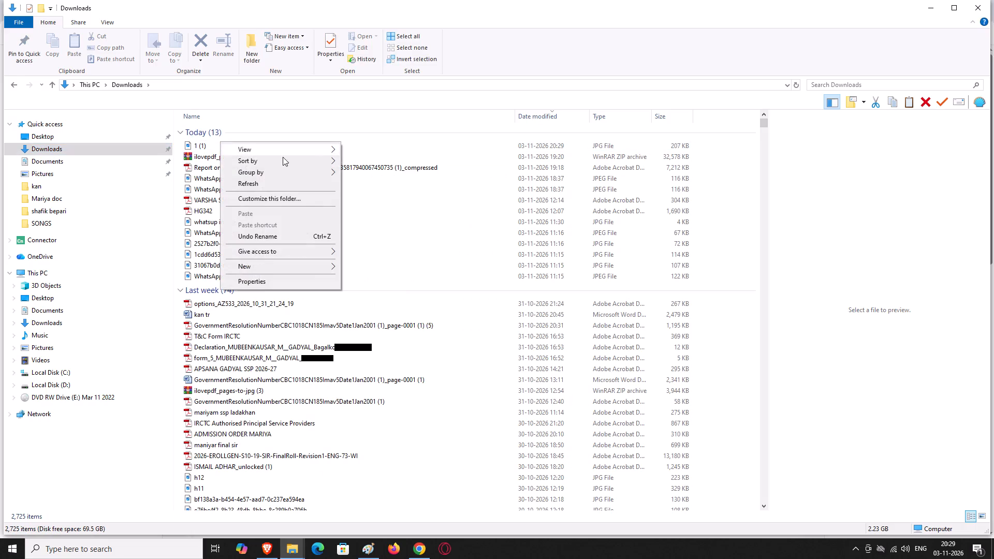
pyautogui.click(200, 146)
pyautogui.rightClick(200, 146)
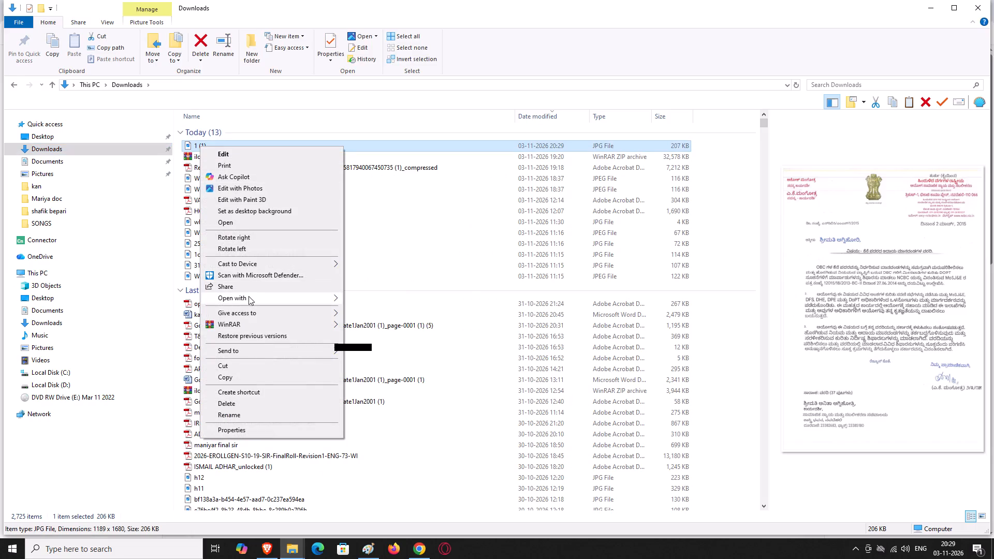
pyautogui.click(382, 321)
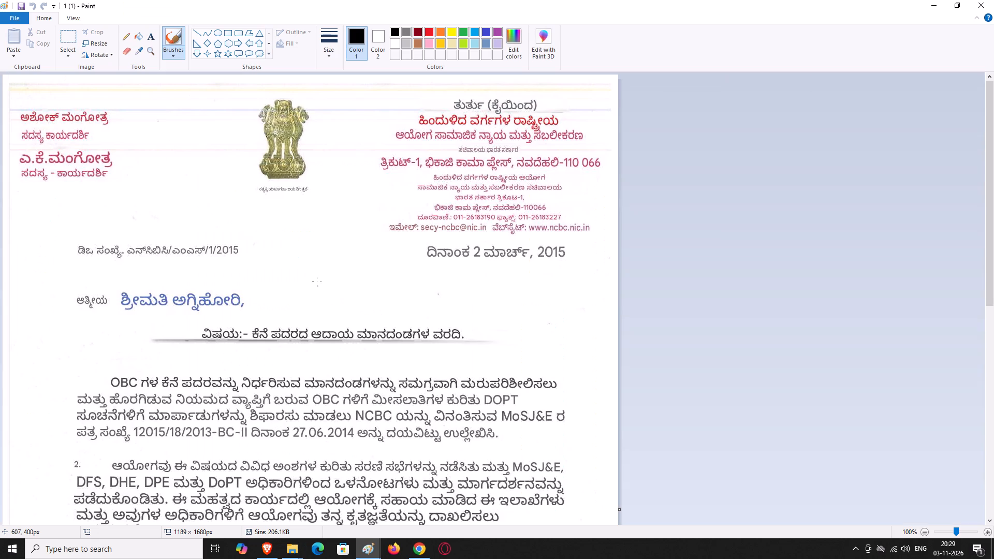
# Check the original image's Paint window and reduce the translated image's Paint window from full screen to a floating size.
pyautogui.click(367, 548)
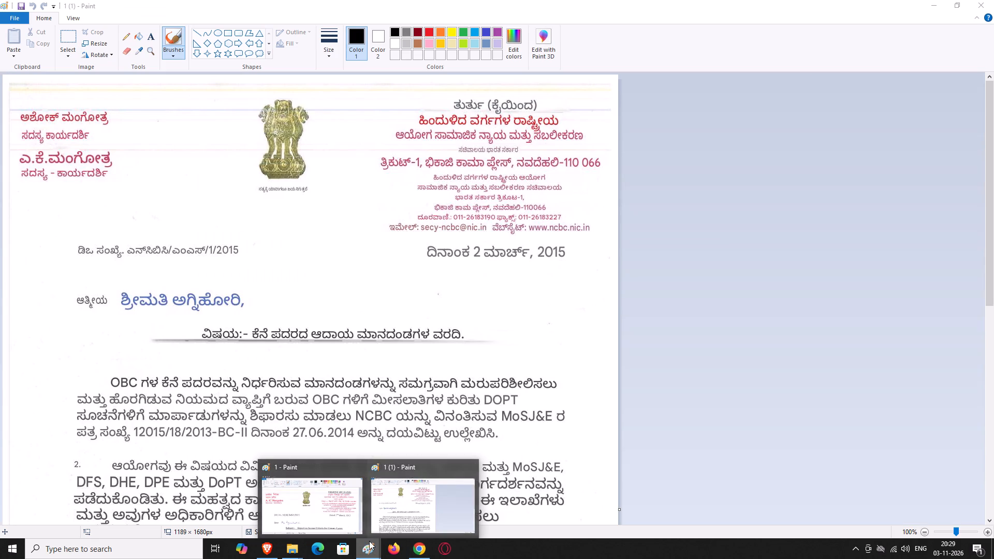
pyautogui.click(346, 494)
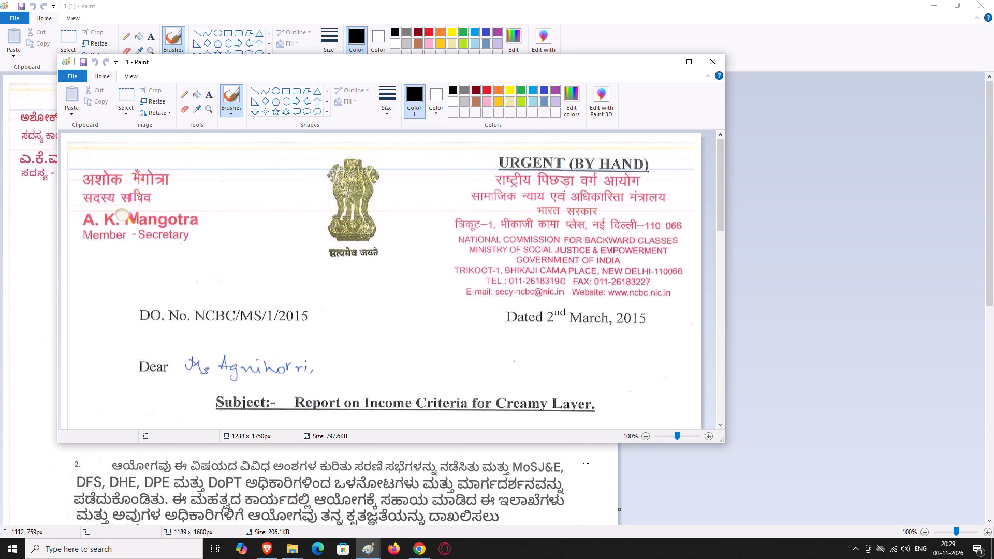
pyautogui.click(672, 492)
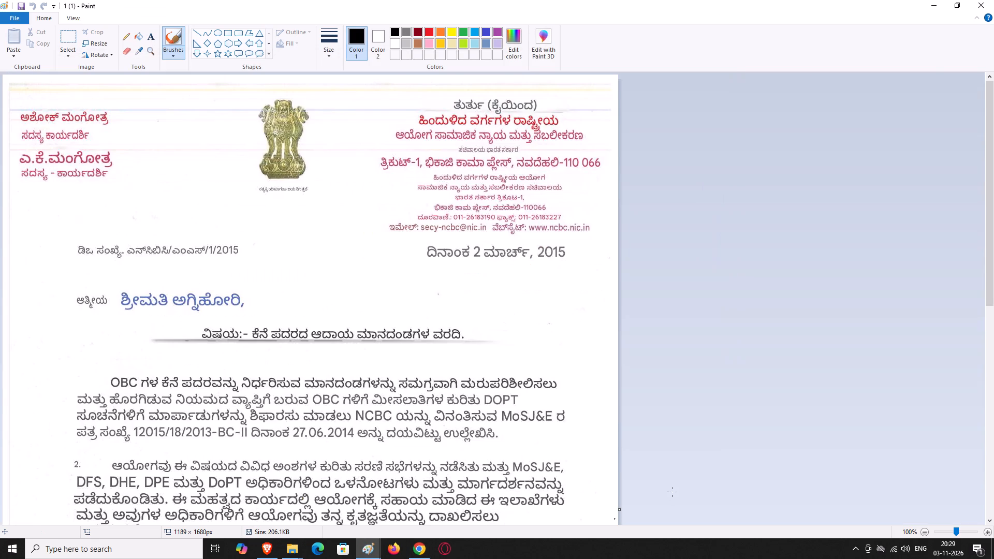
pyautogui.click(958, 3)
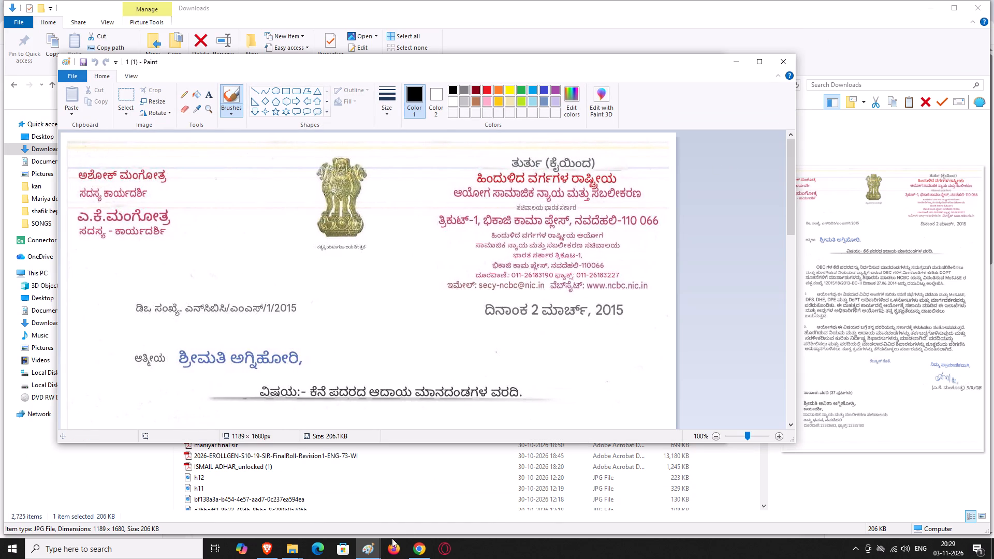
pyautogui.click(373, 551)
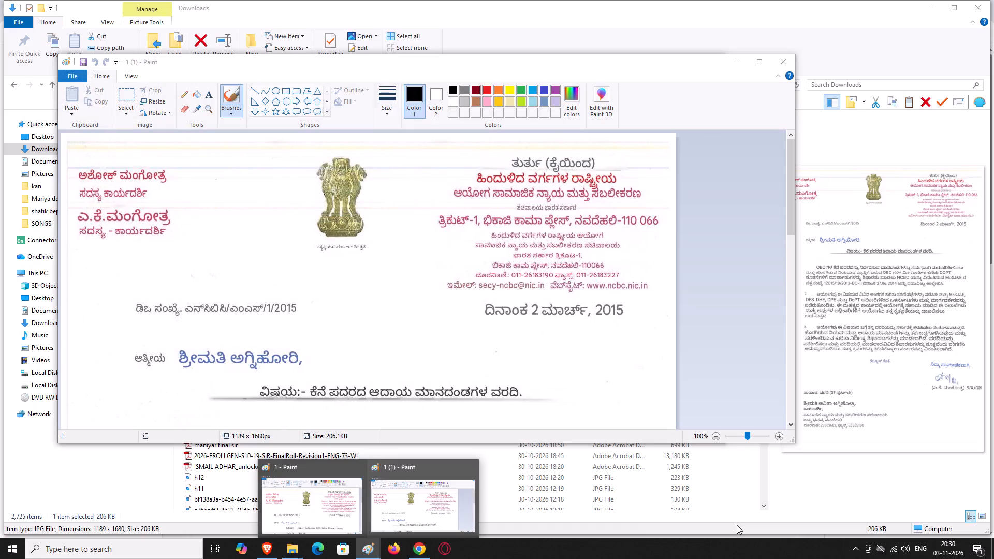
# Minimise both File Explorer windows and the Chrome window to clear the desktop behind Paint.
pyautogui.click(935, 8)
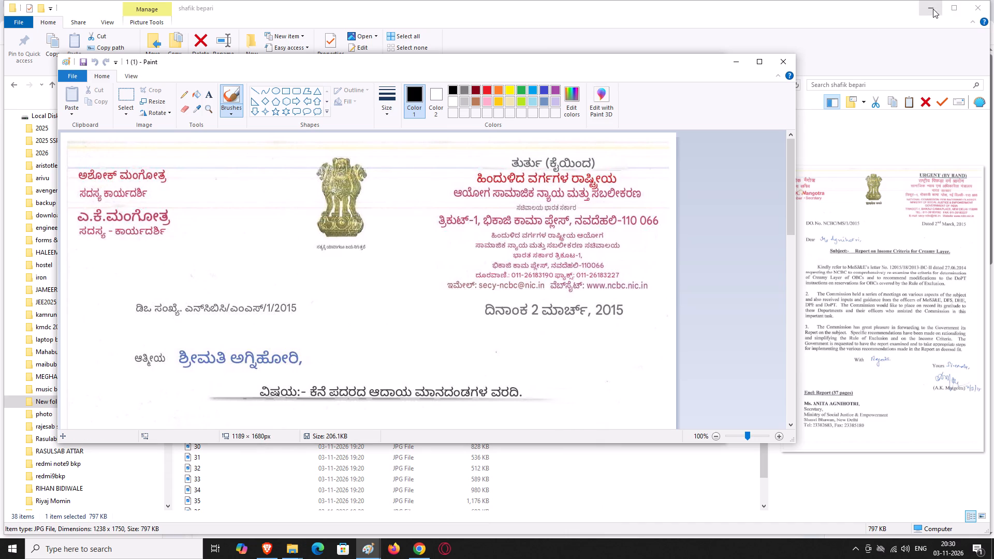
pyautogui.click(933, 9)
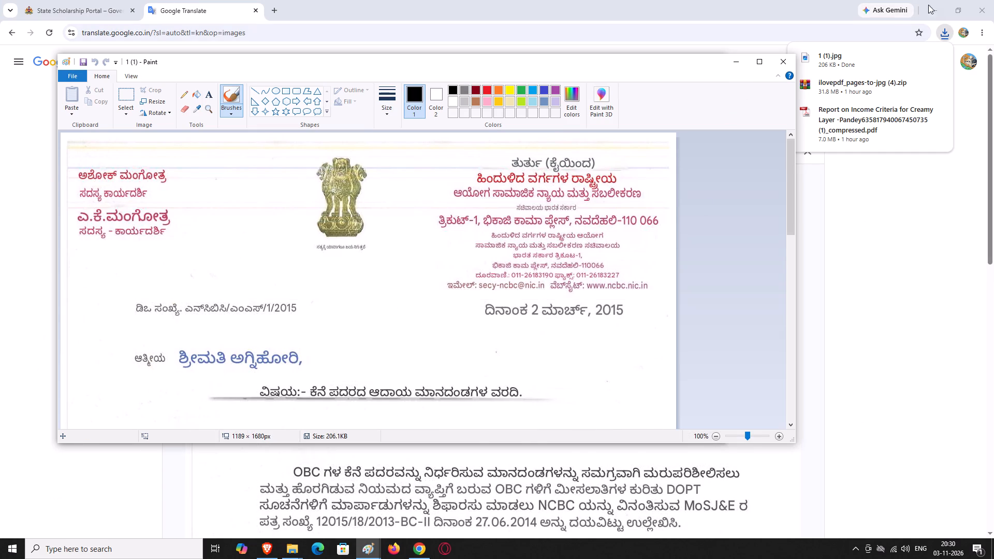
pyautogui.click(934, 5)
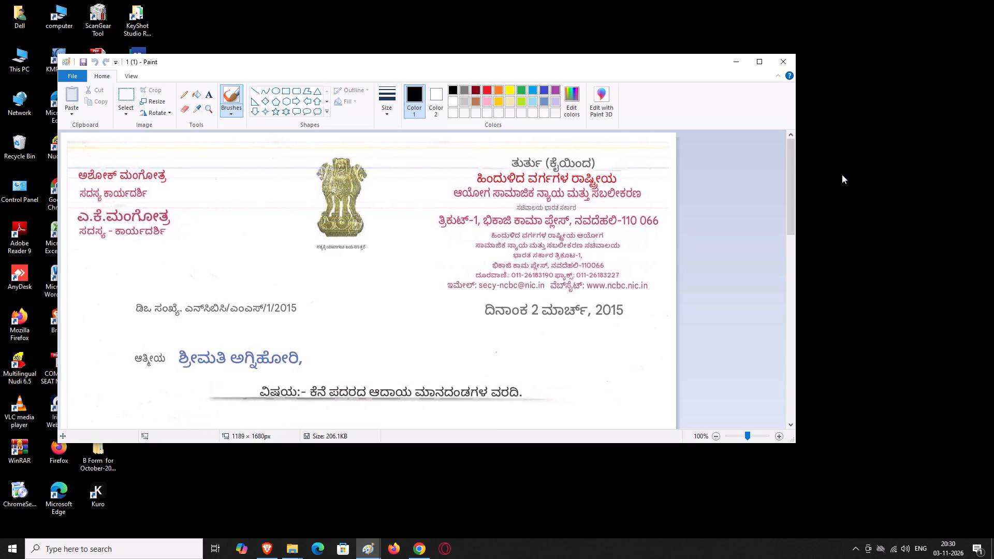
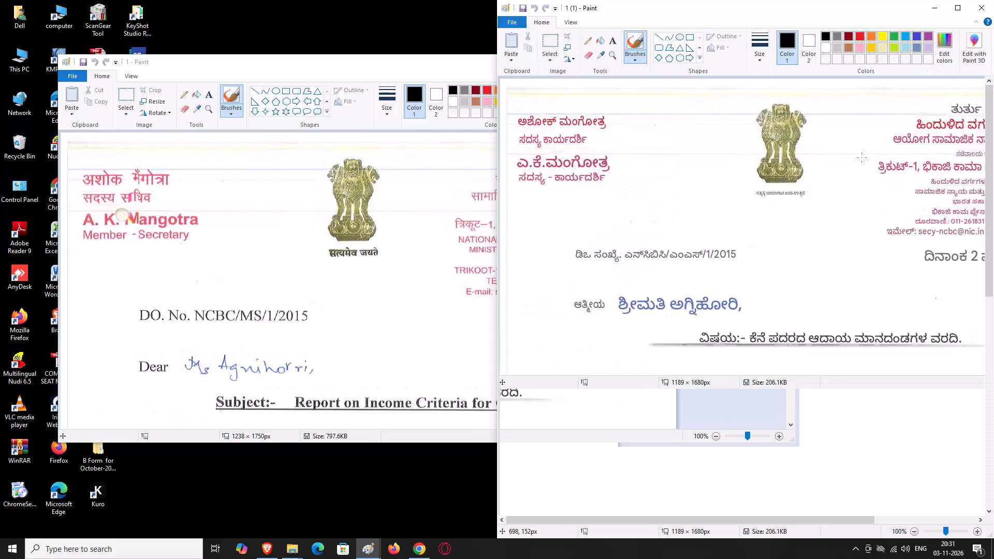
# Arrange the two Paint windows side by side, with original image 1 on the left half and translated image 1 (1) on the right.
pyautogui.press('super+Left')
pyautogui.press('super+Right')
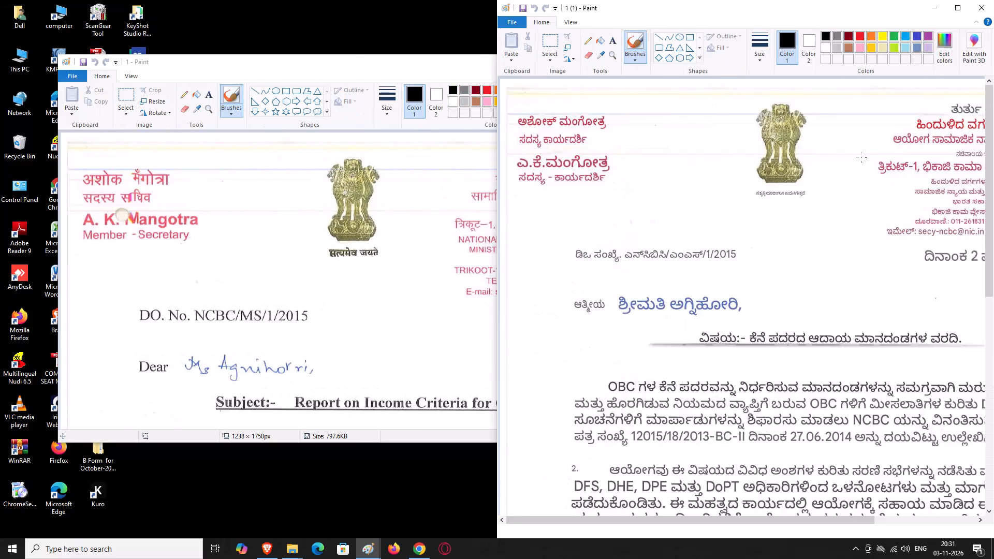
pyautogui.press('super+Right')
pyautogui.press('super+Right')
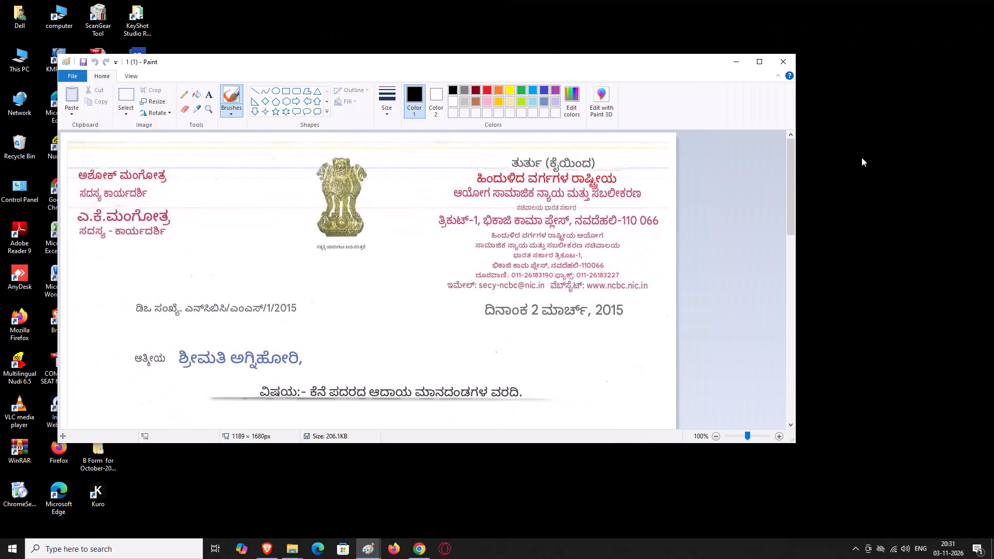
pyautogui.press('super+Right')
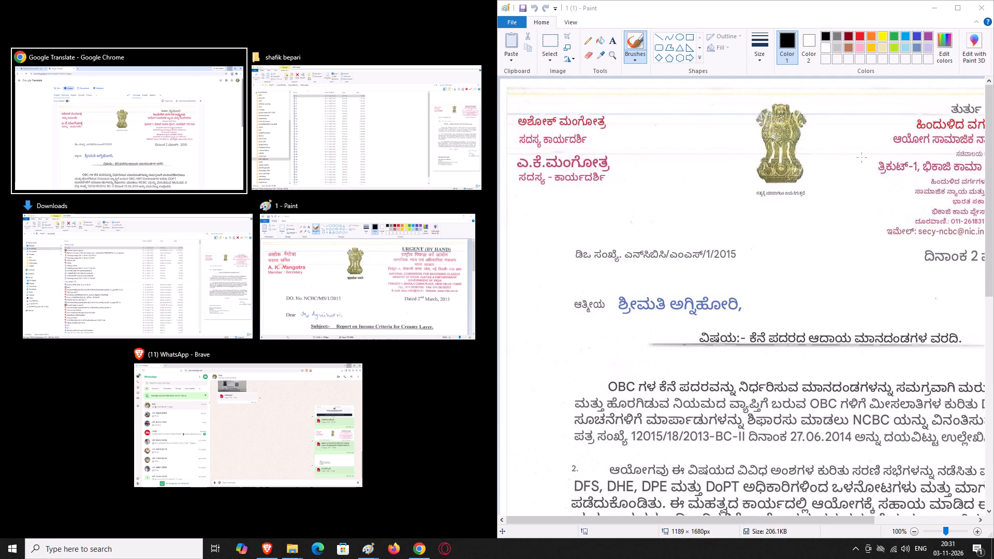
pyautogui.press('super+Down')
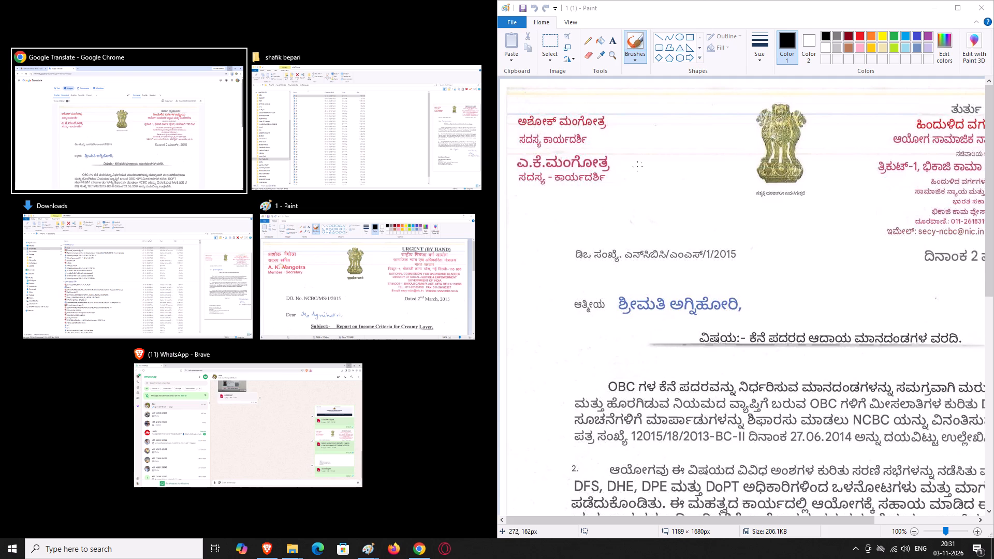
pyautogui.click(331, 321)
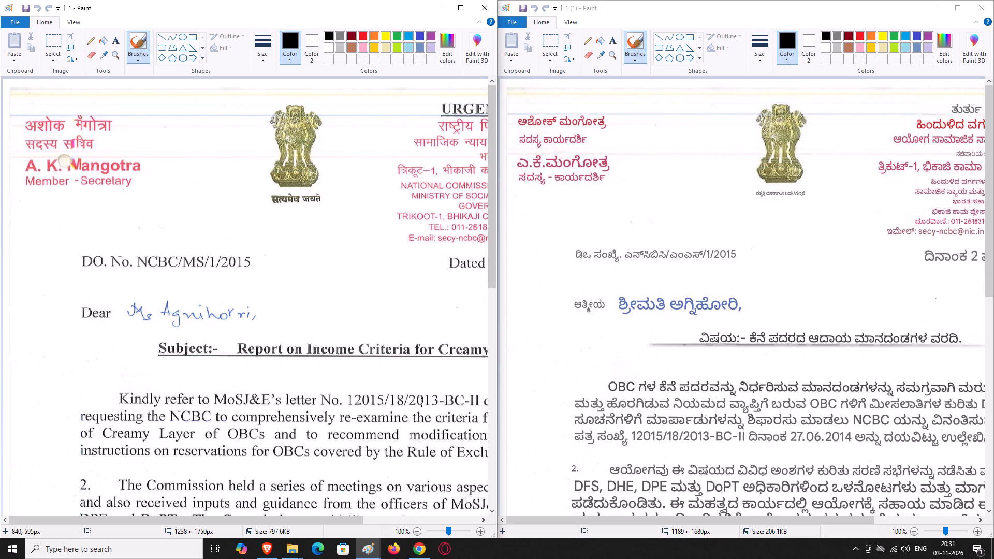
# Compare the letterhead, date and subject line of the original letter with those of the Kannada translation.
pyautogui.moveTo(310, 521); pyautogui.dragTo(404, 527)
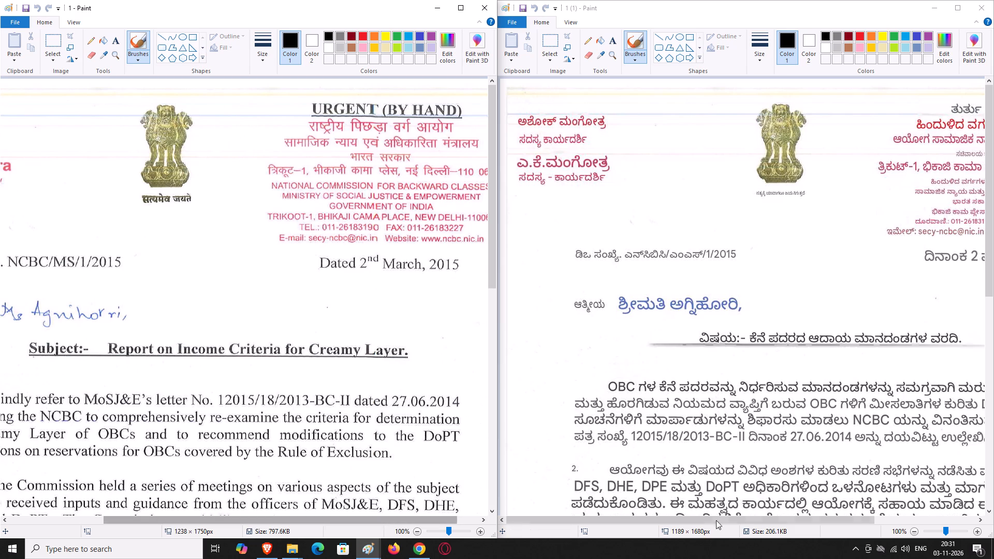
pyautogui.moveTo(704, 522); pyautogui.dragTo(783, 522)
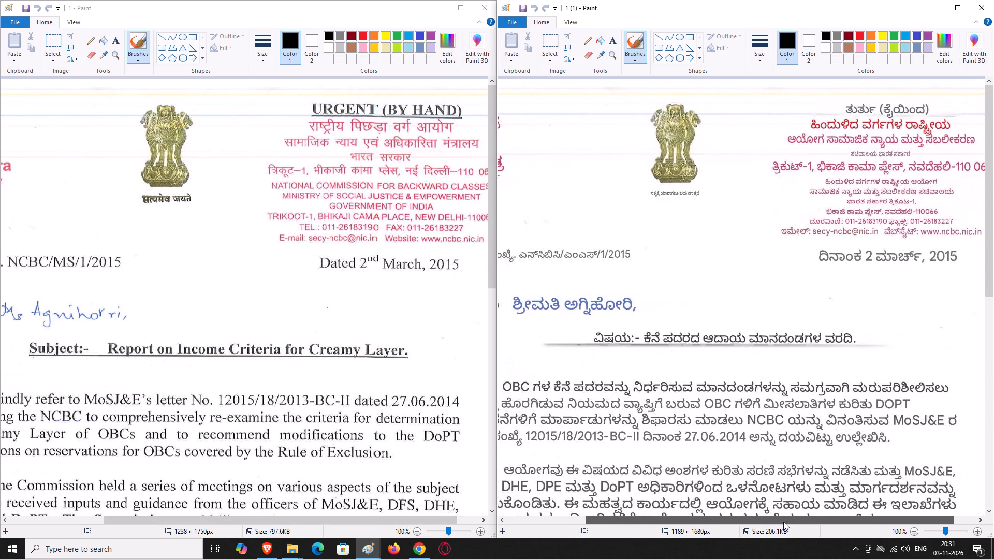
pyautogui.moveTo(783, 522); pyautogui.dragTo(786, 521)
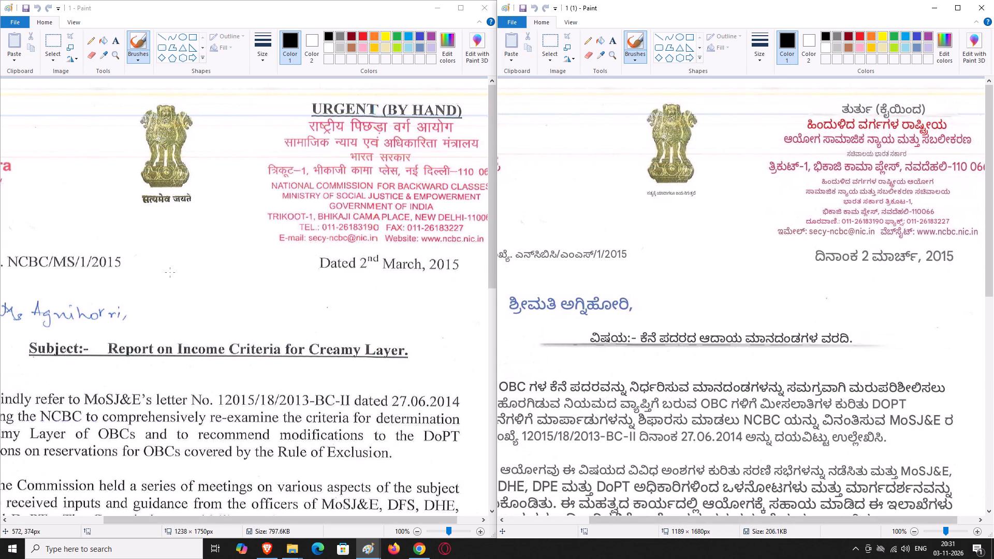
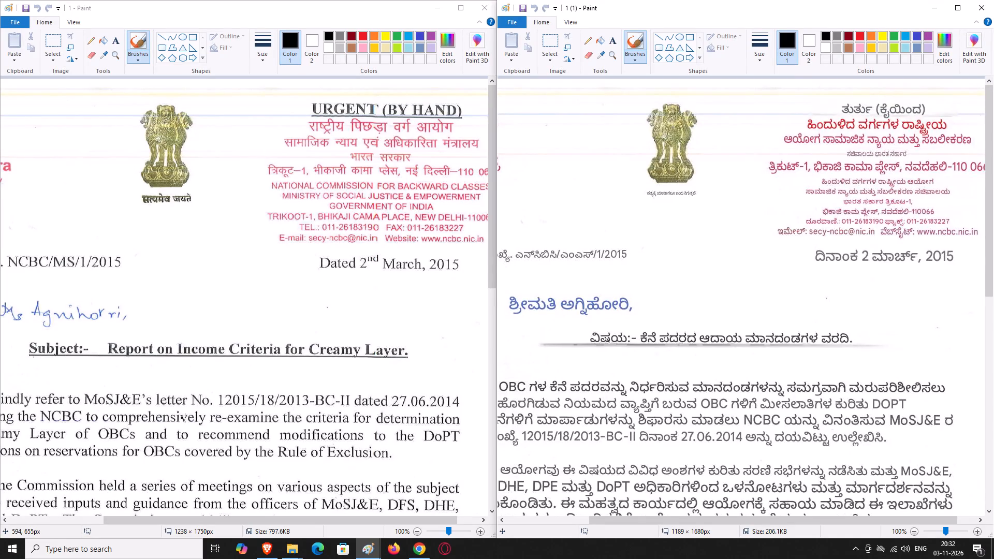
# Compare the reference number, salutation and opening paragraph of the original letter with those of the Kannada translation.
pyautogui.moveTo(187, 520); pyautogui.dragTo(151, 520)
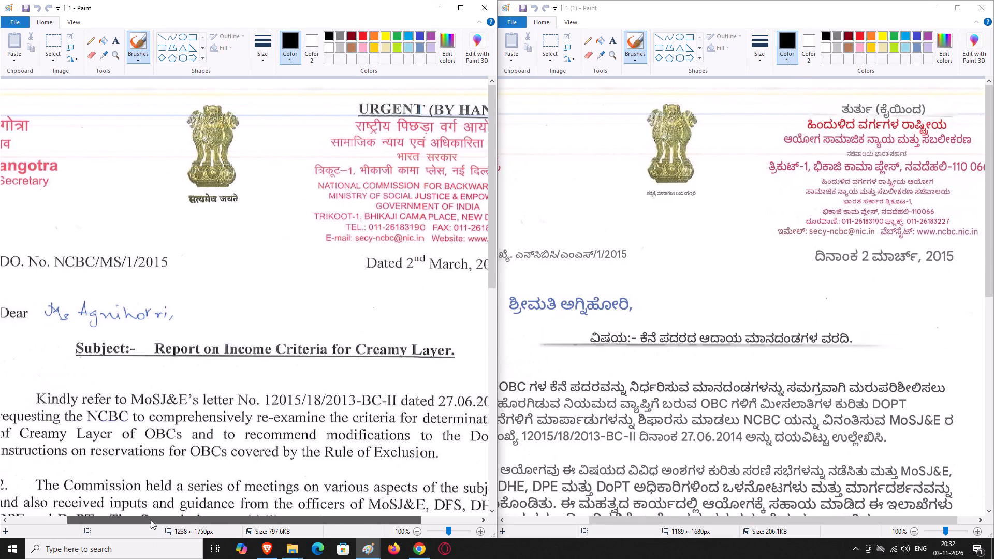
pyautogui.moveTo(151, 520); pyautogui.dragTo(123, 521)
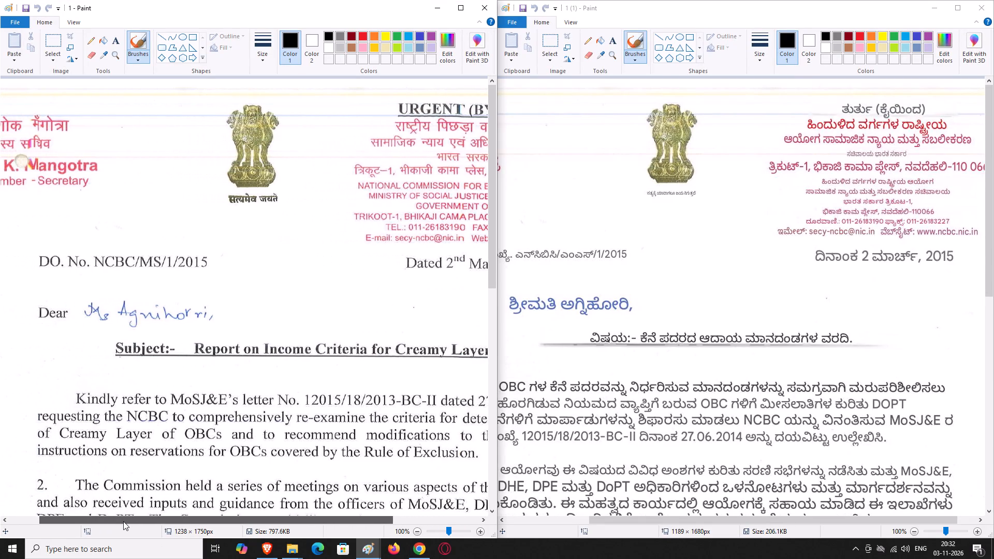
pyautogui.moveTo(123, 521); pyautogui.dragTo(121, 522)
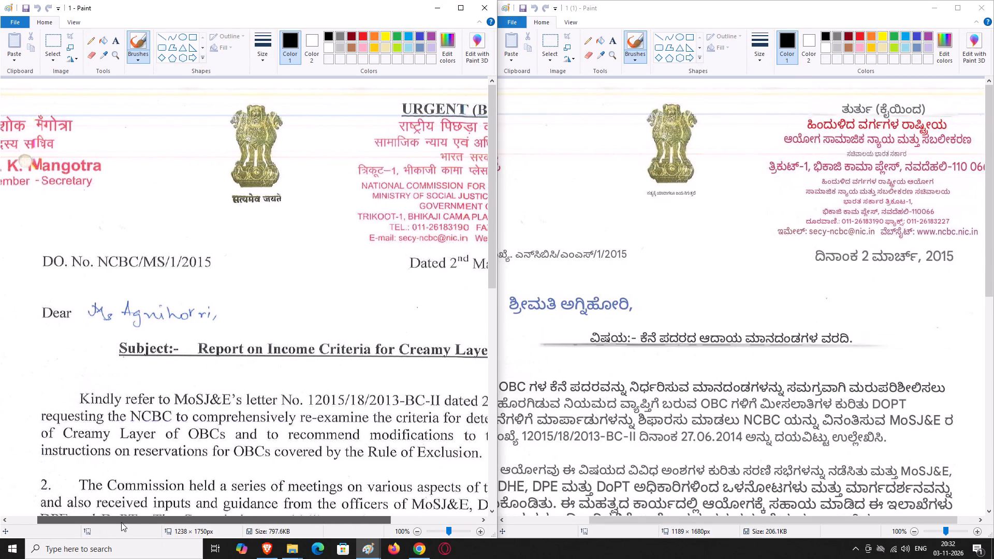
pyautogui.moveTo(121, 522); pyautogui.dragTo(129, 524)
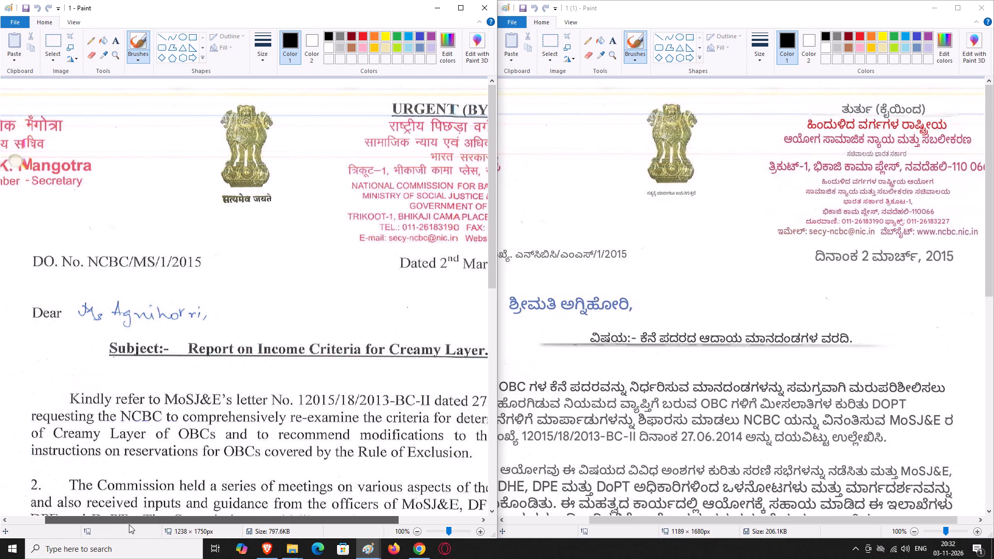
pyautogui.moveTo(129, 524); pyautogui.dragTo(127, 525)
pyautogui.moveTo(127, 525); pyautogui.dragTo(187, 528)
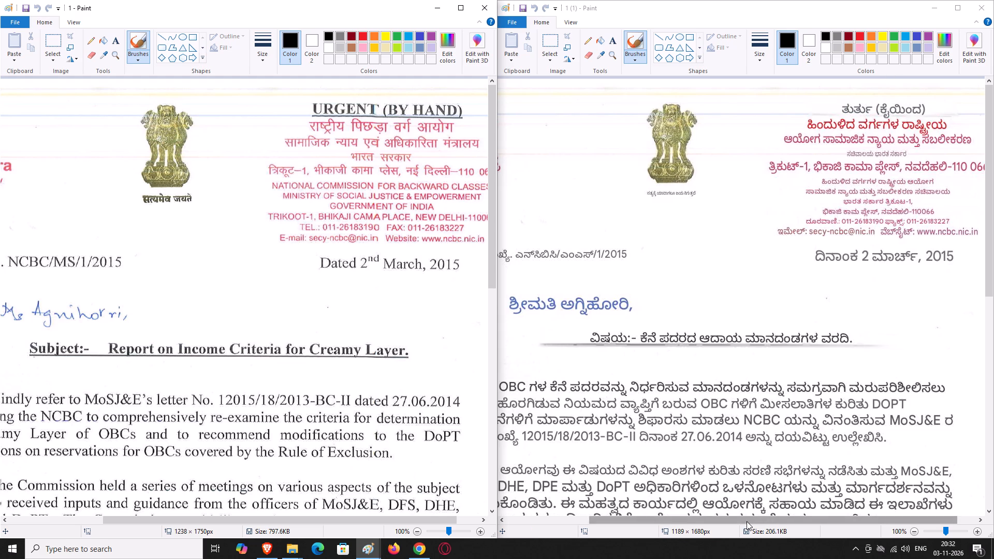
pyautogui.moveTo(747, 521); pyautogui.dragTo(692, 521)
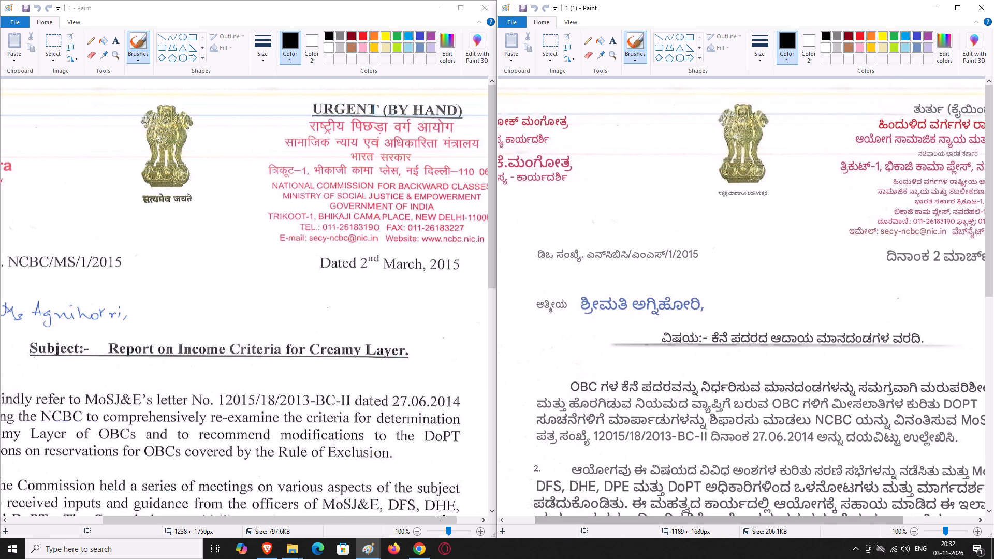
pyautogui.moveTo(407, 518); pyautogui.dragTo(373, 523)
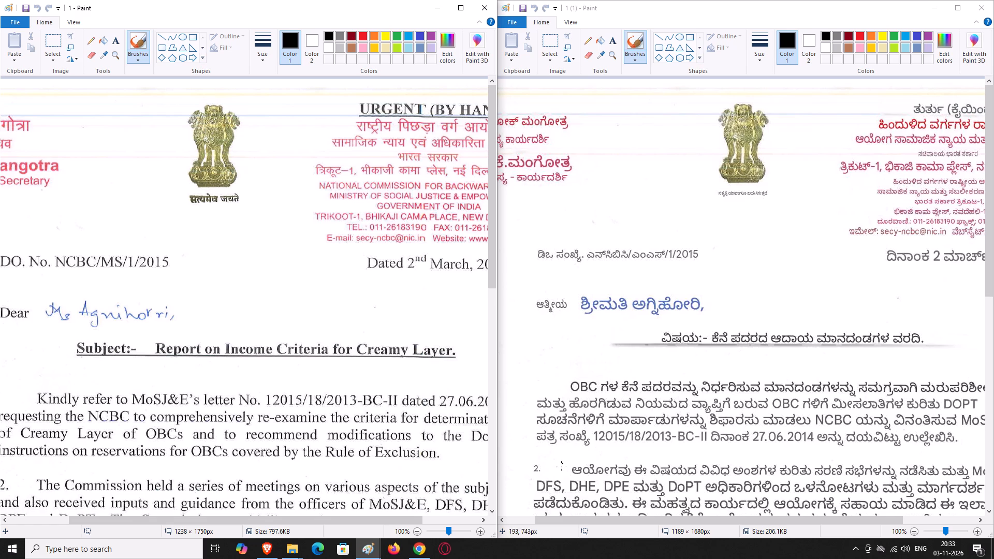
pyautogui.click(576, 520)
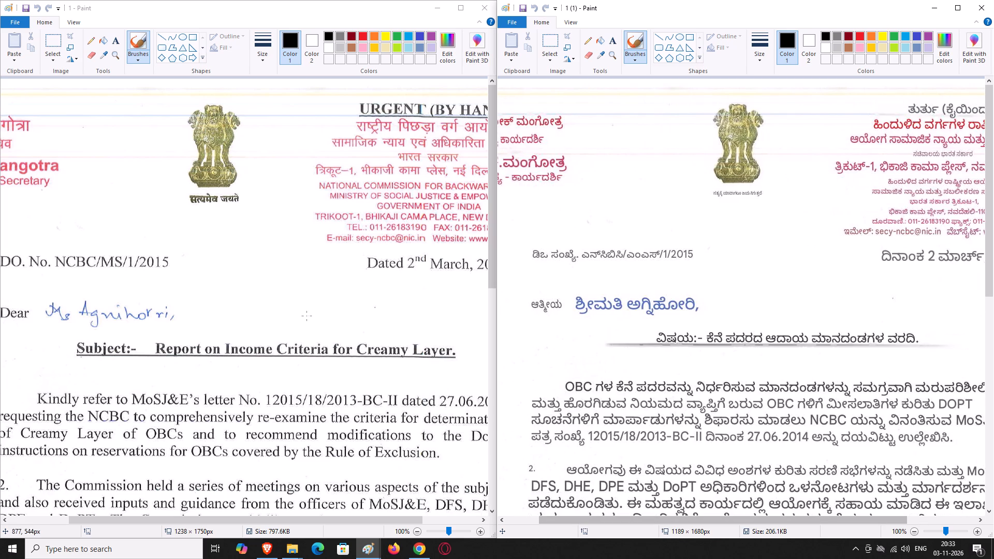
# Compare numbered paragraphs 2 and 3 and the closing signature block of the original letter with the Kannada translation.
pyautogui.scroll(-2, 281, 259)
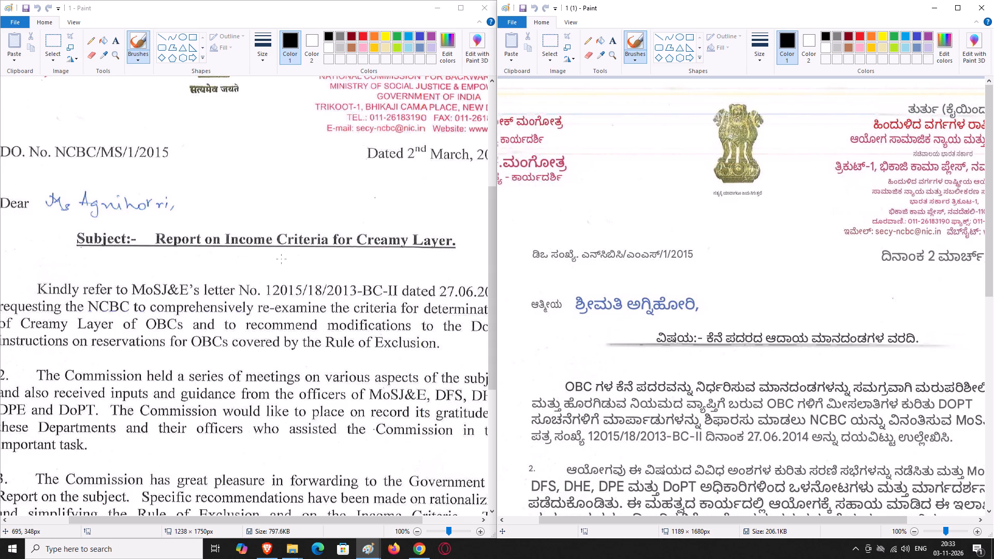
pyautogui.scroll(-3, 578, 269)
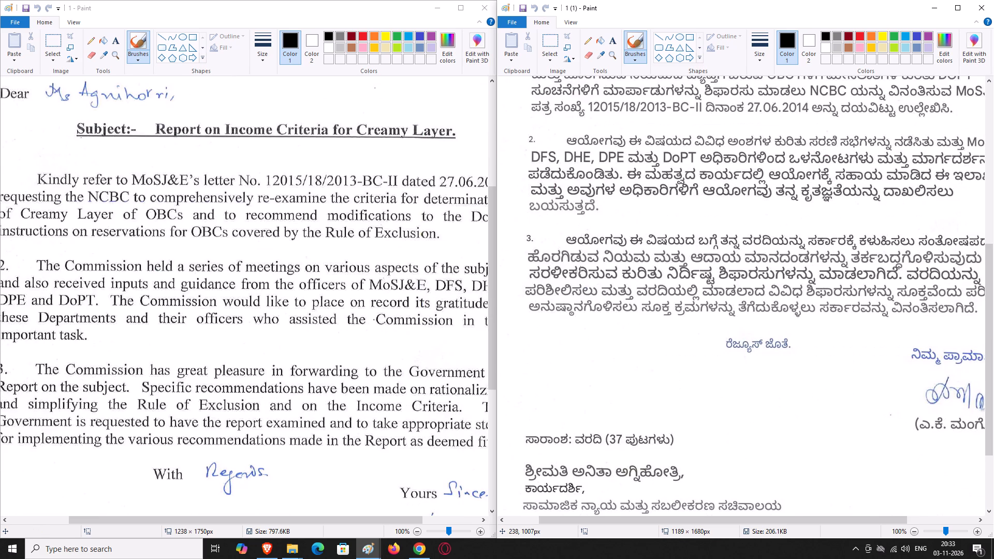
pyautogui.scroll(-1, 359, 330)
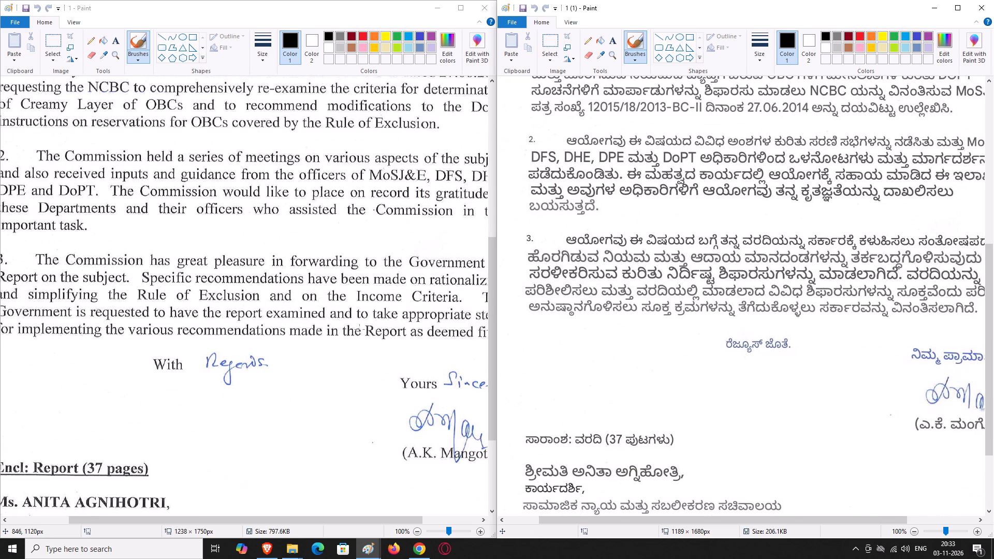
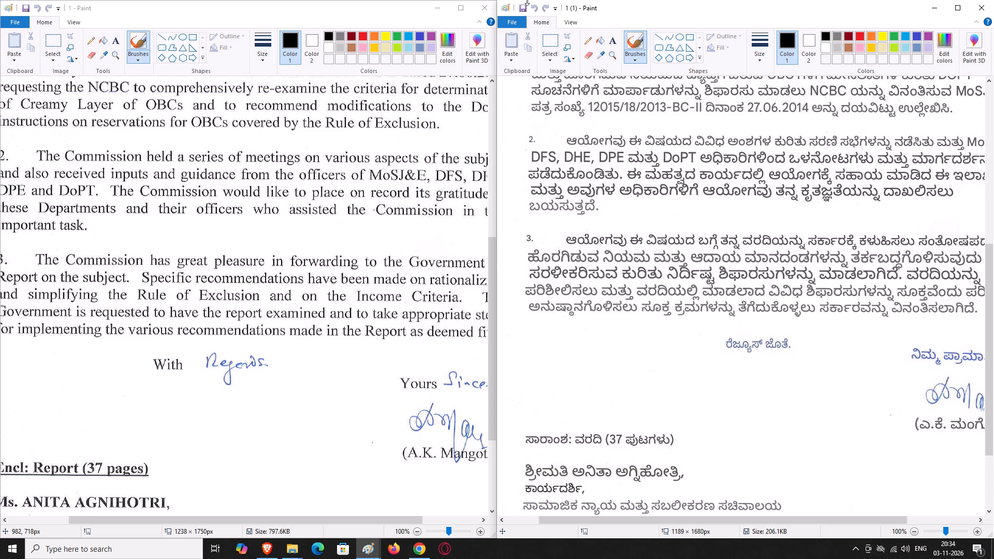
# Close the original letter's Paint window and minimise the one with the Kannada translation.
pyautogui.click(478, 6)
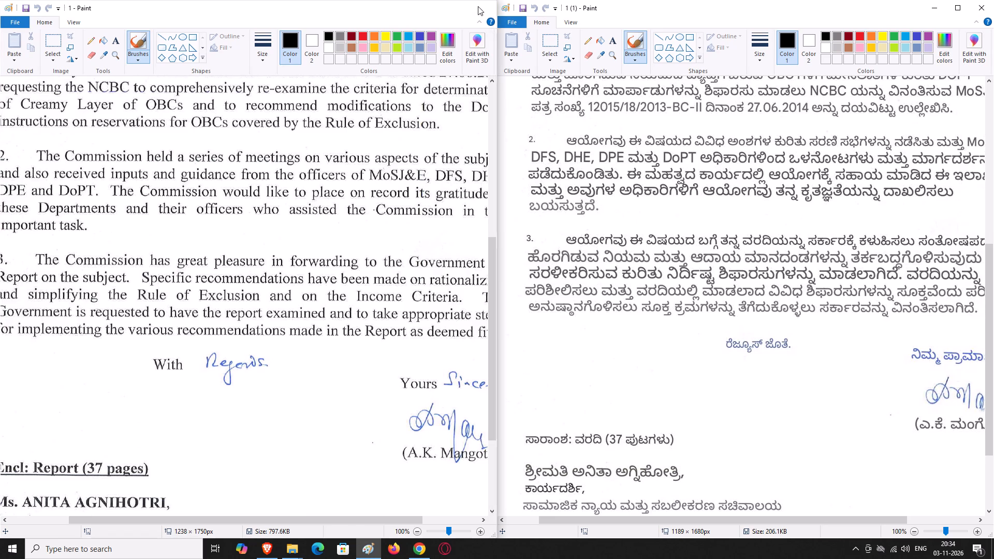
pyautogui.click(941, 5)
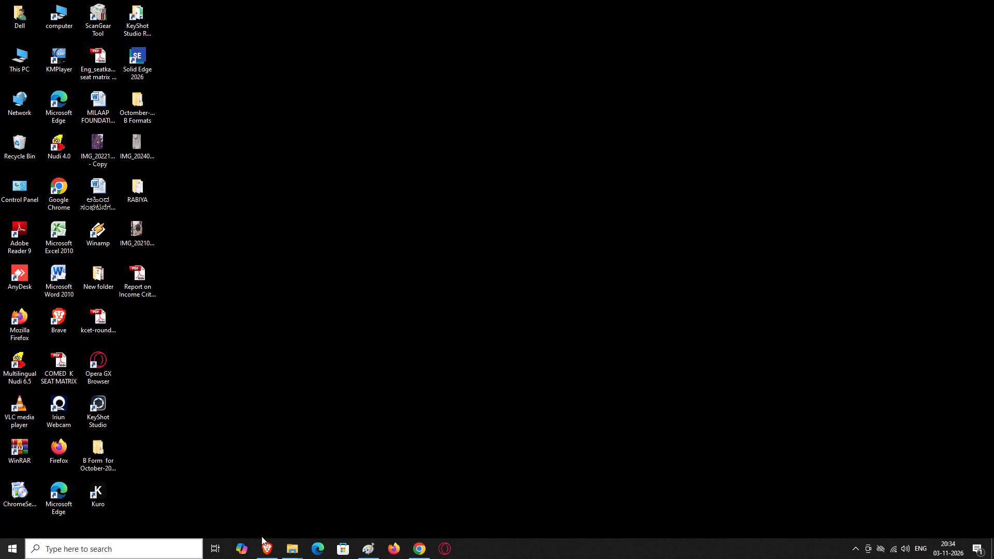
# Look at the page images inside the ilovepdf_pages-to-jpg (4) archive in Downloads, and close the archive.
pyautogui.click(287, 546)
pyautogui.click(303, 522)
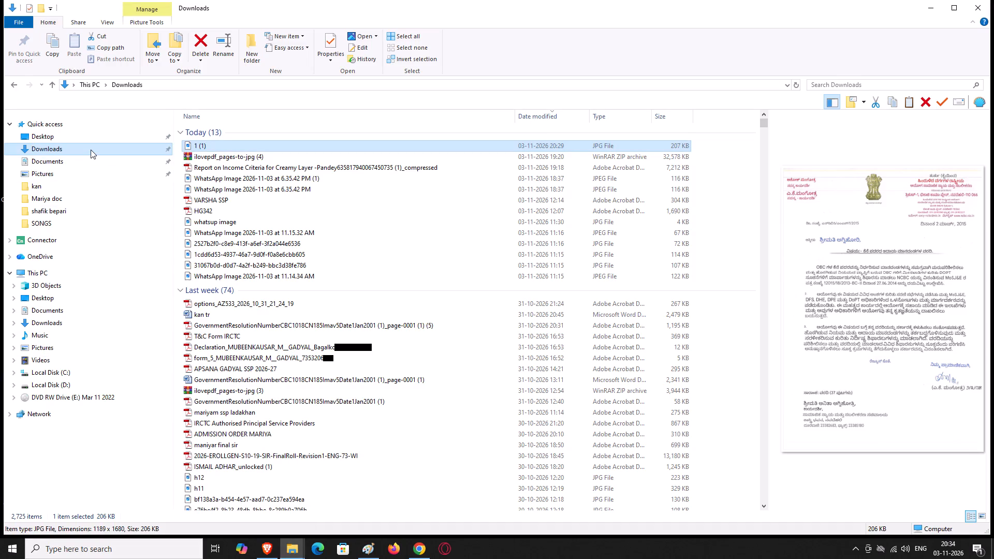
pyautogui.scroll(2, 195, 159)
pyautogui.doubleClick(198, 157)
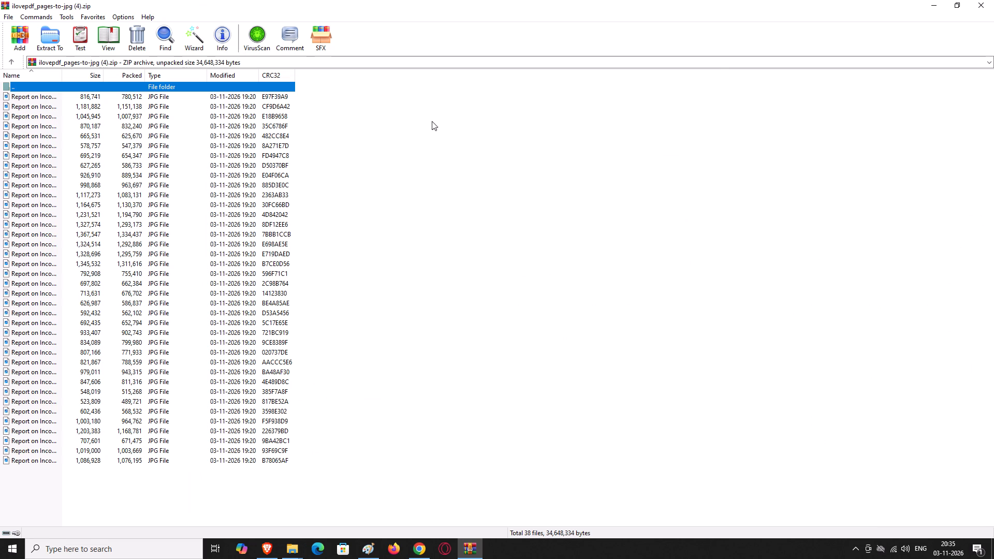
pyautogui.click(991, 1)
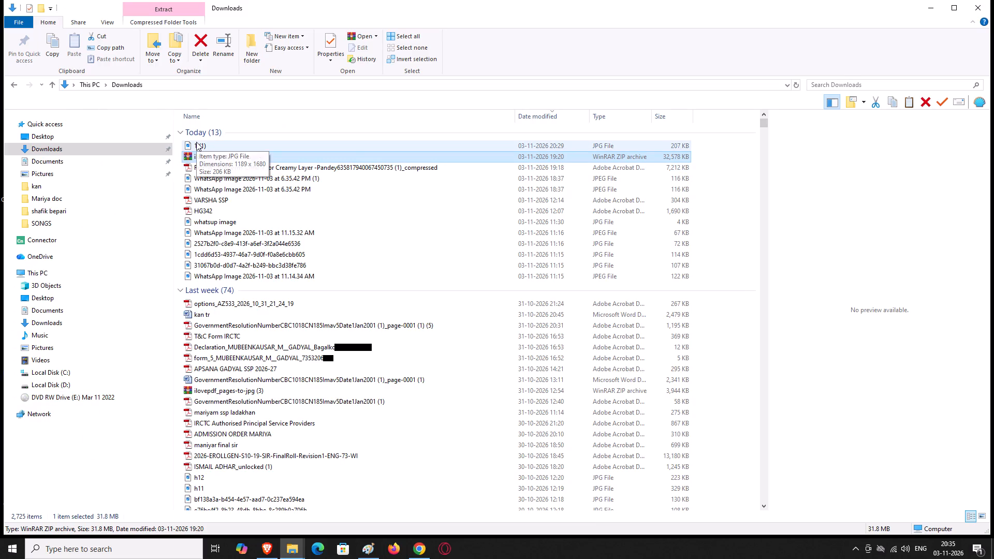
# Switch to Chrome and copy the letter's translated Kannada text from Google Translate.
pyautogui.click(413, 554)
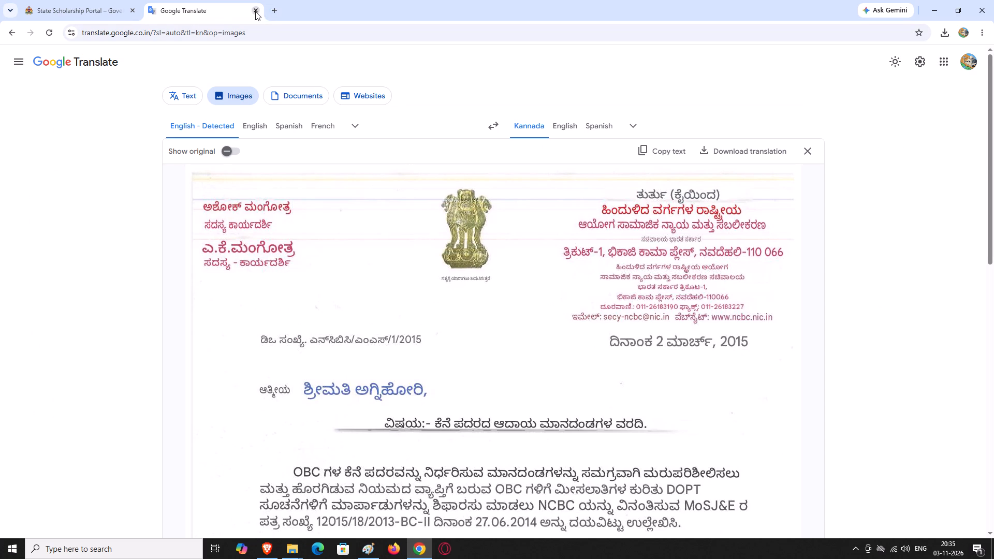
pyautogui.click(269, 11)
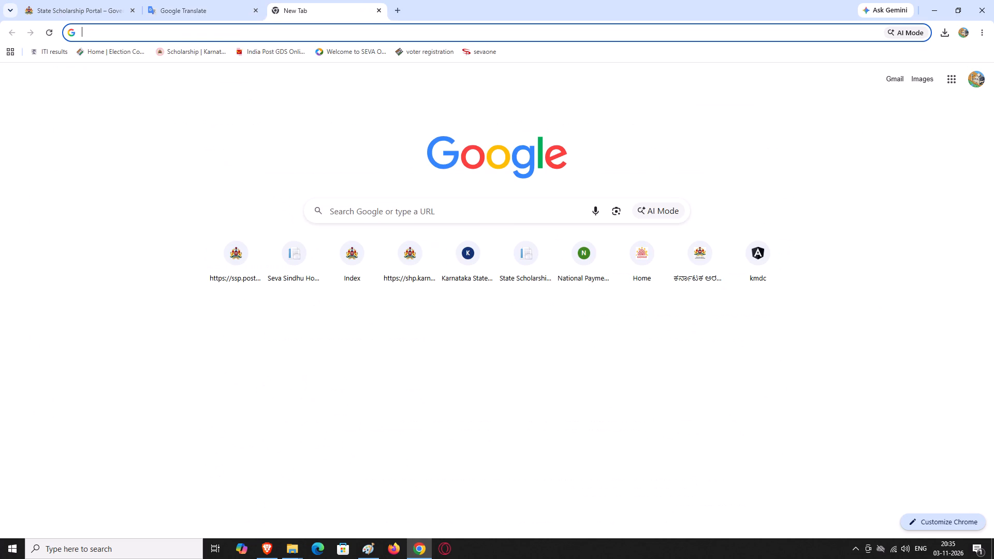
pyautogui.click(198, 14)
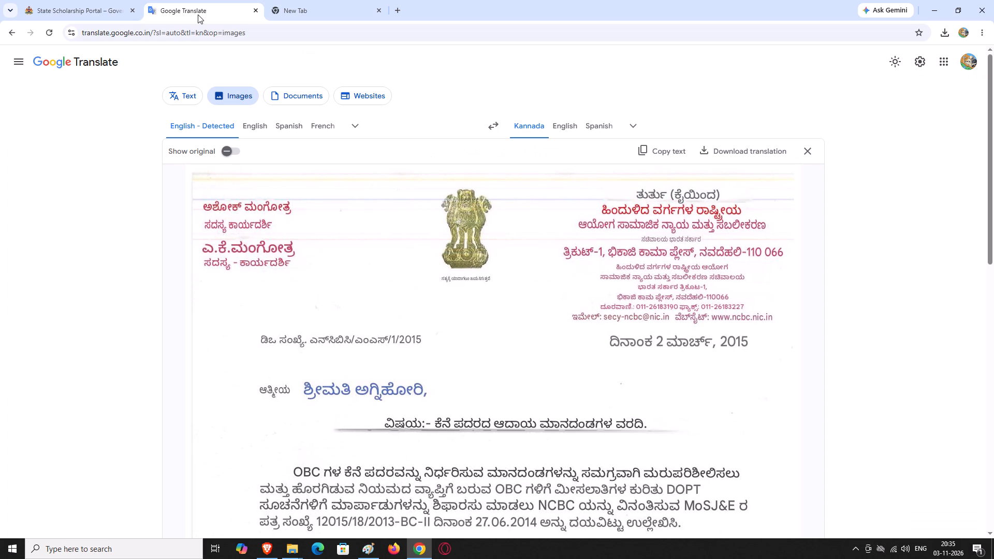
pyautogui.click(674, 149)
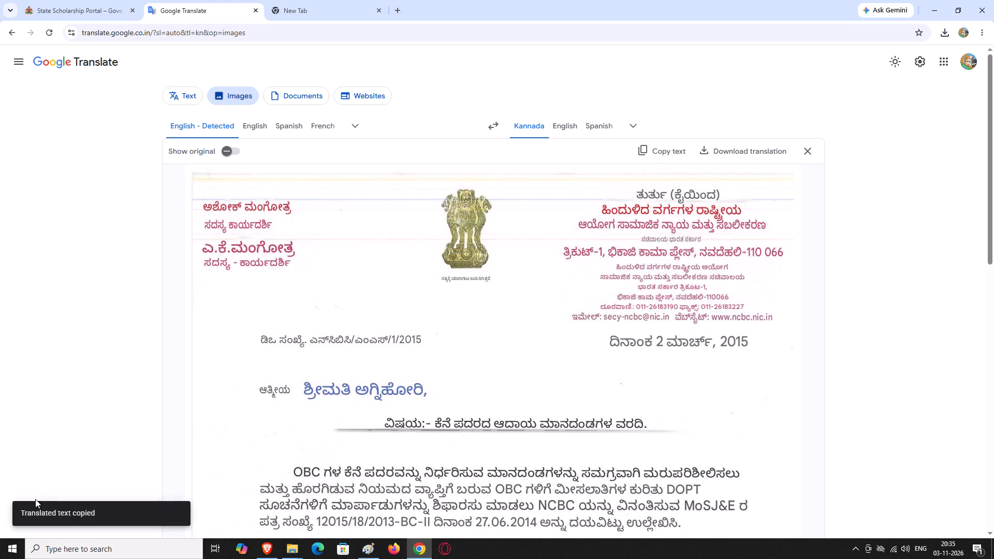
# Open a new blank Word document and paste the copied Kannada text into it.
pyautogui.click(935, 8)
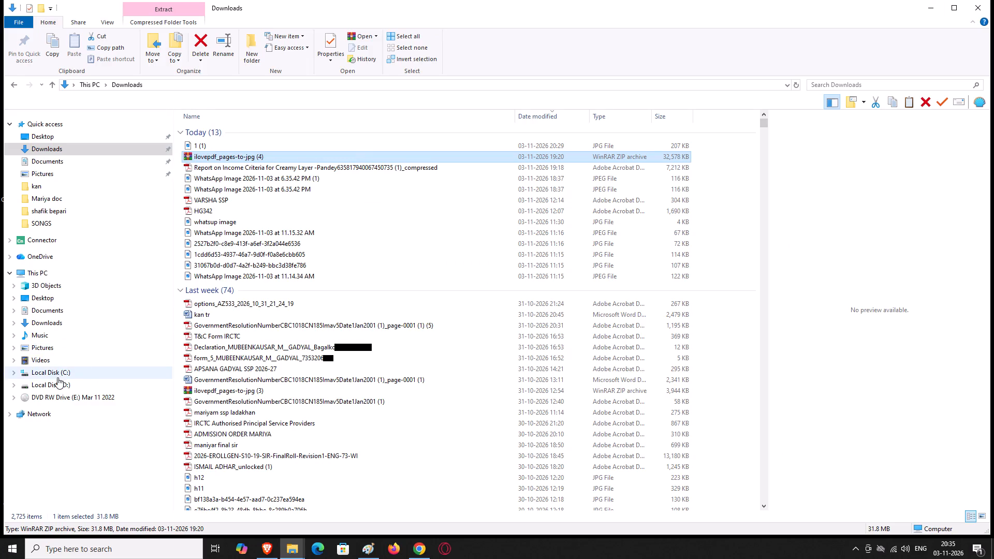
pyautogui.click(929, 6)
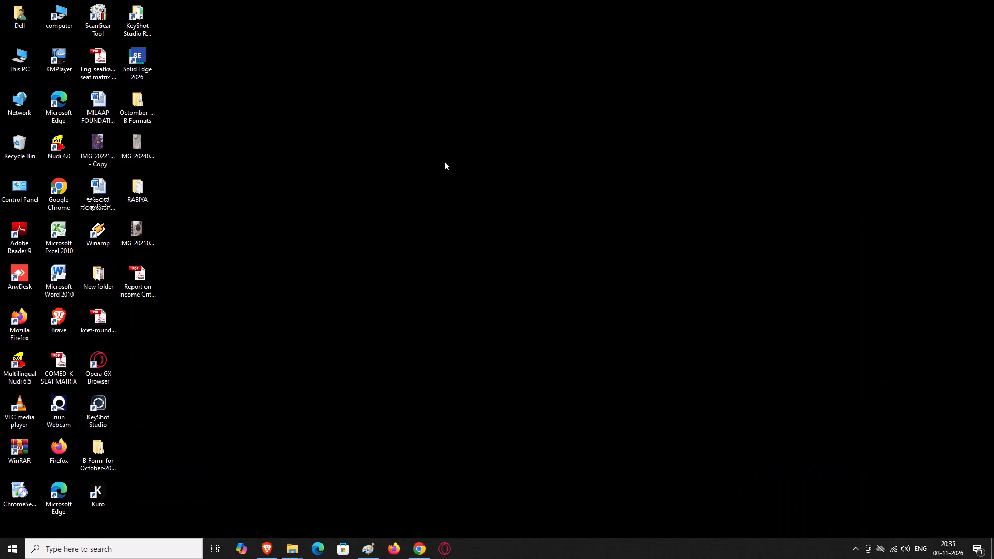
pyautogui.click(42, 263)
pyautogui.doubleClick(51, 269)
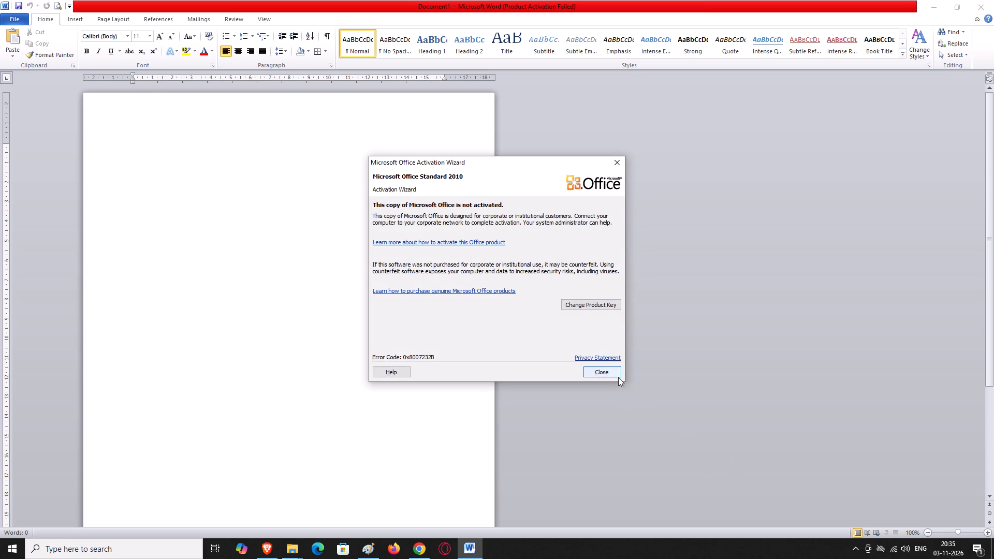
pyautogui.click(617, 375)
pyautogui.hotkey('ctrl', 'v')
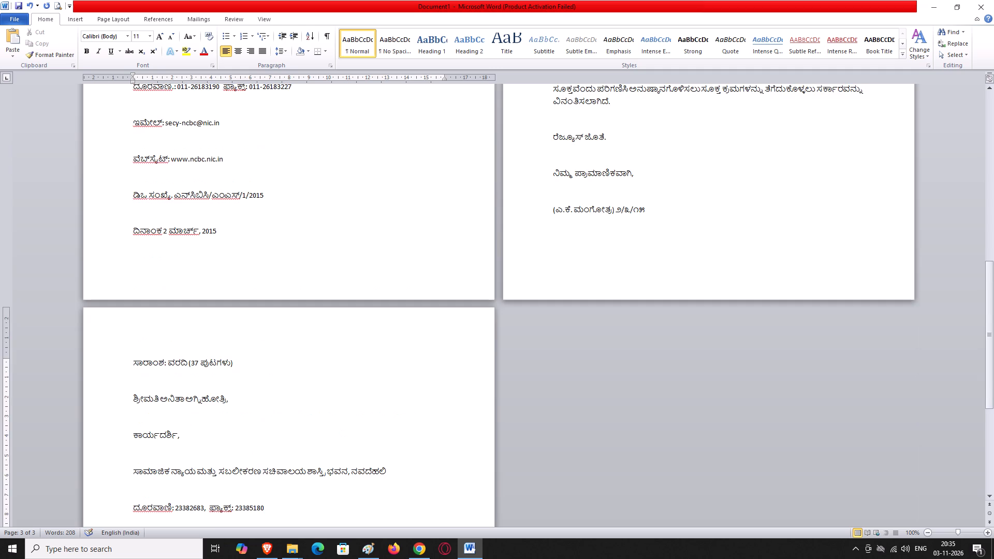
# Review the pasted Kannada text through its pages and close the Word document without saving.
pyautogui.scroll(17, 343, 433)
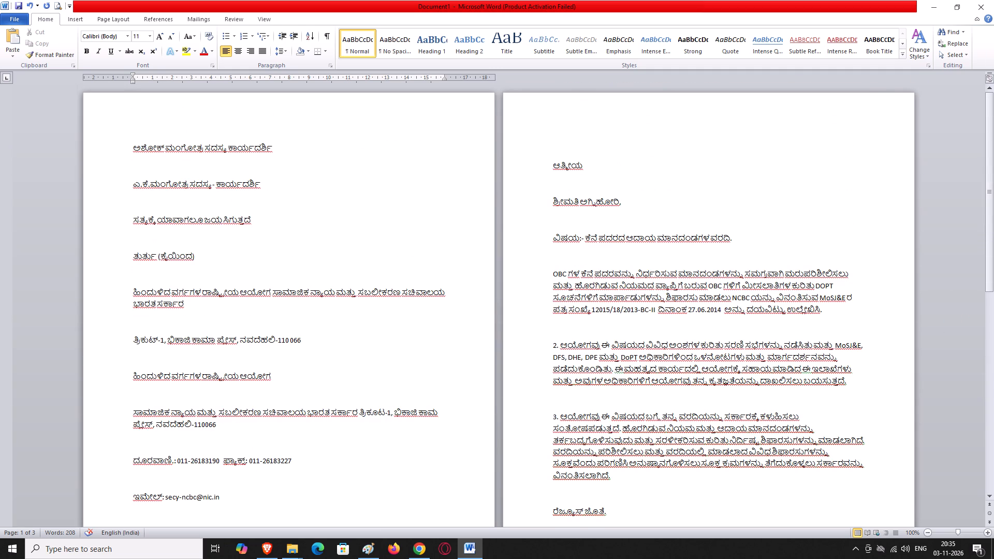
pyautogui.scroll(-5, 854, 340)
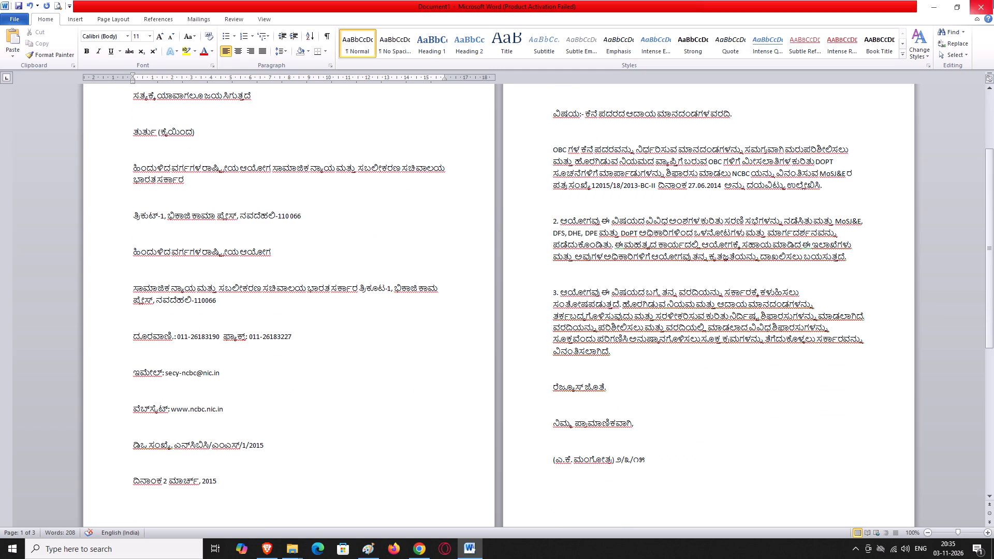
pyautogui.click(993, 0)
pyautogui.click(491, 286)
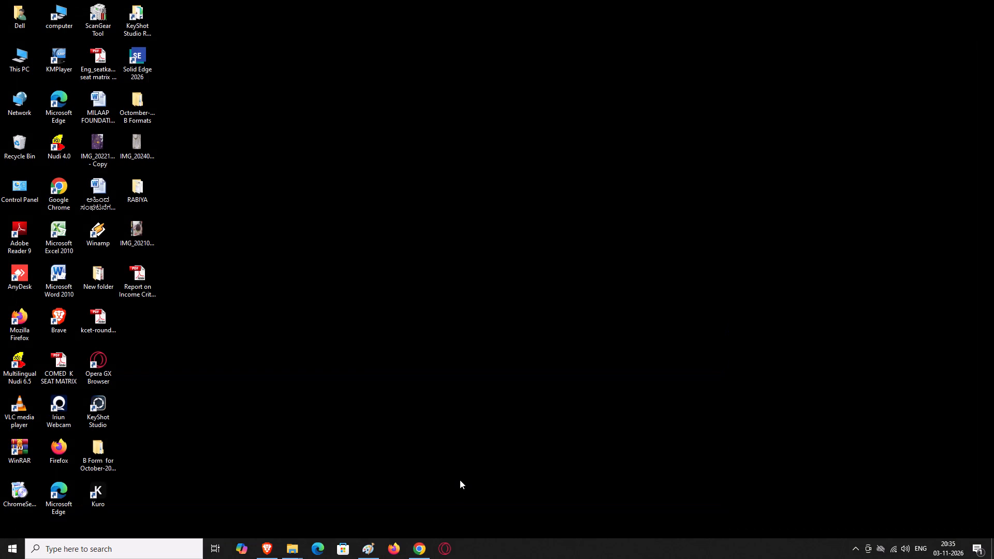
# Return to Chrome and search the web for "convert jpg to word" in a separate tab.
pyautogui.click(418, 541)
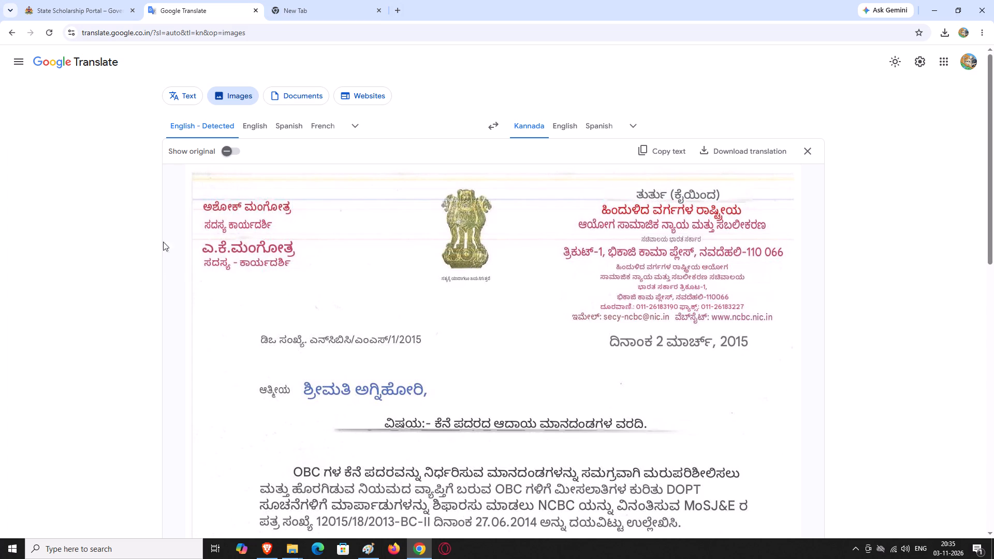
pyautogui.click(274, 8)
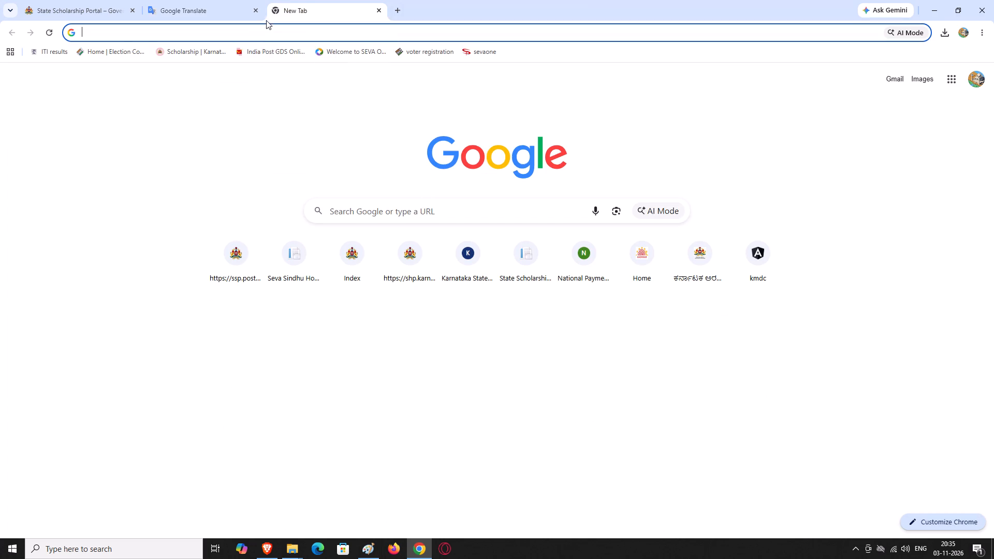
pyautogui.click(253, 36)
pyautogui.write('convert upd')
pyautogui.press('BackSpace')
pyautogui.press('BackSpace')
pyautogui.press('BackSpace')
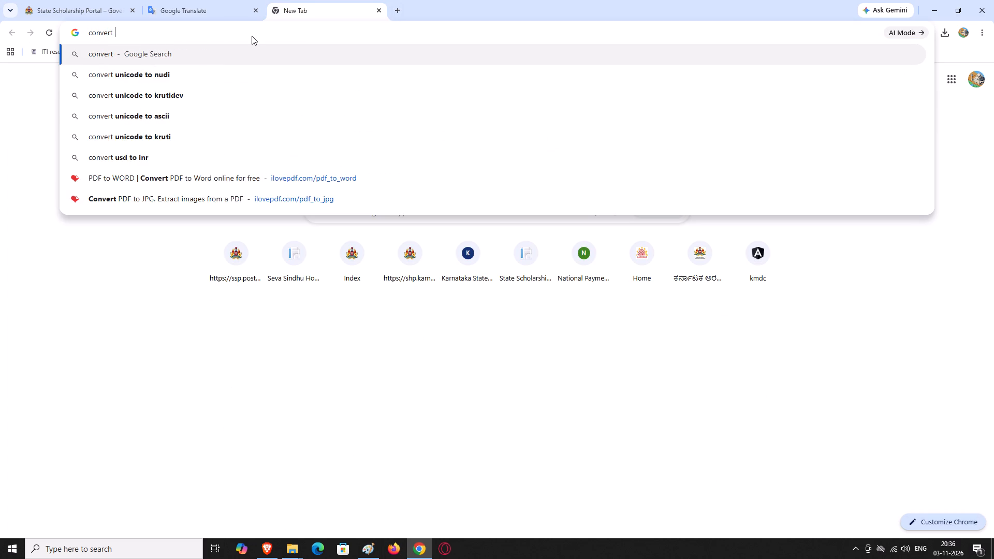
pyautogui.write('jpg to wor')
pyautogui.press('Return')
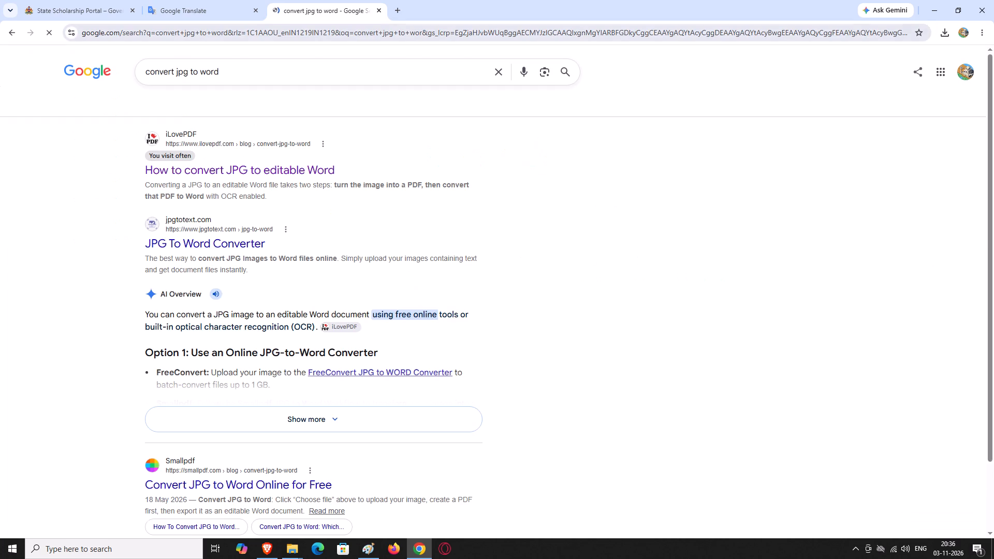
# Read iLovePDF's article on converting JPG to editable Word down to its numbered instructions, and close Chrome.
pyautogui.click(271, 170)
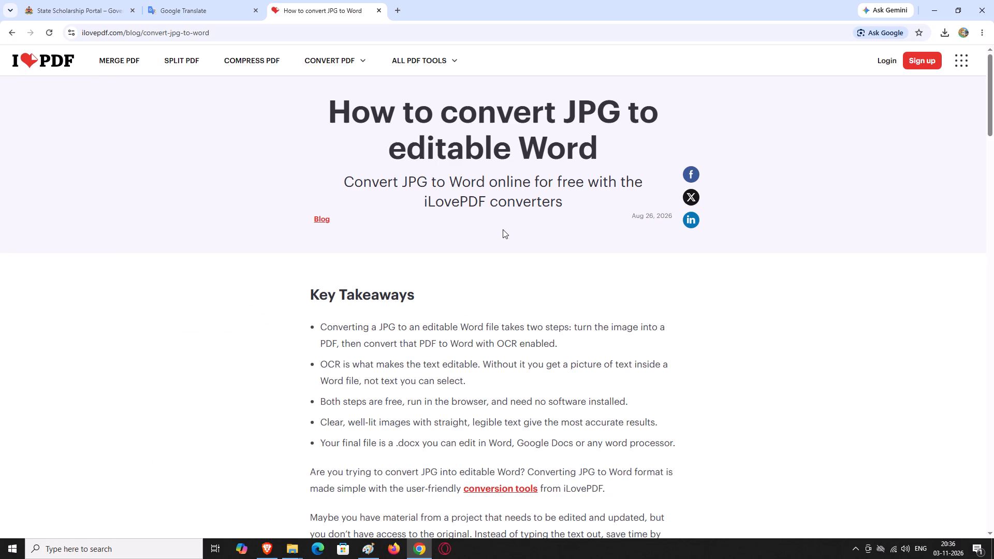
pyautogui.scroll(-2, 503, 229)
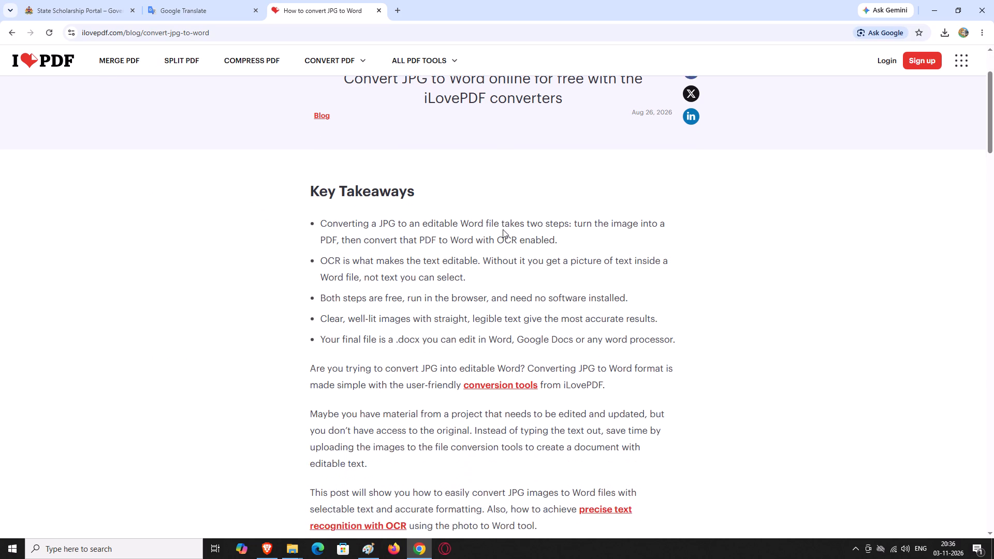
pyautogui.scroll(-12, 503, 229)
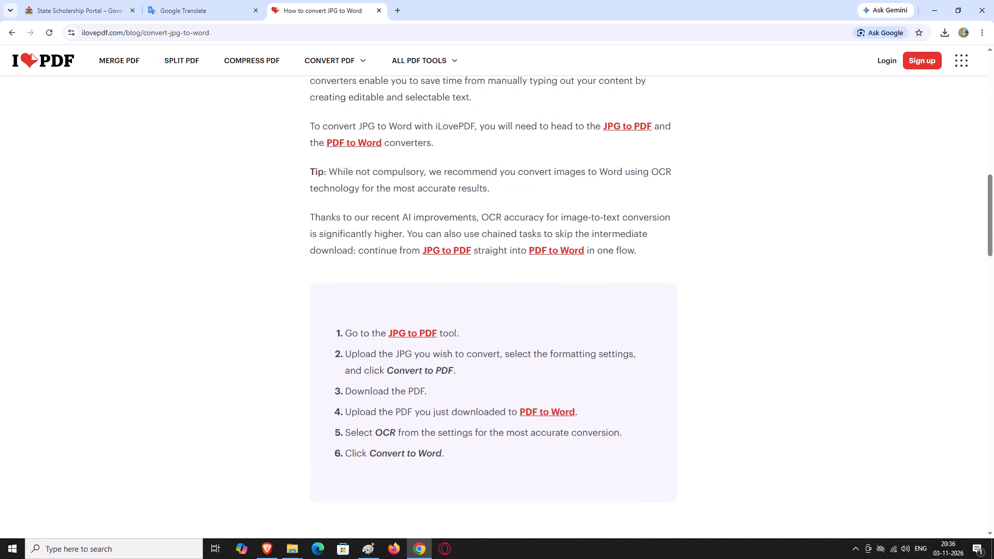
pyautogui.click(985, 0)
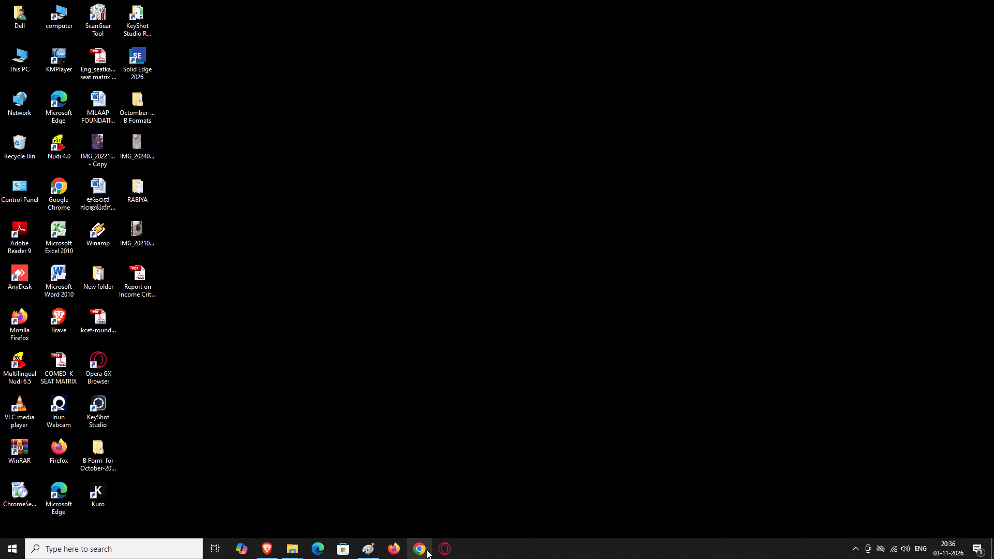
# Bring back the Kannada letter image 1 (1) in Paint, maximise its window and copy the whole image.
pyautogui.click(364, 555)
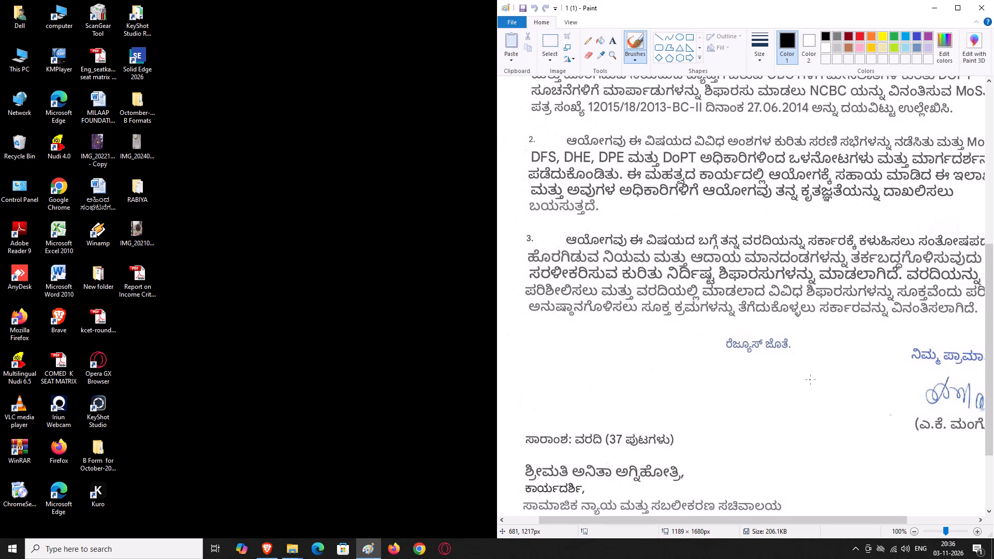
pyautogui.scroll(7, 810, 379)
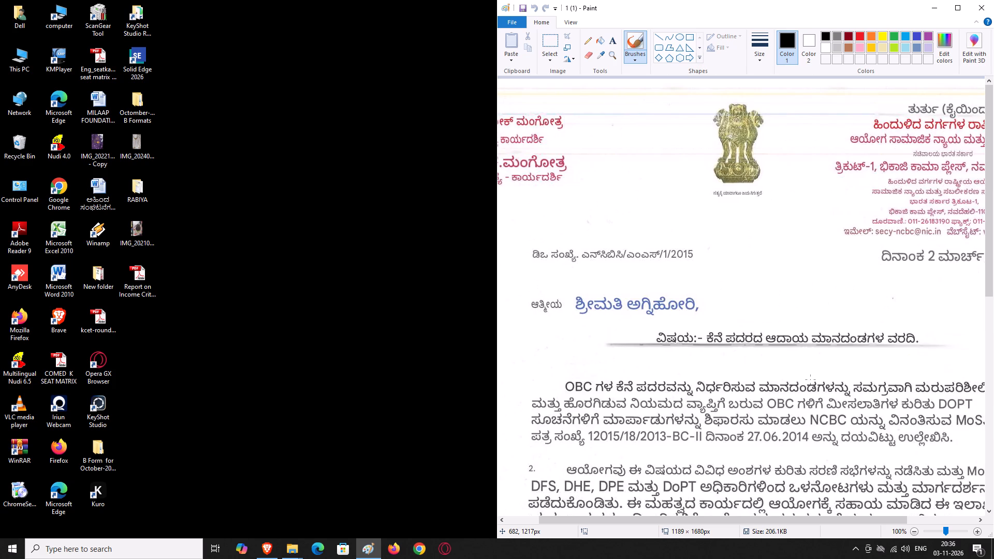
pyautogui.scroll(-3, 810, 379)
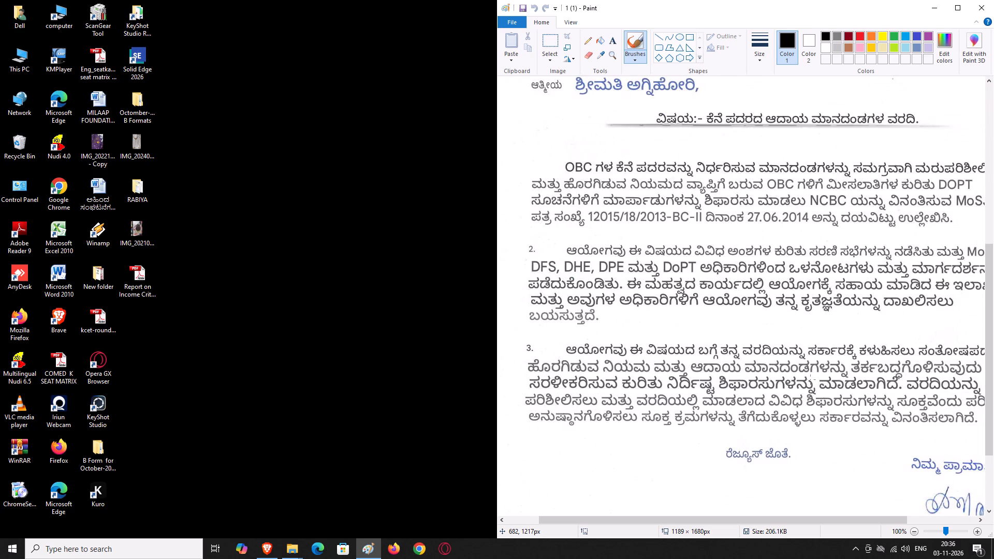
pyautogui.scroll(-2, 810, 379)
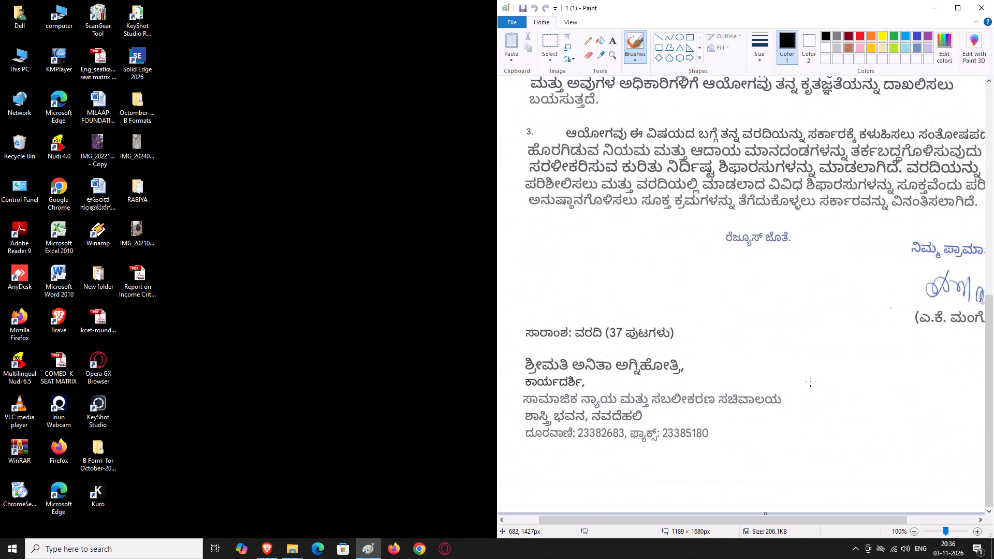
pyautogui.scroll(-5, 810, 381)
pyautogui.scroll(8, 811, 388)
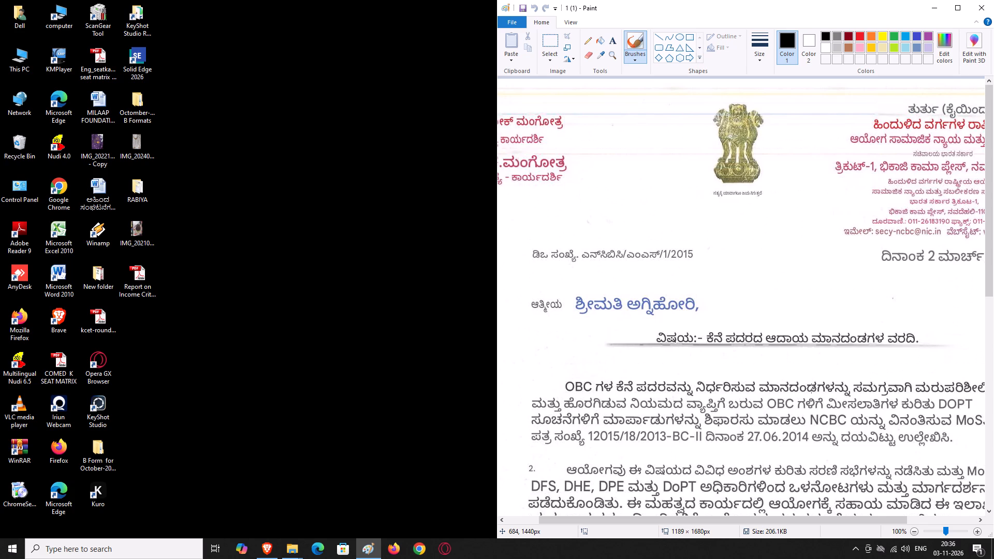
pyautogui.click(961, 7)
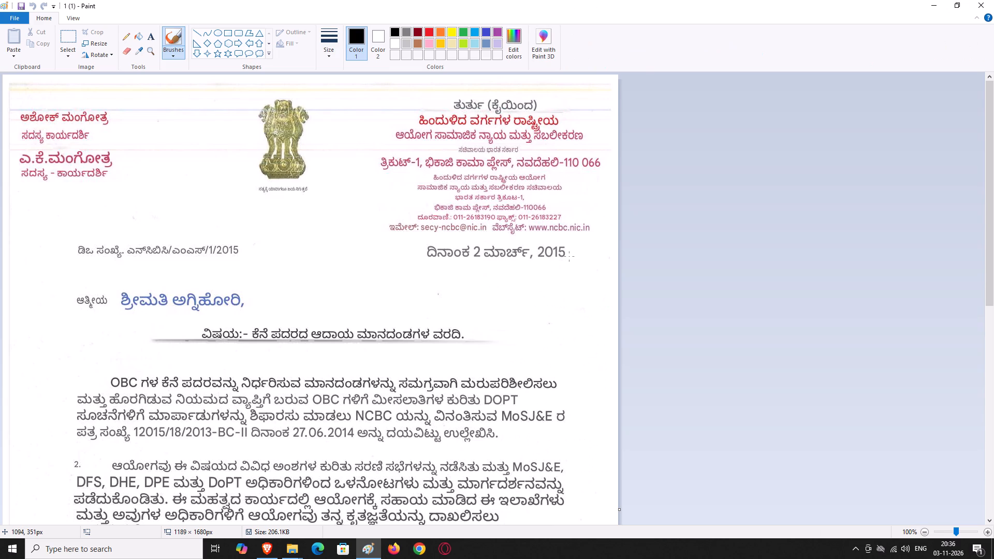
pyautogui.hotkey('ctrl', 'a')
pyautogui.hotkey('ctrl', 'c')
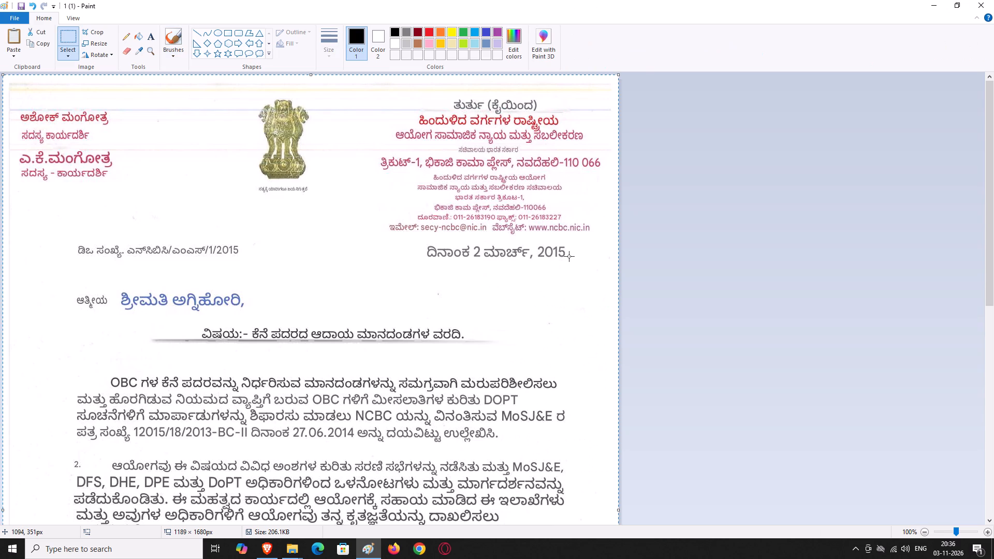
# Paste the copied Kannada letter image into a new blank Word document and check it on the page.
pyautogui.click(941, 0)
pyautogui.doubleClick(46, 280)
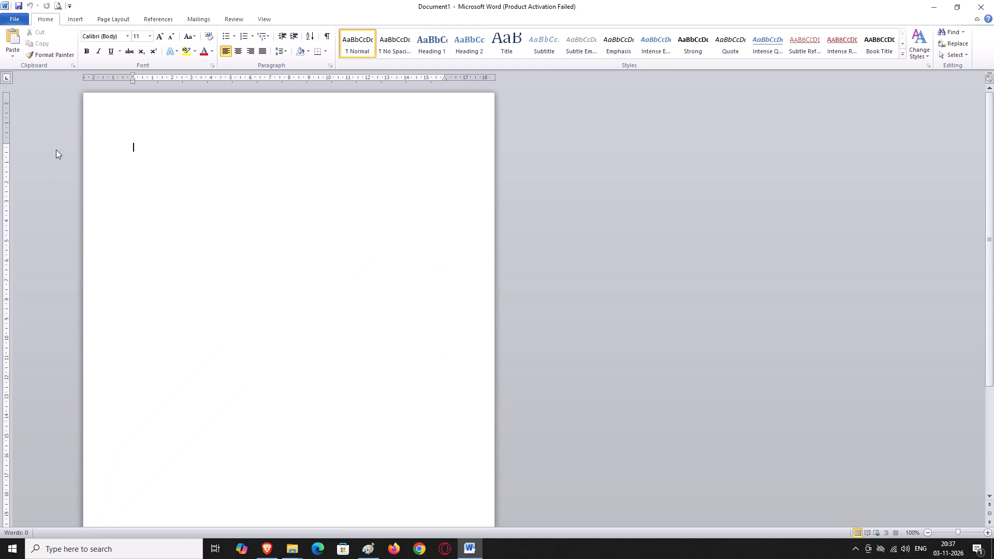
pyautogui.click(605, 372)
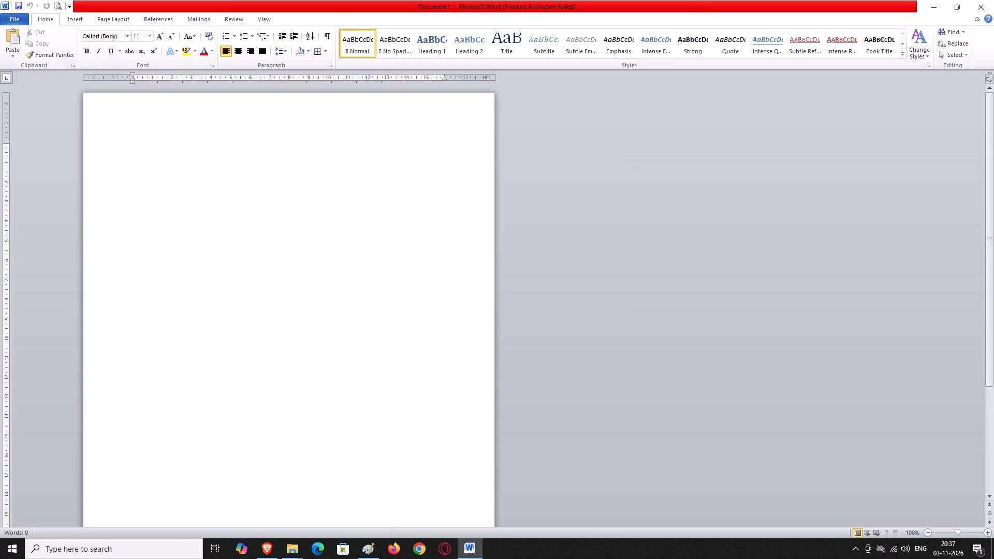
pyautogui.hotkey('ctrl', 'v')
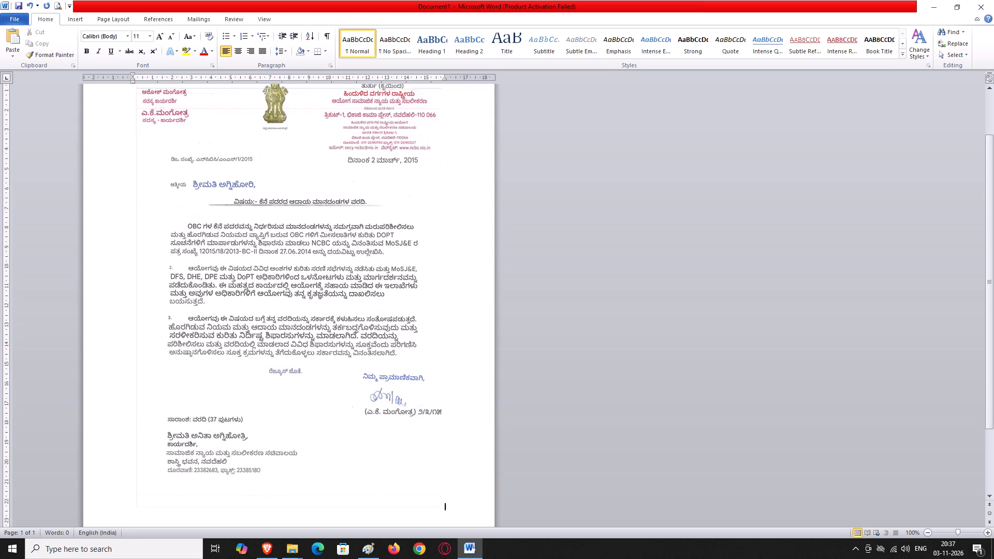
pyautogui.scroll(-4, 403, 447)
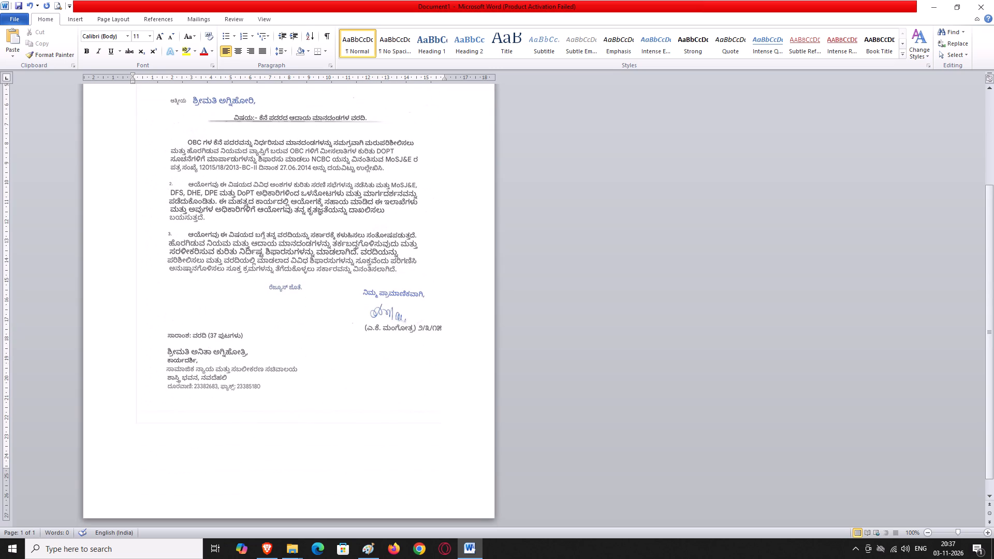
pyautogui.scroll(3, 399, 448)
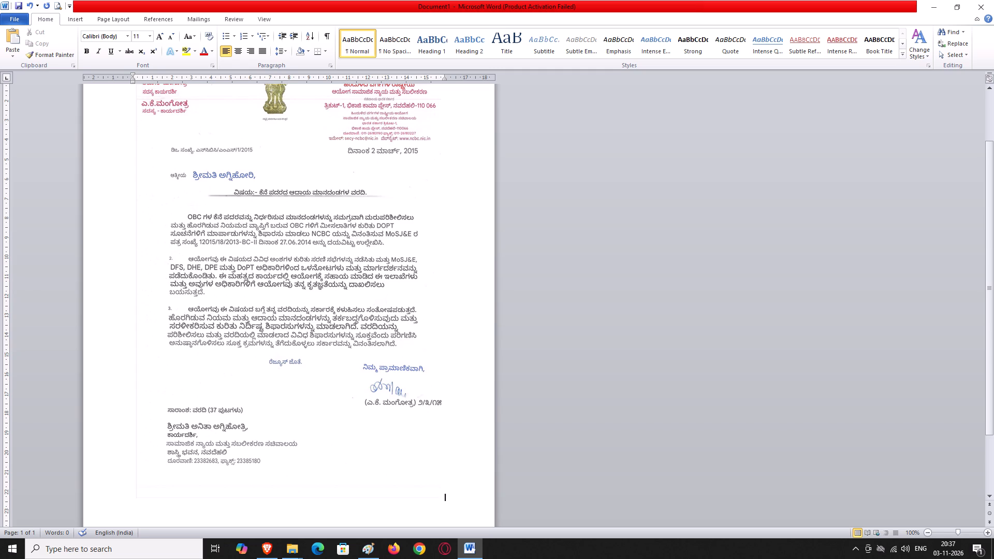
pyautogui.scroll(4, 399, 448)
pyautogui.scroll(-2, 399, 448)
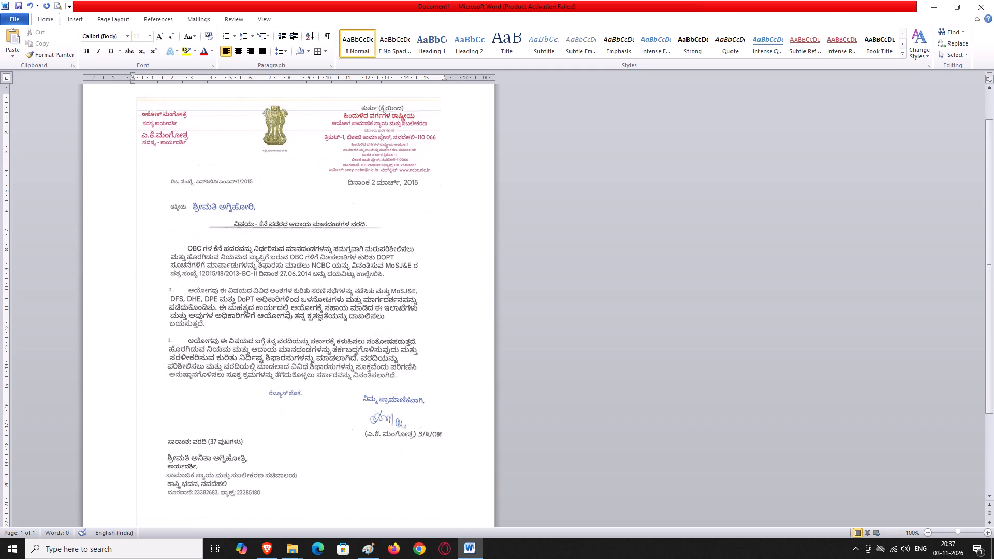
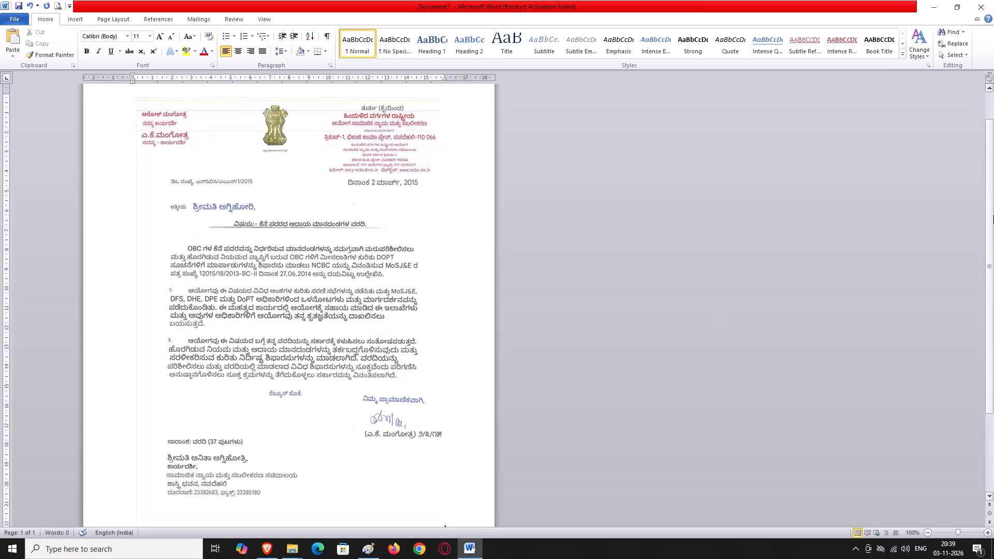
# Close the Word document containing the pasted letter image without saving it.
pyautogui.click(993, 0)
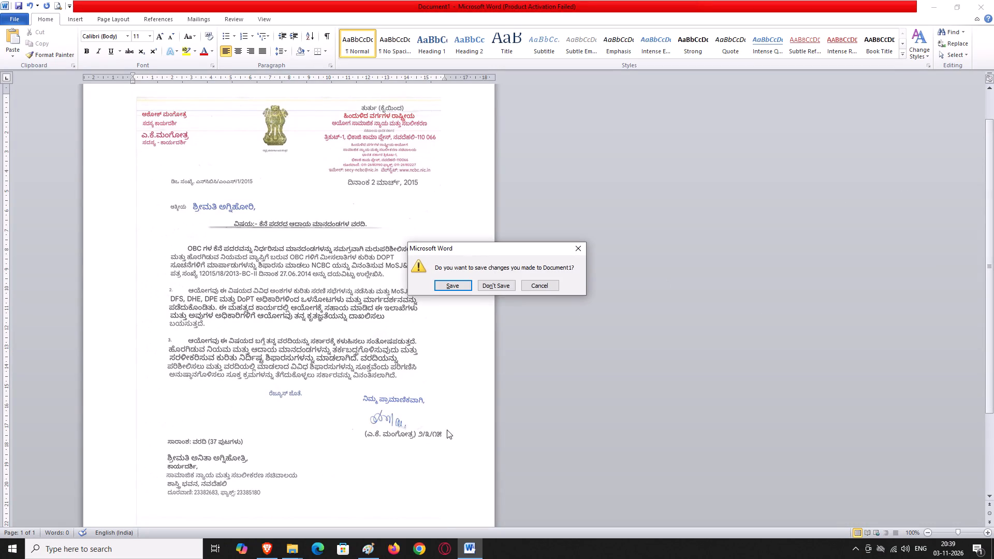
pyautogui.click(511, 282)
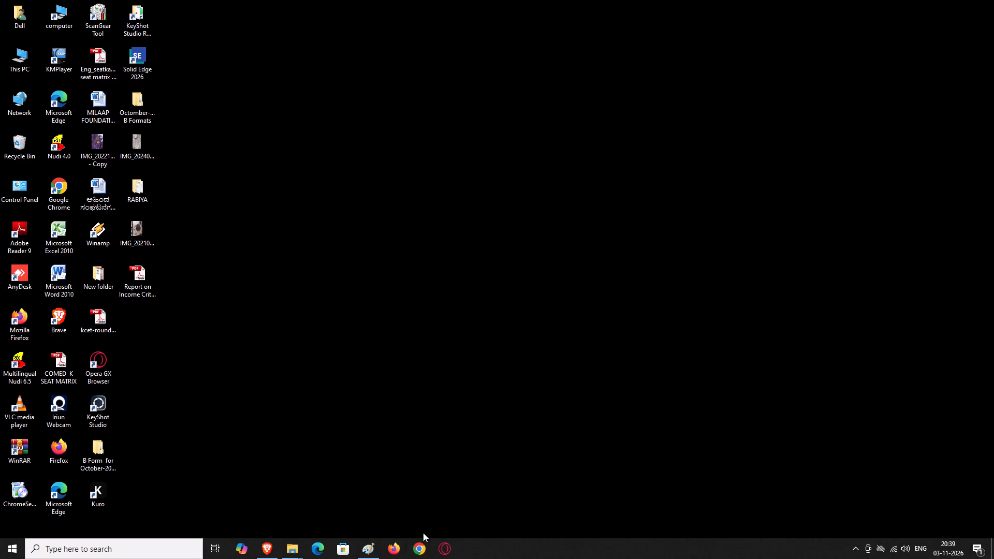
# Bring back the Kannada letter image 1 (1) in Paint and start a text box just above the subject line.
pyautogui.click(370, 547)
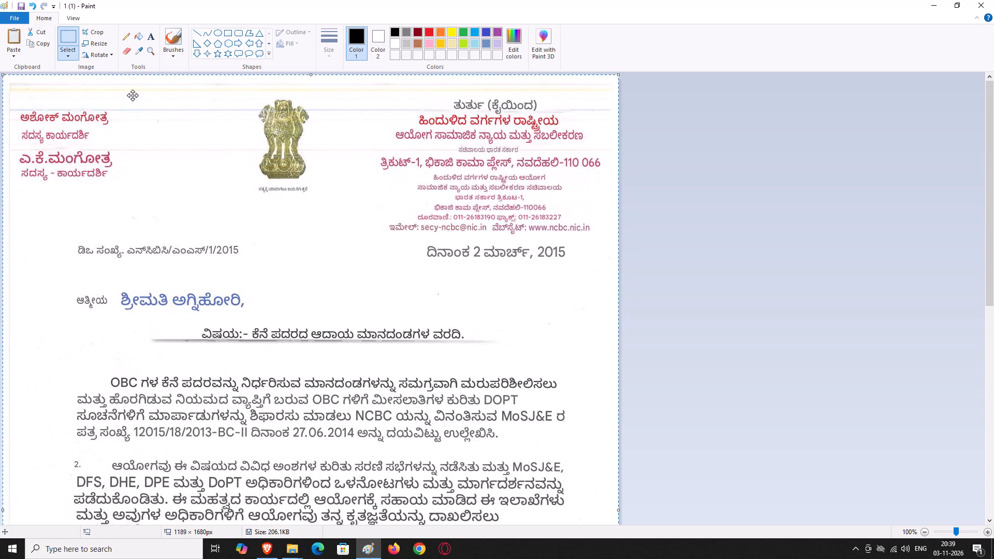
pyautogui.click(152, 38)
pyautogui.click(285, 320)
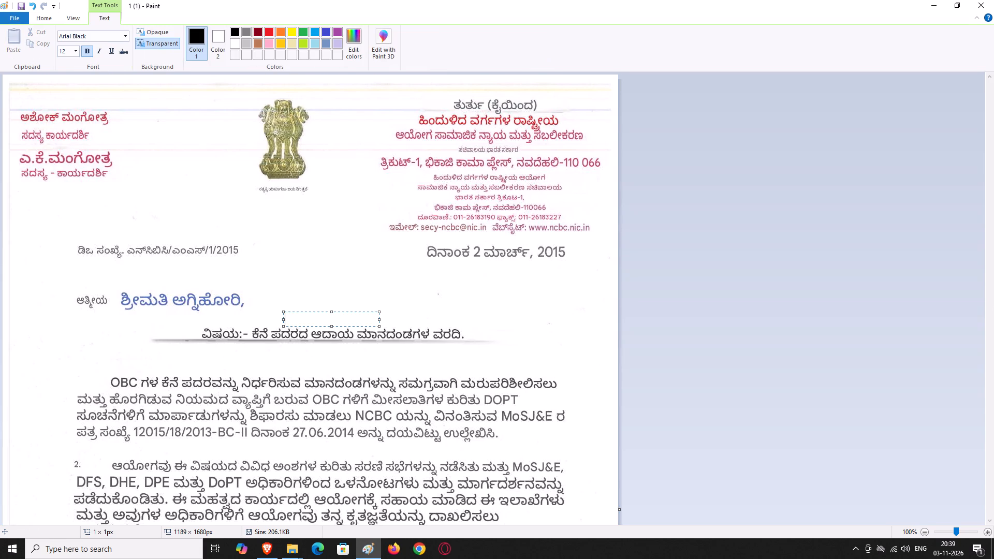
# Minimise Paint, launch Multilingual Nudi 6.5, set its language to Kannada and minimise its editor.
pyautogui.click(939, 2)
pyautogui.doubleClick(22, 363)
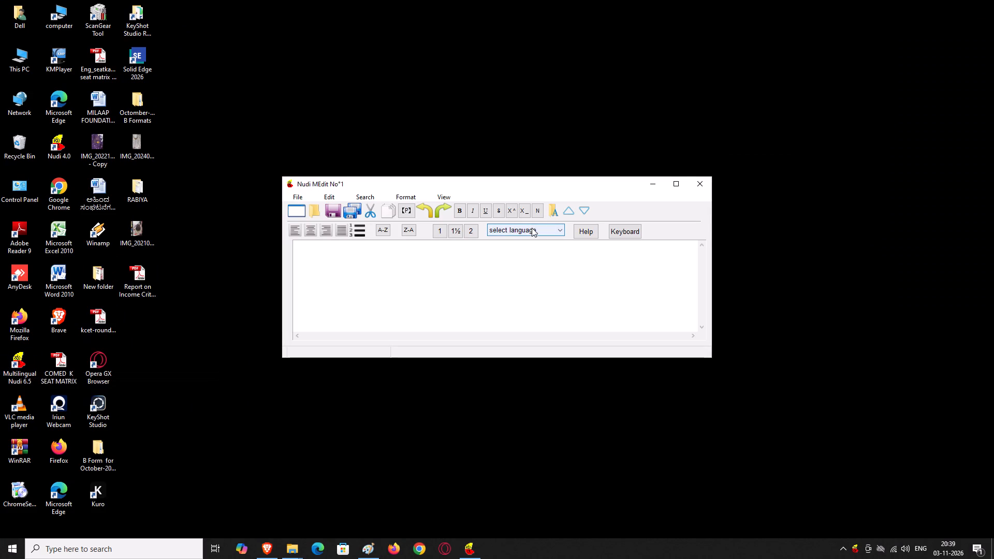
pyautogui.click(532, 228)
pyautogui.click(509, 282)
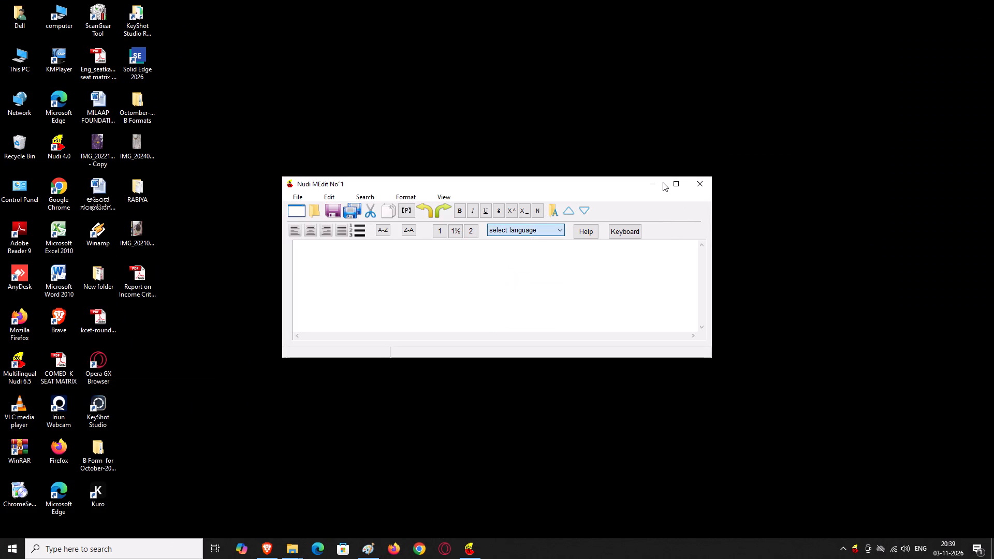
pyautogui.click(651, 185)
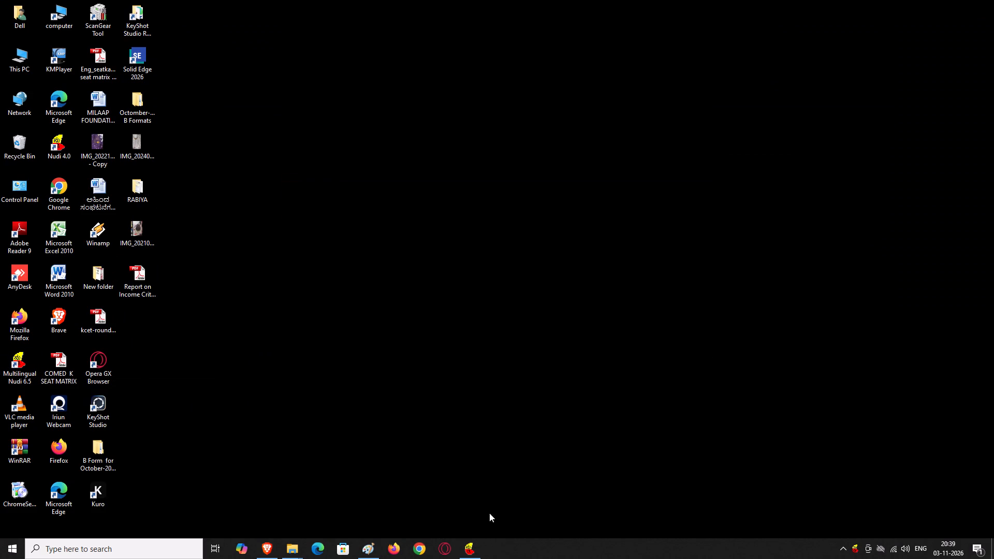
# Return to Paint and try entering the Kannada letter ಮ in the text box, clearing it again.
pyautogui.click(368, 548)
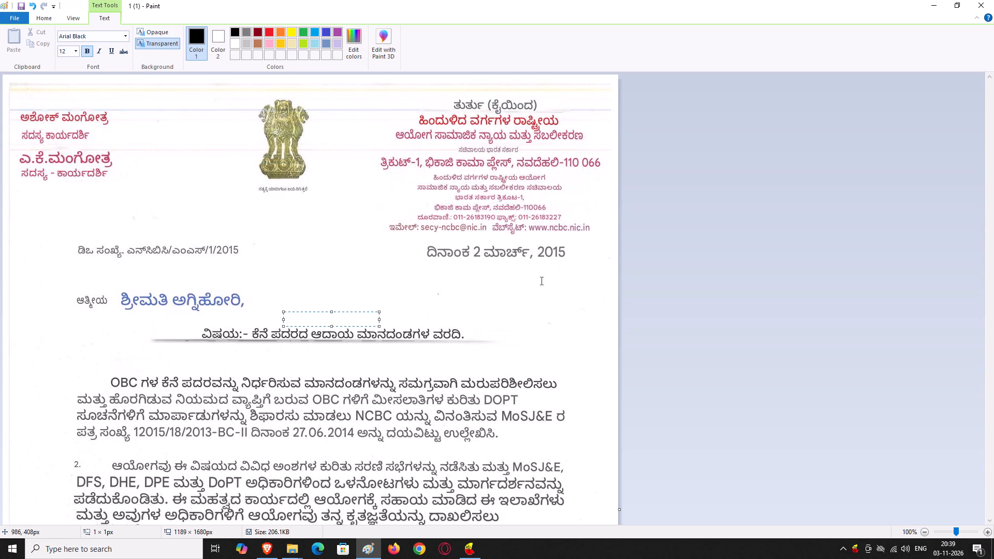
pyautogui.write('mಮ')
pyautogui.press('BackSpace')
# Look through the fonts available for the text box without choosing another, and dismiss the empty box.
pyautogui.click(125, 35)
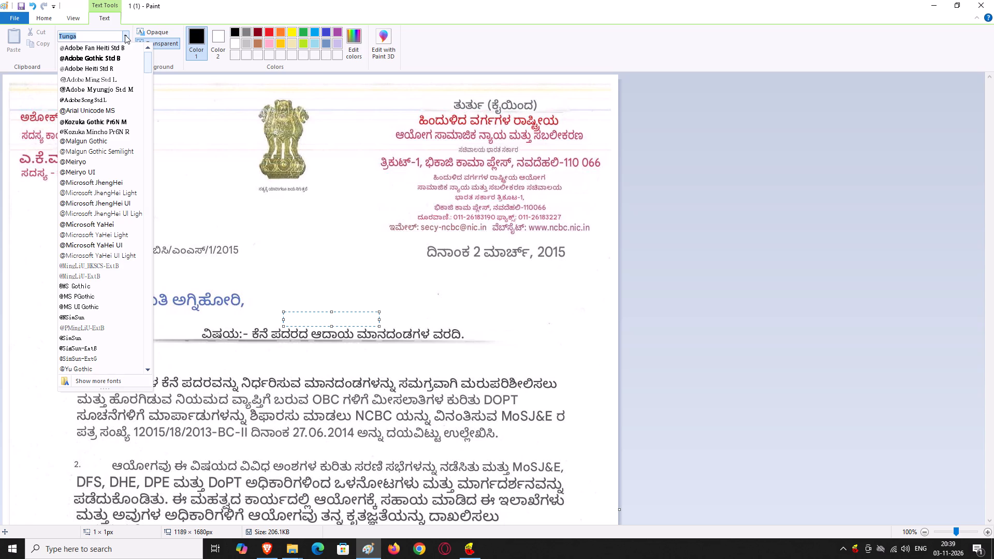
pyautogui.click(124, 35)
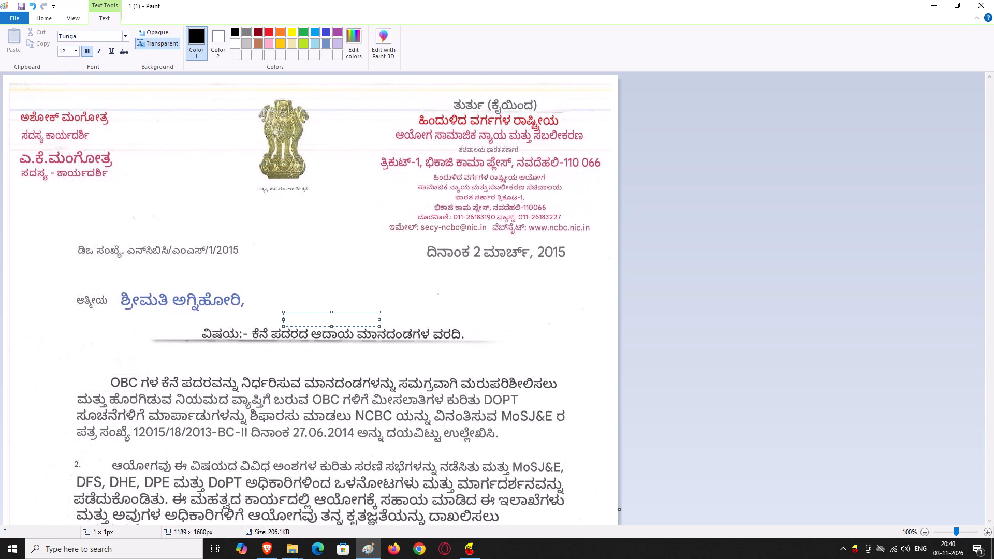
pyautogui.click(127, 35)
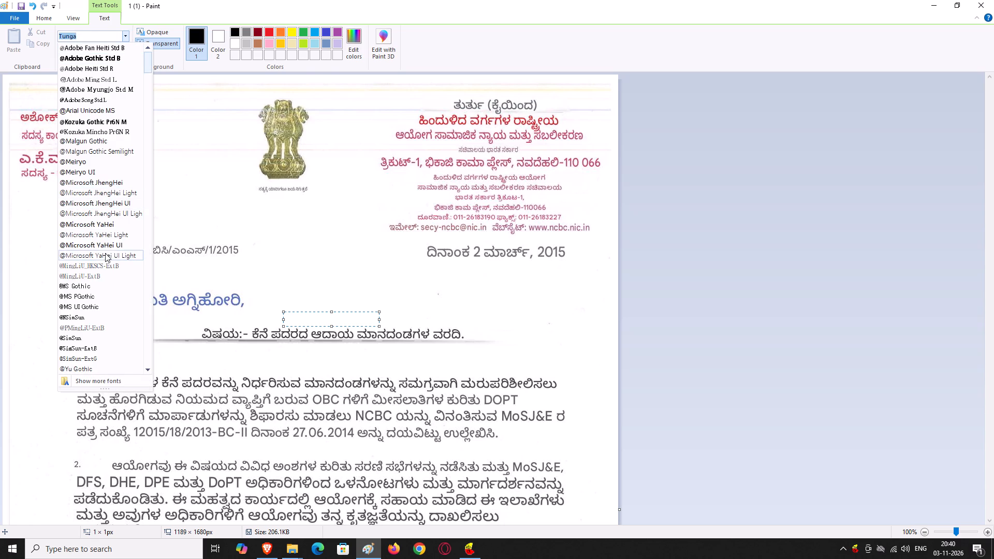
pyautogui.scroll(-7, 107, 264)
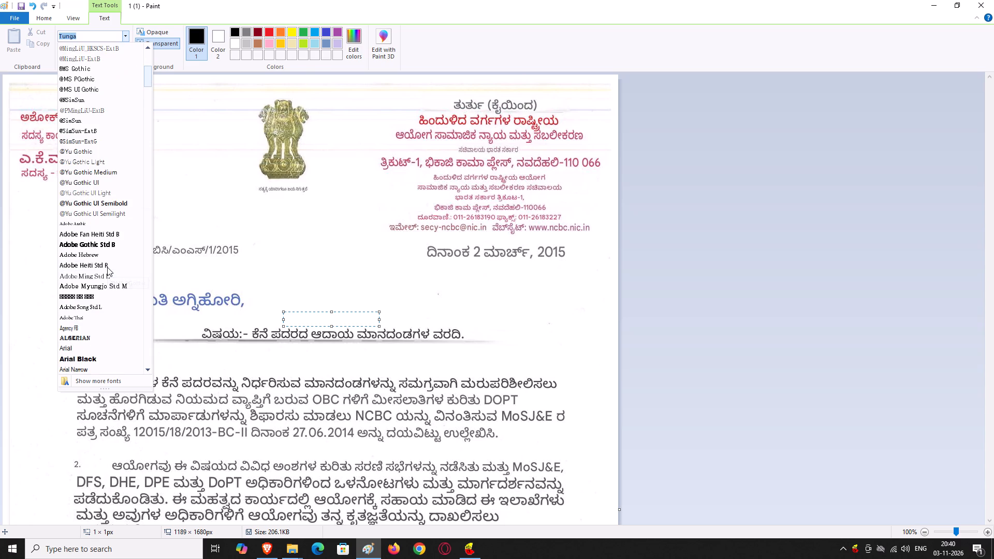
pyautogui.scroll(7, 107, 267)
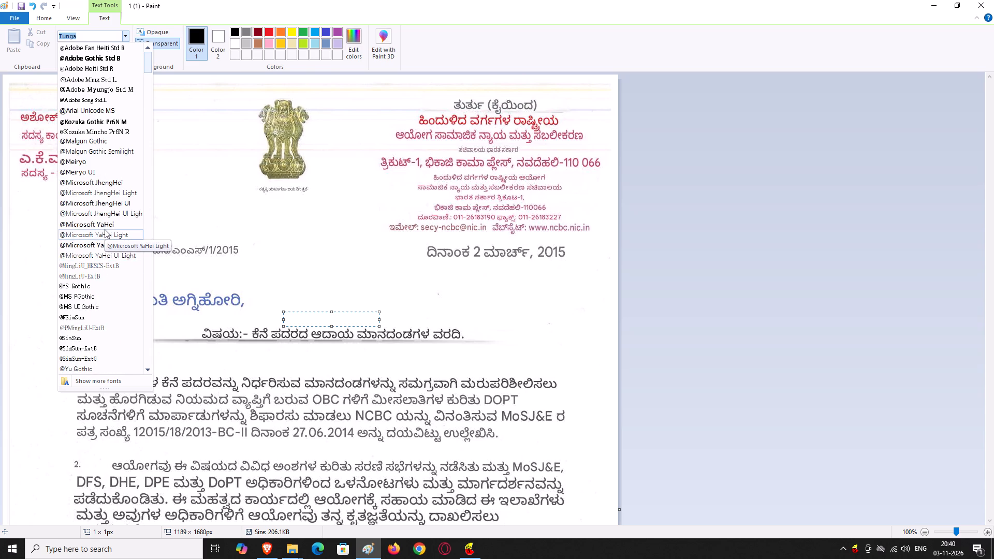
pyautogui.scroll(-1, 105, 229)
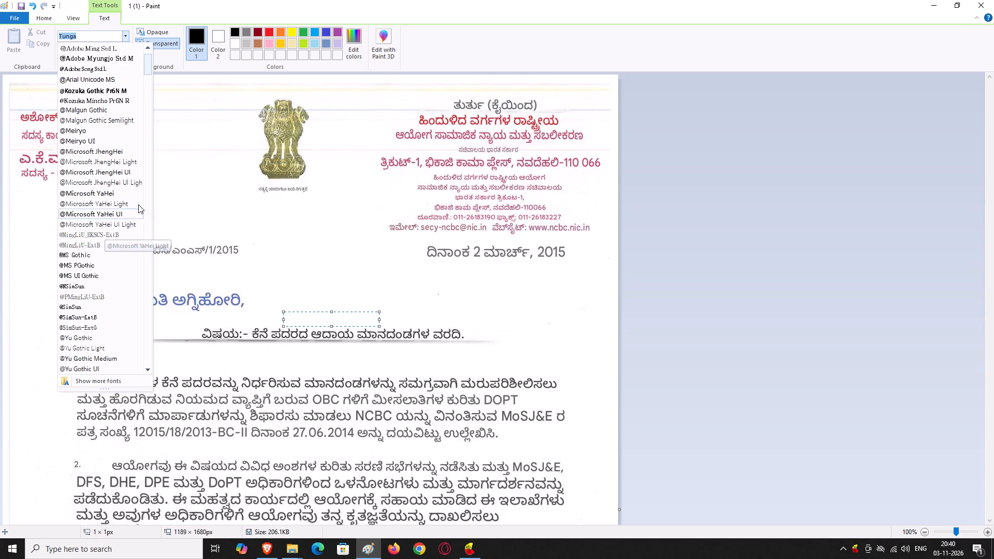
pyautogui.click(224, 137)
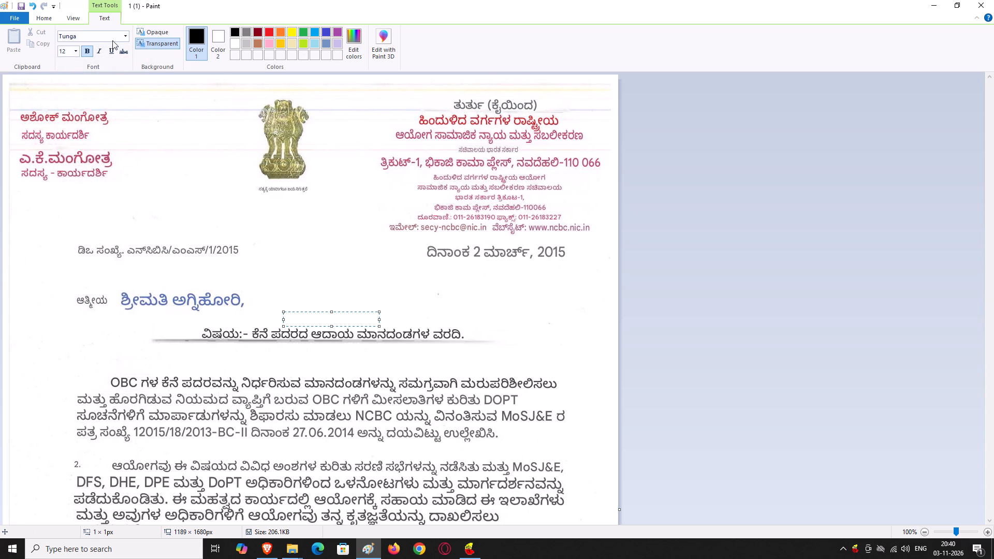
pyautogui.click(348, 283)
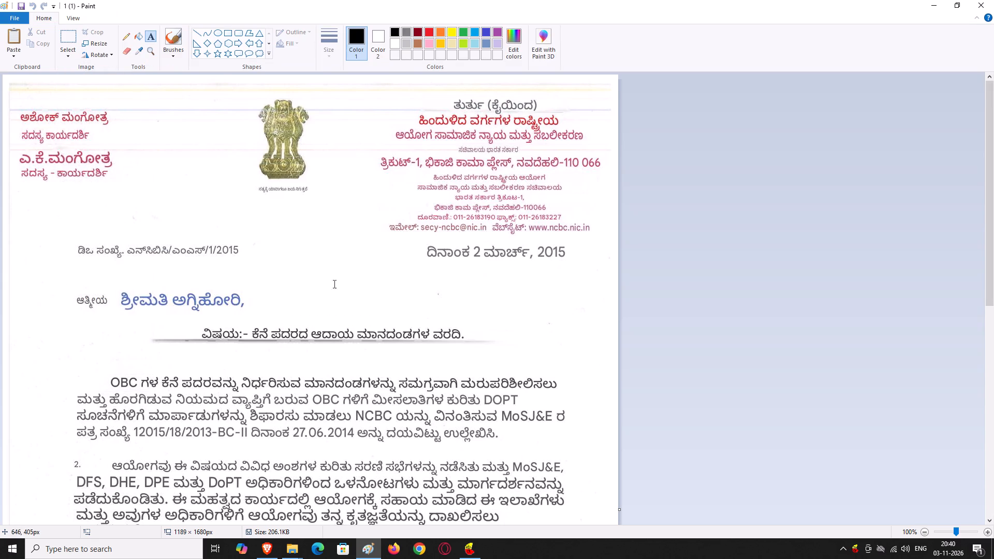
# Start a new text box in the blank space beside the blue addressee name, above the subject line.
pyautogui.click(149, 32)
pyautogui.click(298, 295)
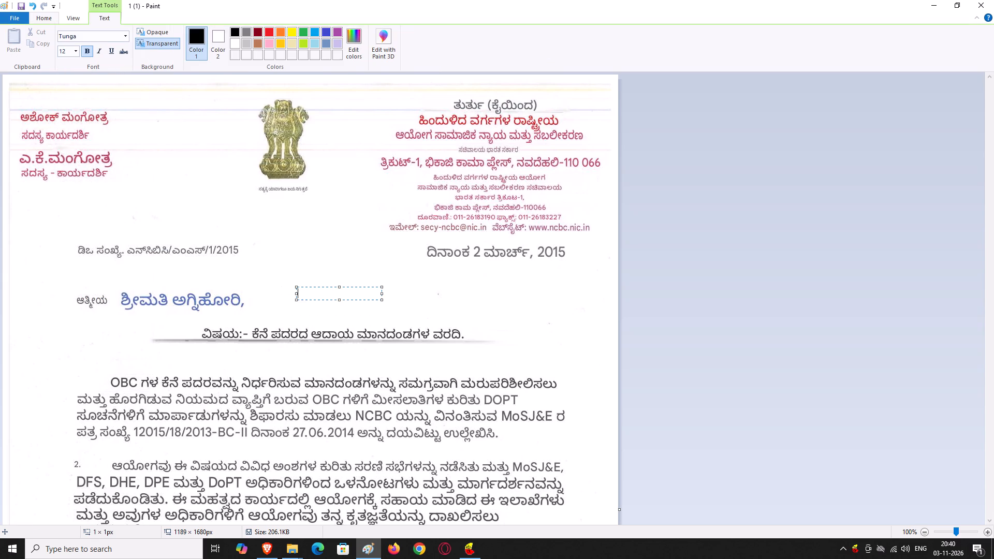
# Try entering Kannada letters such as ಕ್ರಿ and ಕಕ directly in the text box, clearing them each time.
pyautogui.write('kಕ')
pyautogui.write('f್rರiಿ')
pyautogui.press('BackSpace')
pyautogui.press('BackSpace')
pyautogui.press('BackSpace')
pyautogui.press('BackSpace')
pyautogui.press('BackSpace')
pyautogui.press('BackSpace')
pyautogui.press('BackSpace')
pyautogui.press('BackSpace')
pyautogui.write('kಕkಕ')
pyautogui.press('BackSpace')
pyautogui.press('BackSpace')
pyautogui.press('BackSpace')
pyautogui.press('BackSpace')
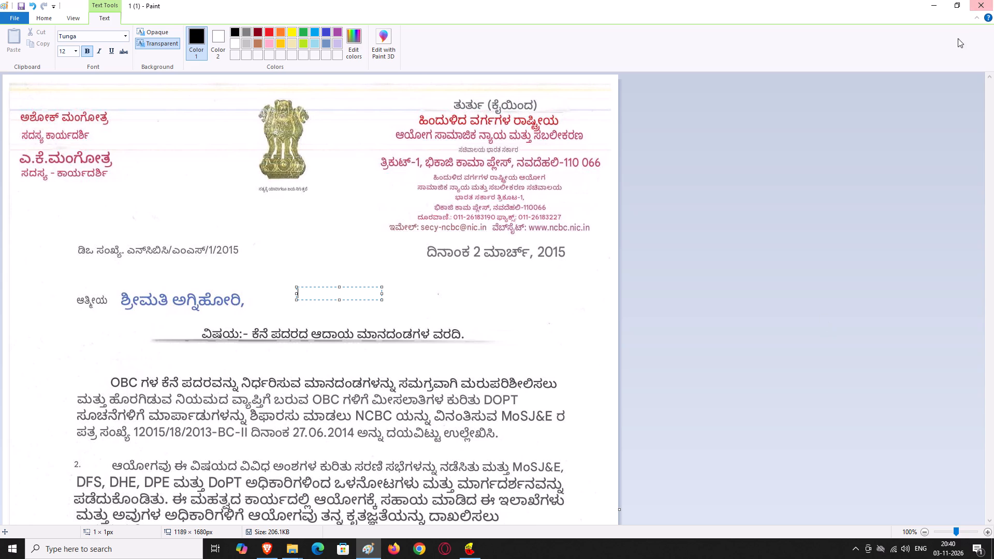
# Switch to the Nudi editor and write "ಮೇಲುಸ್ಥರ (ಕ್ರೀಮಿ ಲೇಯರ)" in its blank document.
pyautogui.click(940, 1)
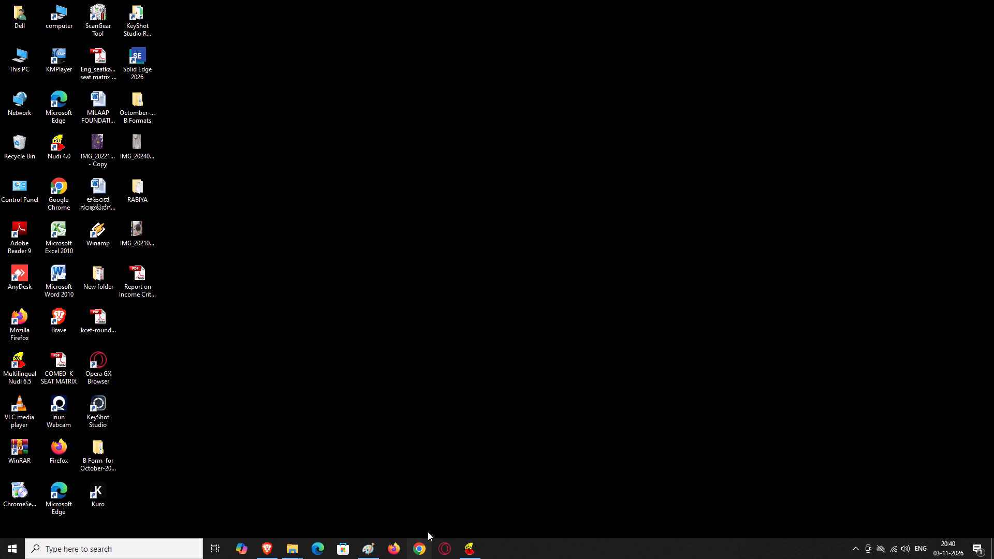
pyautogui.click(473, 549)
pyautogui.click(356, 279)
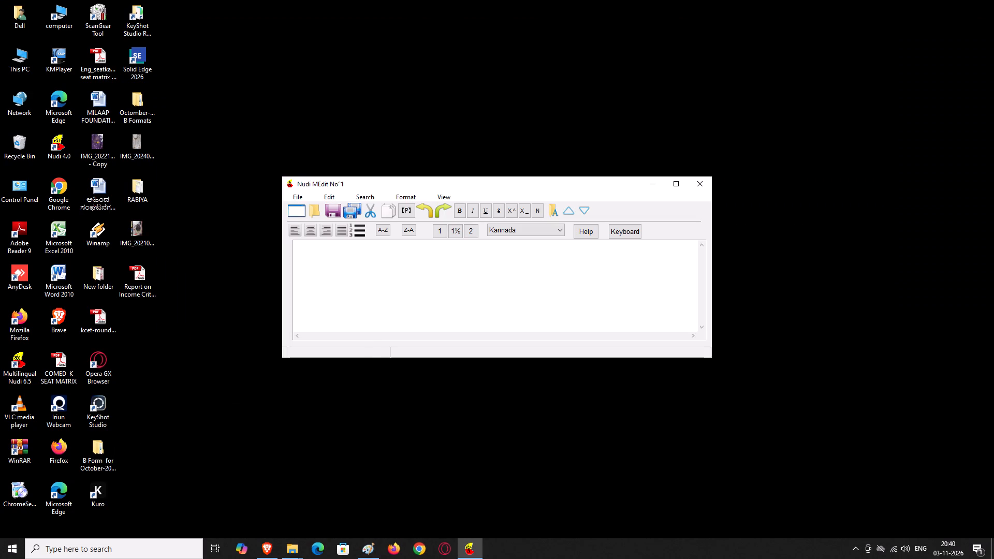
pyautogui.write('mಮEೇlಲuು')
pyautogui.write('sಸf್Tಥrರ')
pyautogui.press('space')
pyautogui.press('space')
pyautogui.hotkey('shift', '(')
pyautogui.write('lಲf್rರ')
pyautogui.press('BackSpace')
pyautogui.press('BackSpace')
pyautogui.press('BackSpace')
pyautogui.press('BackSpace')
pyautogui.press('BackSpace')
pyautogui.press('BackSpace')
pyautogui.write('kಕ್frರIೀಮmiಿ')
pyautogui.press('space')
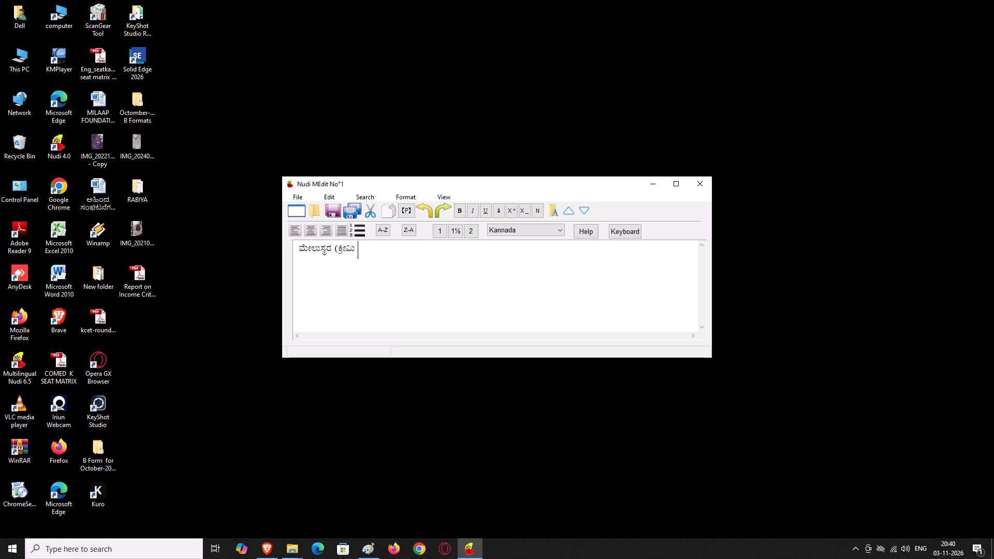
pyautogui.write('lಲEೇyಯrರ')
pyautogui.hotkey('shift', ')')
# Select the whole Kannada phrase in the Nudi editor and copy it.
pyautogui.hotkey('shift', 'Left')
pyautogui.hotkey('shift', 'Left')
pyautogui.hotkey('shift', 'Left')
pyautogui.hotkey('shift', 'Left')
pyautogui.hotkey('shift', 'Left')
pyautogui.hotkey('shift', 'Left')
pyautogui.hotkey('shift', 'Left')
pyautogui.hotkey('shift', 'Left')
pyautogui.hotkey('shift', 'Left')
pyautogui.hotkey('shift', 'Left')
pyautogui.hotkey('shift', 'Left')
pyautogui.hotkey('shift', 'Left')
pyautogui.hotkey('shift', 'Left')
pyautogui.hotkey('ctrl', 'c')
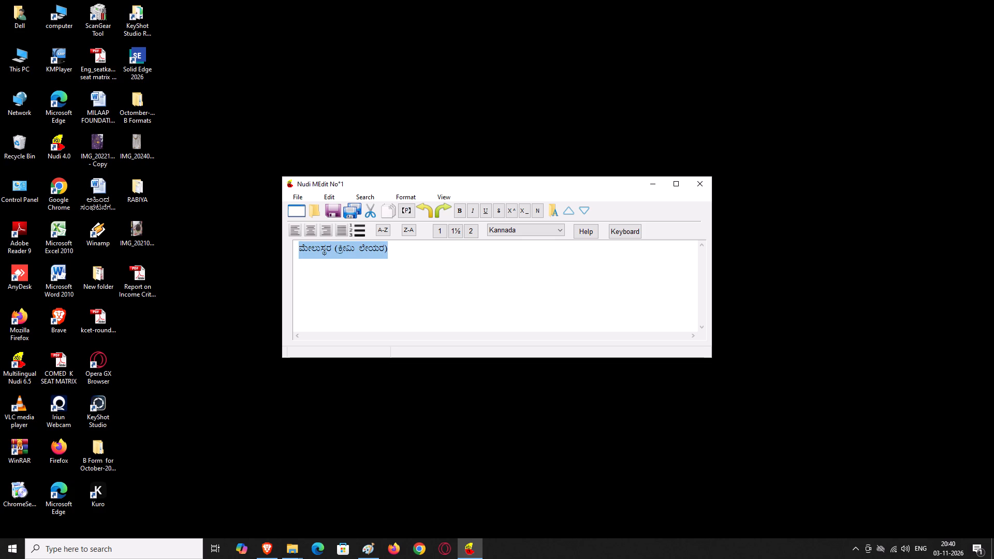
# Return to Paint, paste the copied Kannada phrase into the open text box and commit it to the image.
pyautogui.click(368, 547)
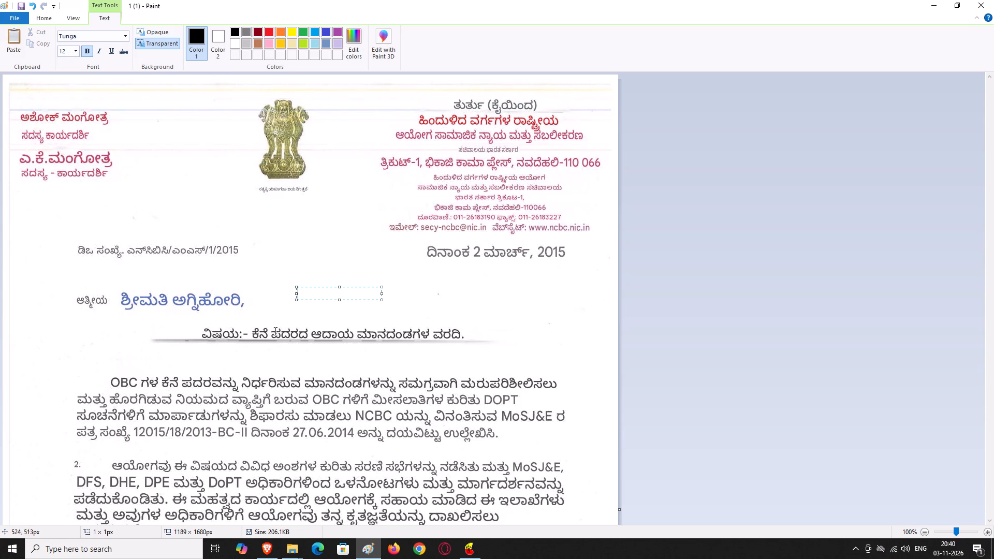
pyautogui.hotkey('ctrl', 'v')
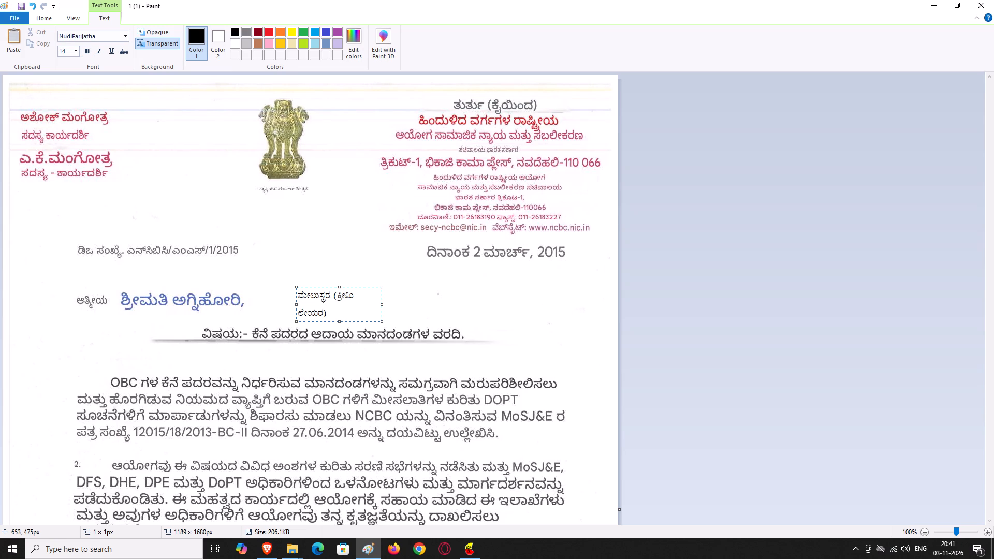
pyautogui.click(383, 305)
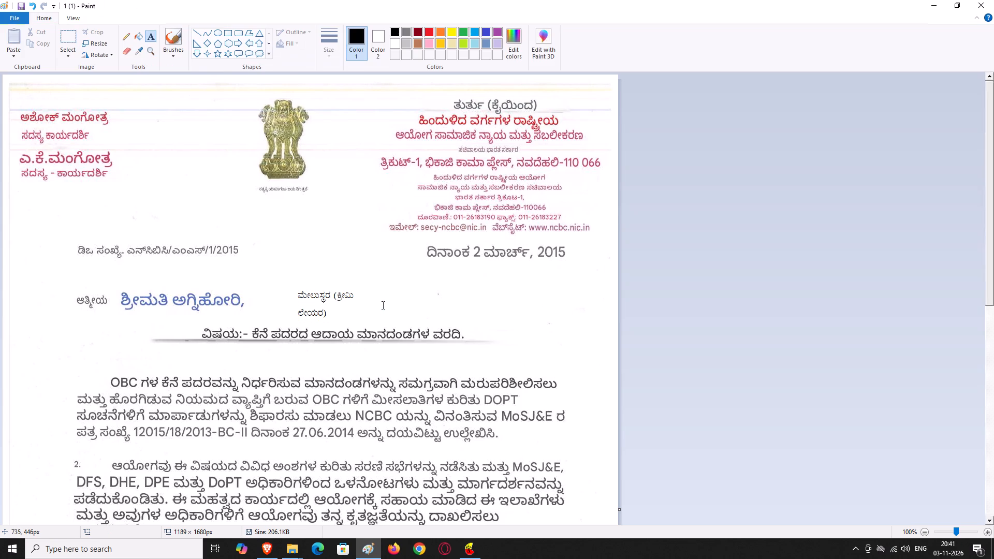
# Paste the copied Kannada phrase into a new text box beside the existing one and complete it with "ಆದಾಯ ಮಾನದಂಡಗಳ ವರದಿ".
pyautogui.click(331, 299)
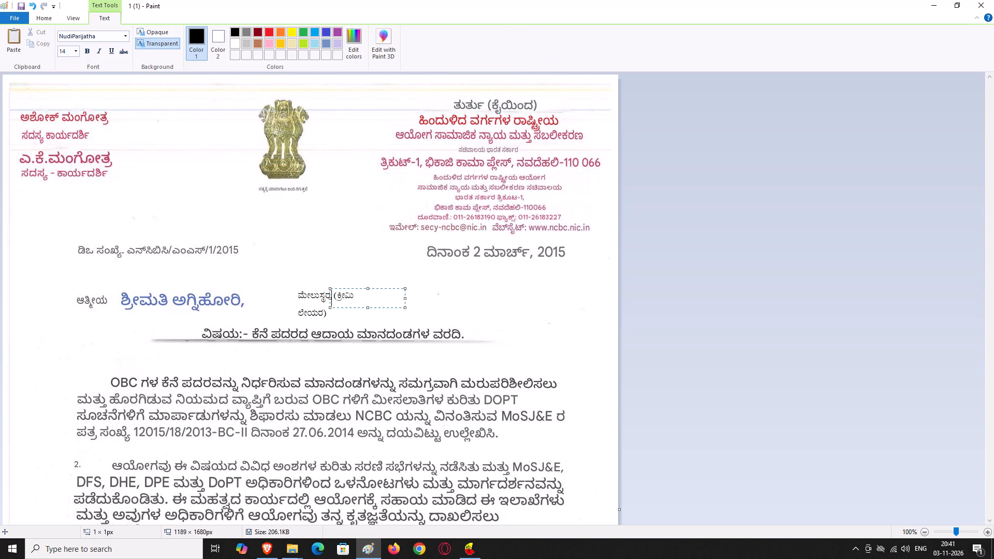
pyautogui.hotkey('ctrl', 'z')
pyautogui.moveTo(386, 288); pyautogui.dragTo(451, 288)
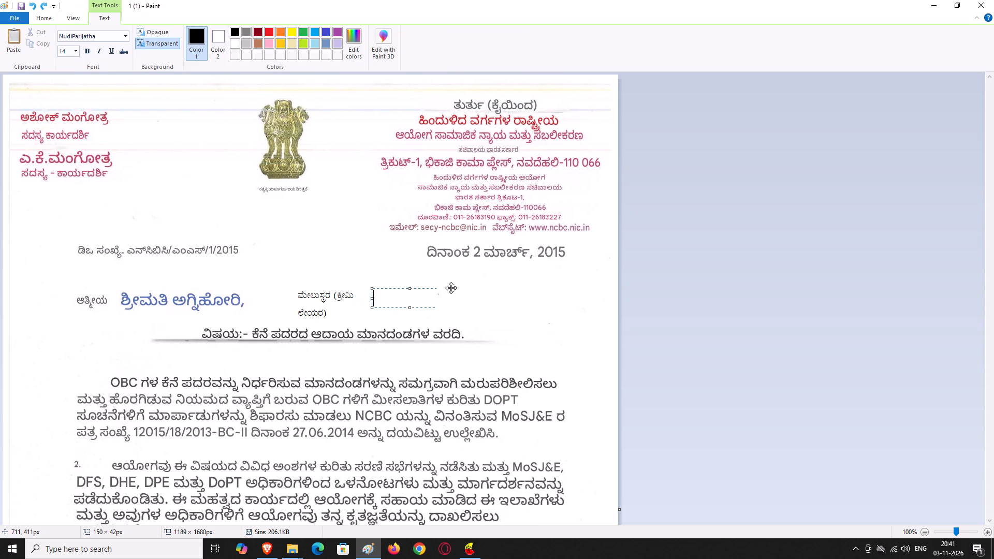
pyautogui.moveTo(451, 288); pyautogui.dragTo(460, 288)
pyautogui.hotkey('ctrl', 'v')
pyautogui.press('space')
pyautogui.press('space')
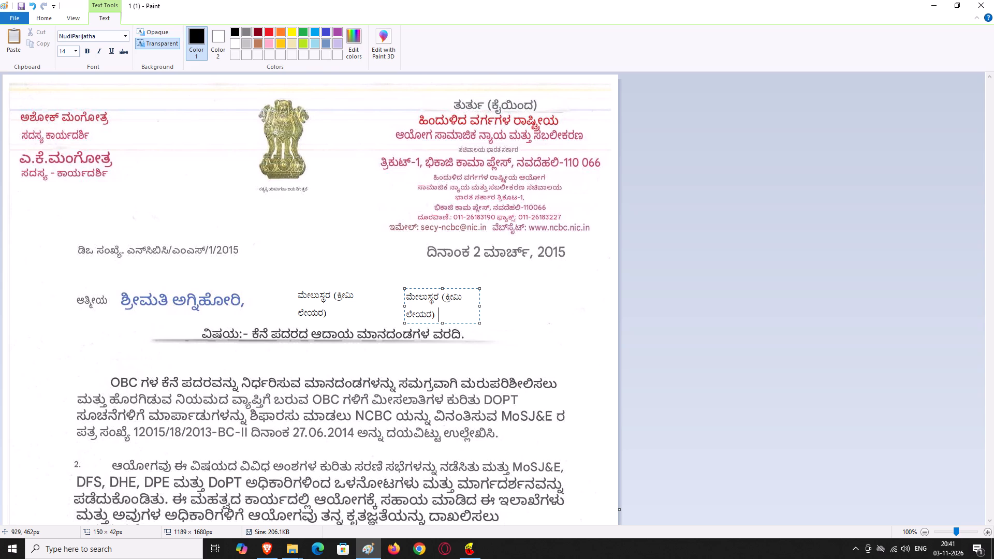
pyautogui.write('AಆdದAಾಯy')
pyautogui.press('space')
pyautogui.write('mಮAಾnನdದ')
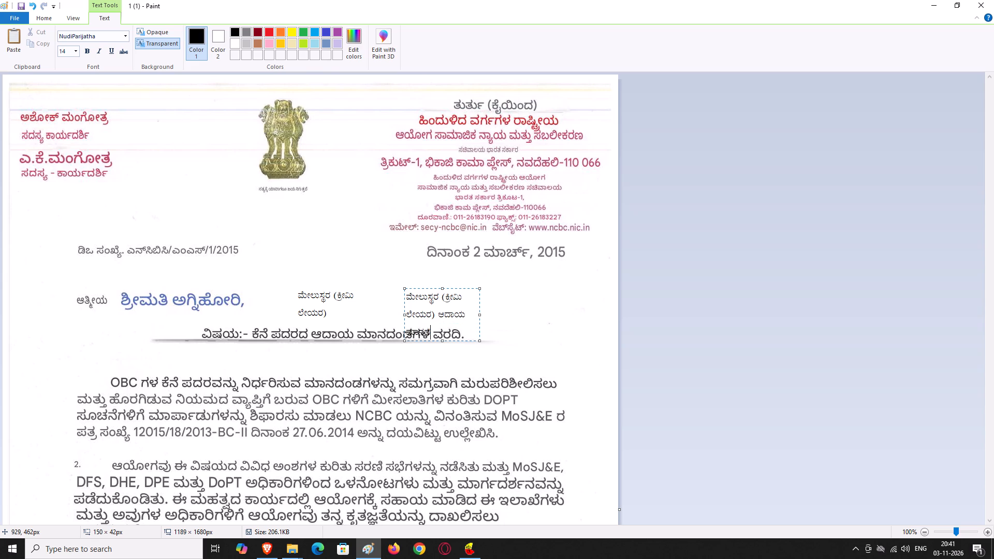
pyautogui.write('MಂwಡgಗLಳ vವrರdದiಿ')
# Resize the text box to about 431 × 52 px so the Kannada phrase fits on one line.
pyautogui.moveTo(480, 315); pyautogui.dragTo(573, 308)
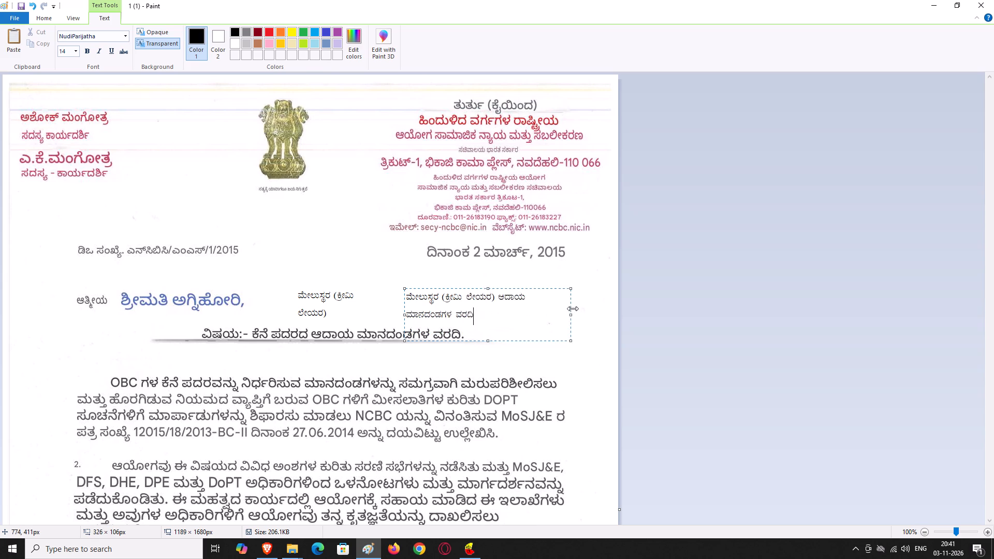
pyautogui.moveTo(573, 308); pyautogui.dragTo(601, 301)
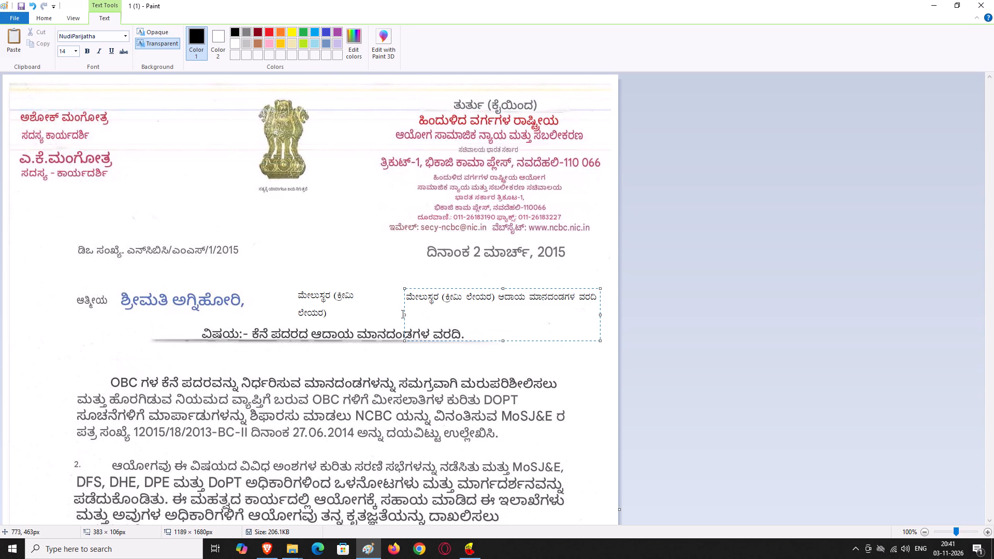
pyautogui.moveTo(404, 314); pyautogui.dragTo(379, 311)
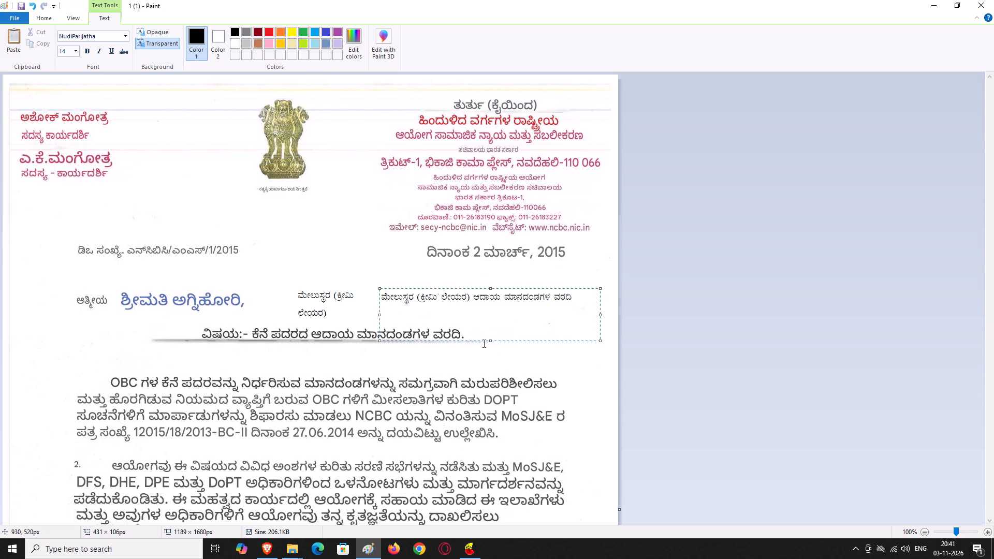
pyautogui.moveTo(491, 342); pyautogui.dragTo(492, 314)
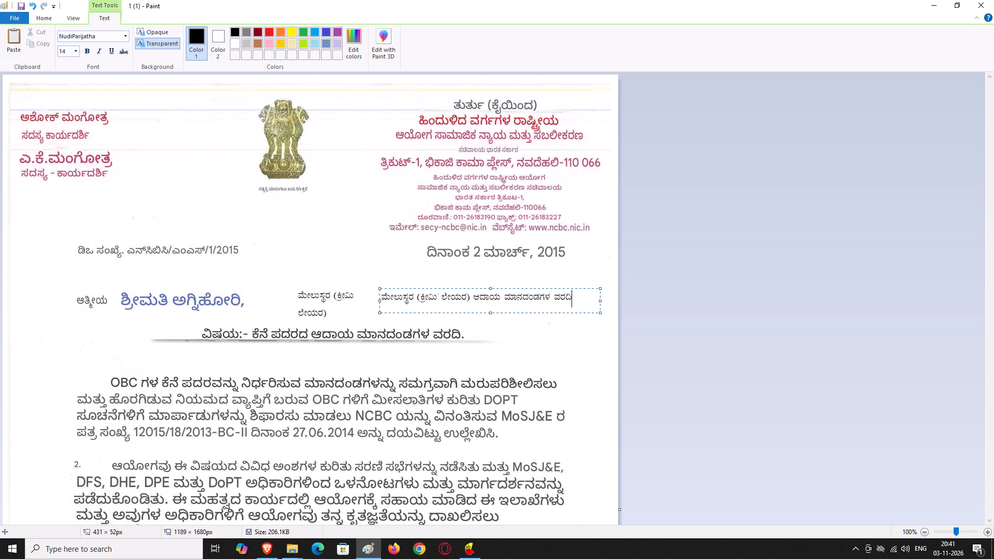
# Set the whole phrase's font size to 18 and widen the text box to about 484 px to keep one line.
pyautogui.moveTo(385, 298); pyautogui.dragTo(625, 331)
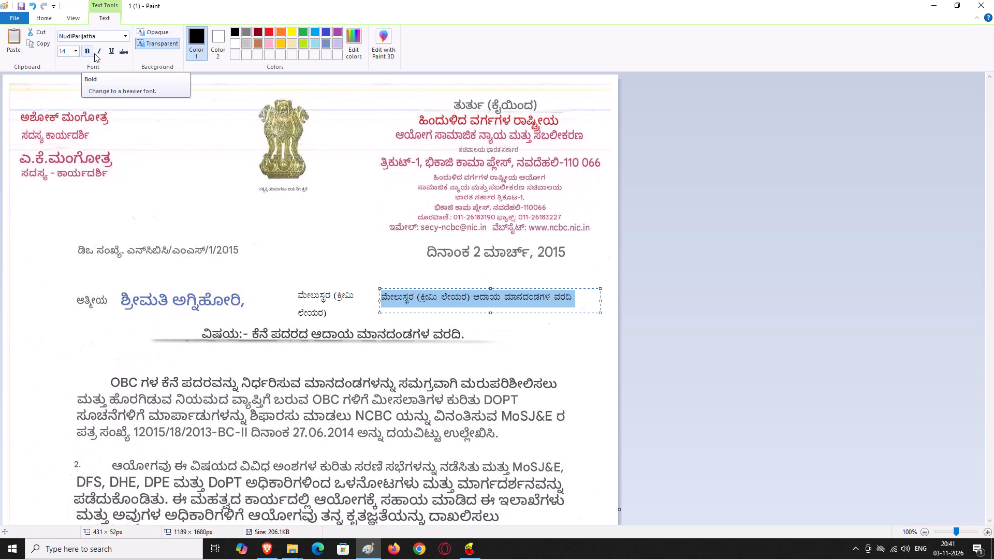
pyautogui.click(77, 54)
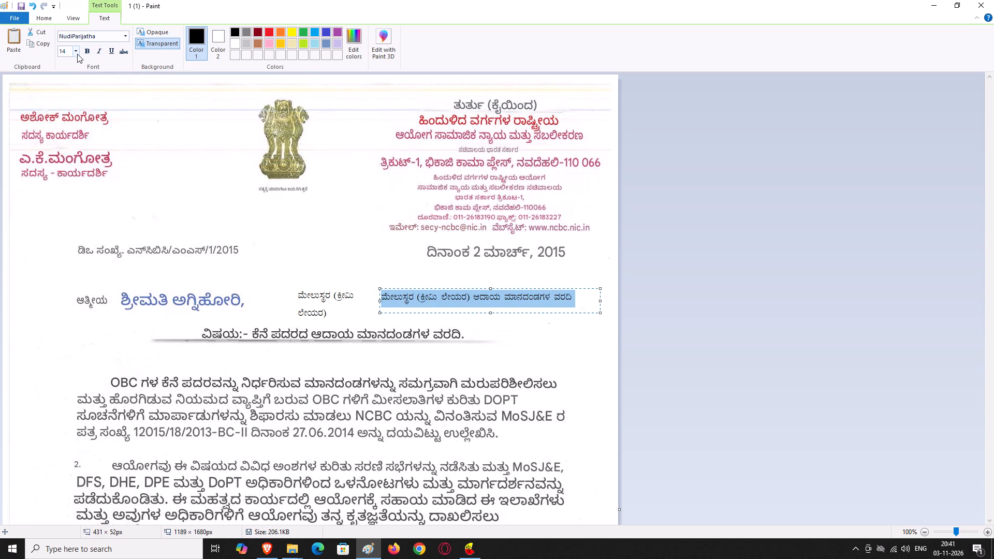
pyautogui.click(62, 126)
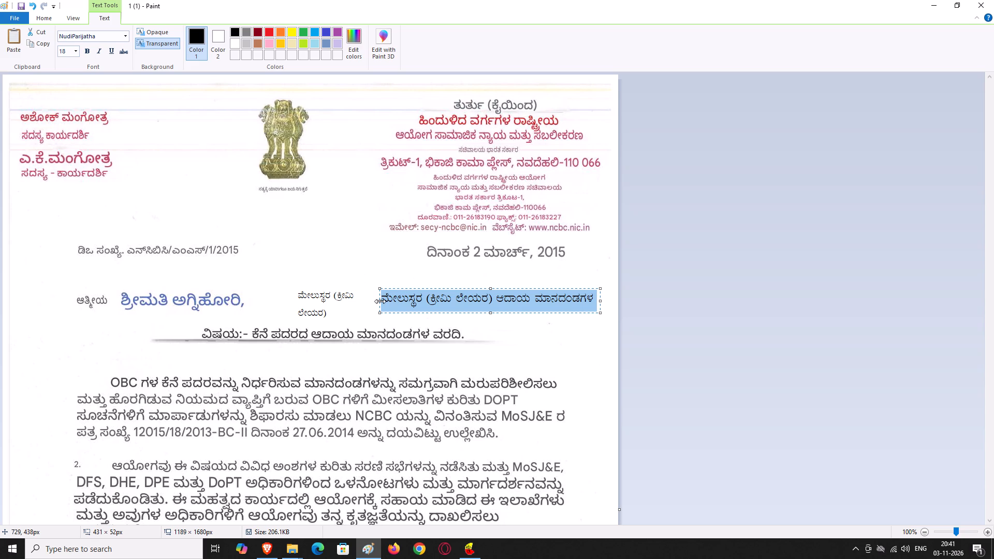
pyautogui.moveTo(380, 301); pyautogui.dragTo(347, 300)
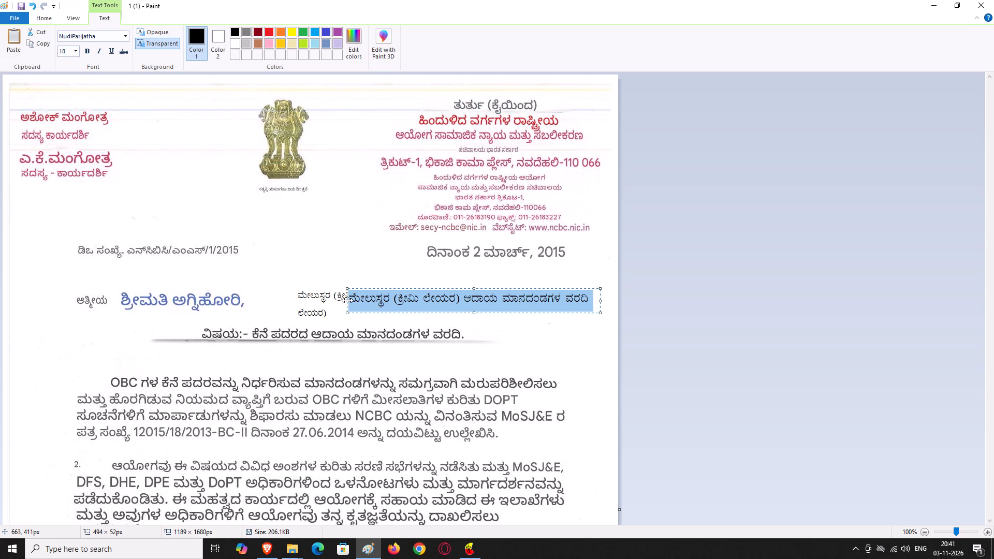
pyautogui.moveTo(347, 300); pyautogui.dragTo(353, 263)
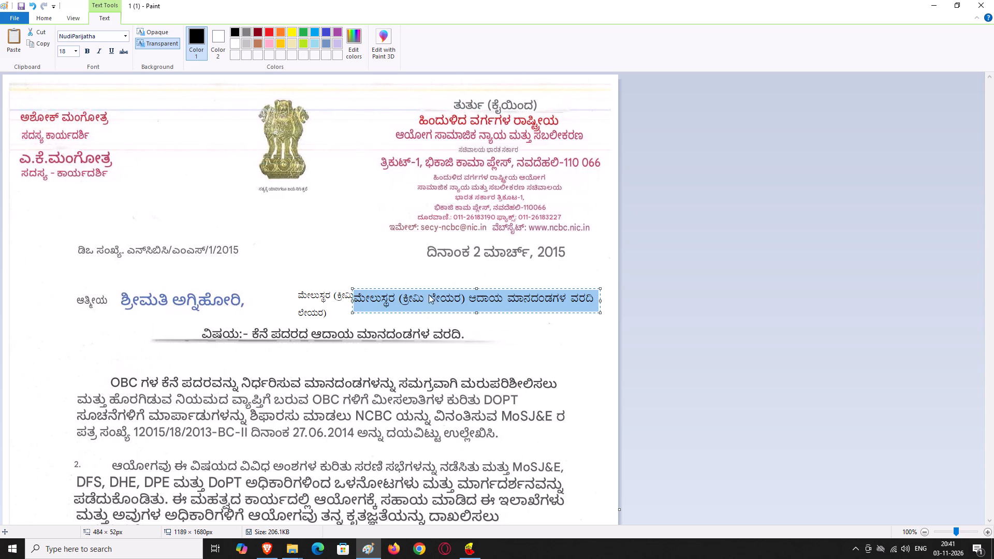
# Move the phrase between the date line and the salutation, widen its box slightly and commit it to the image.
pyautogui.moveTo(453, 289); pyautogui.dragTo(349, 262)
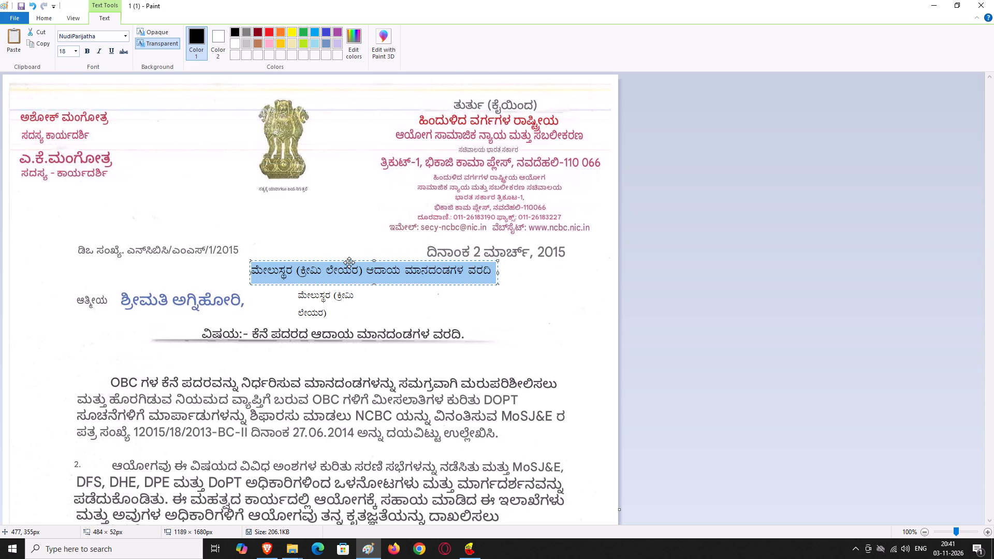
pyautogui.moveTo(349, 262); pyautogui.dragTo(341, 267)
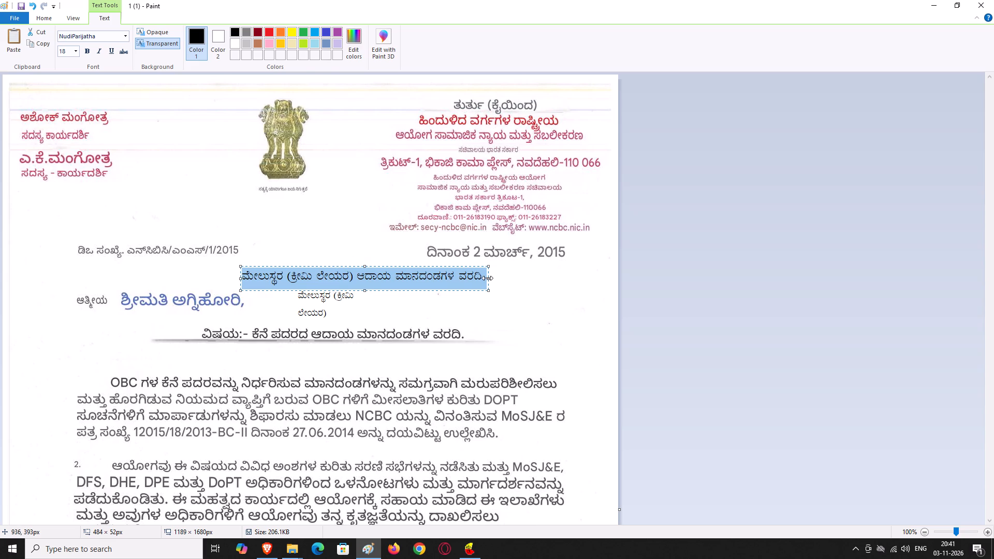
pyautogui.moveTo(487, 278); pyautogui.dragTo(515, 279)
pyautogui.click(466, 318)
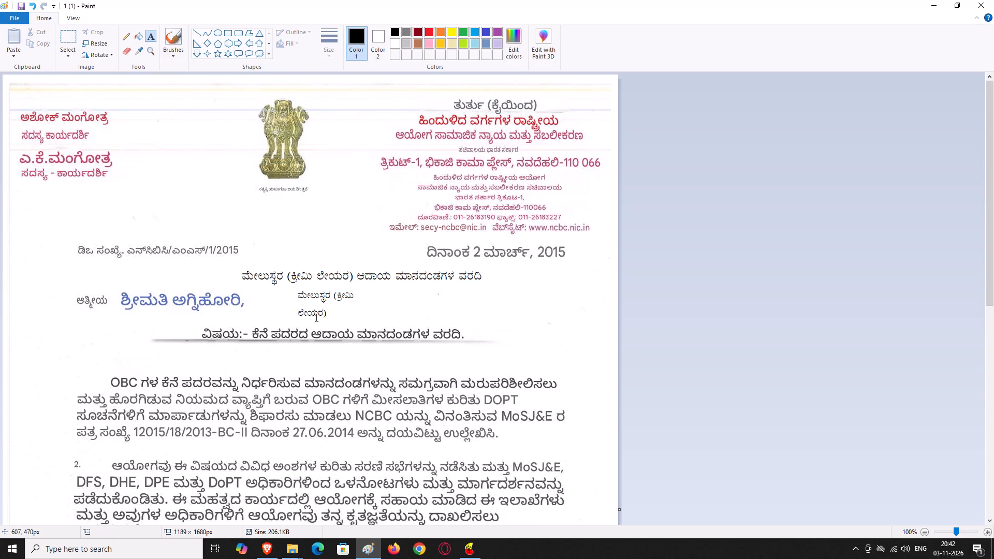
# Select the smaller two-line copy of "ಮೇಲುಸ್ಥರ (ಕ್ರೀಮಿ ಲೇಯರ)" beside the salutation and delete it.
pyautogui.click(306, 296)
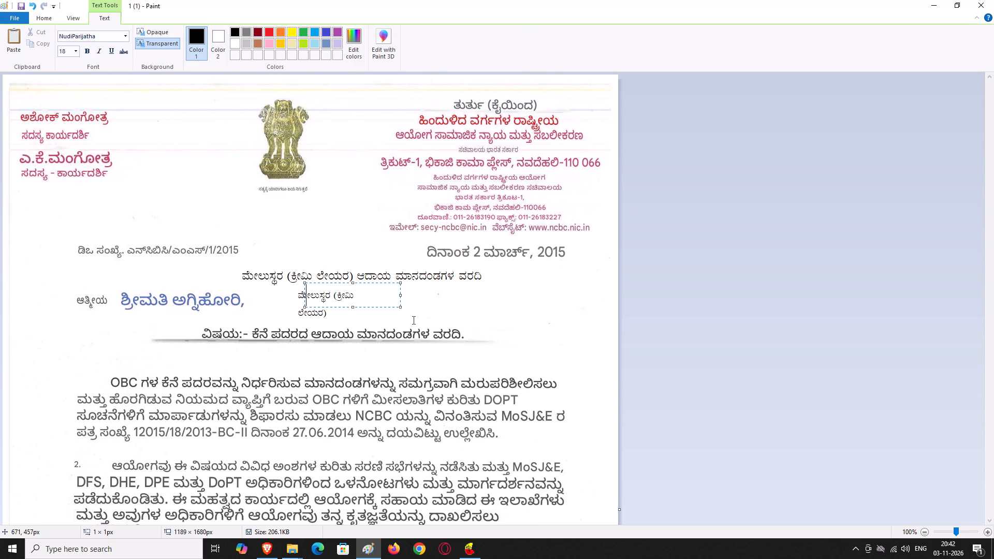
pyautogui.click(447, 311)
pyautogui.click(69, 38)
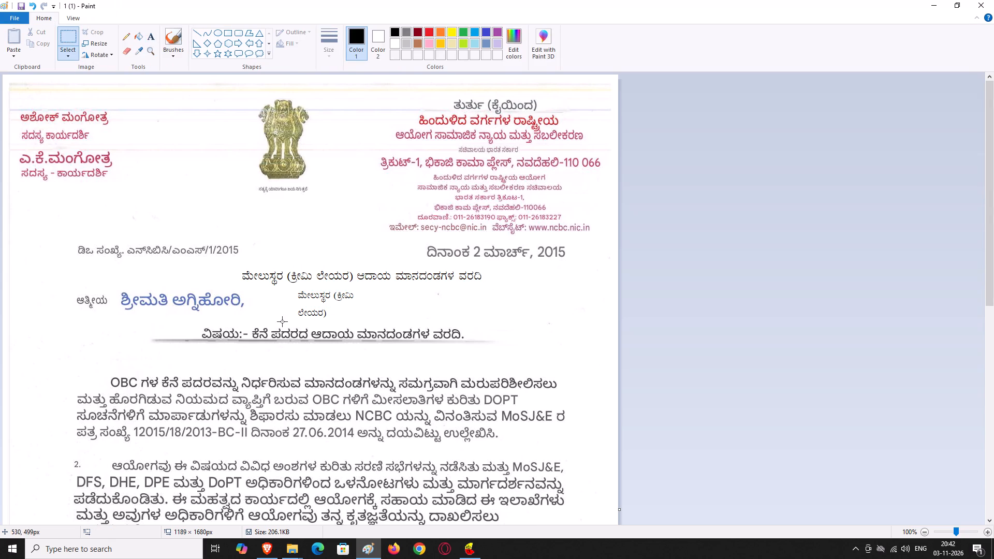
pyautogui.moveTo(293, 290); pyautogui.dragTo(389, 324)
pyautogui.press('Delete')
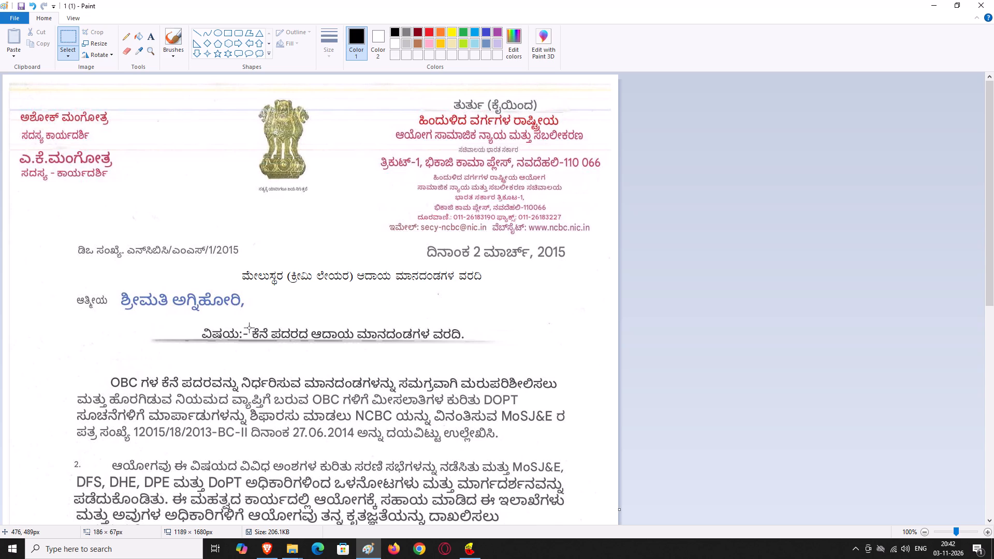
# Erase the old subject line's wording, its "ವಿಷಯ:-" label and the underline beneath them.
pyautogui.moveTo(251, 325); pyautogui.dragTo(251, 326)
pyautogui.moveTo(251, 326); pyautogui.dragTo(472, 343)
pyautogui.press('Delete')
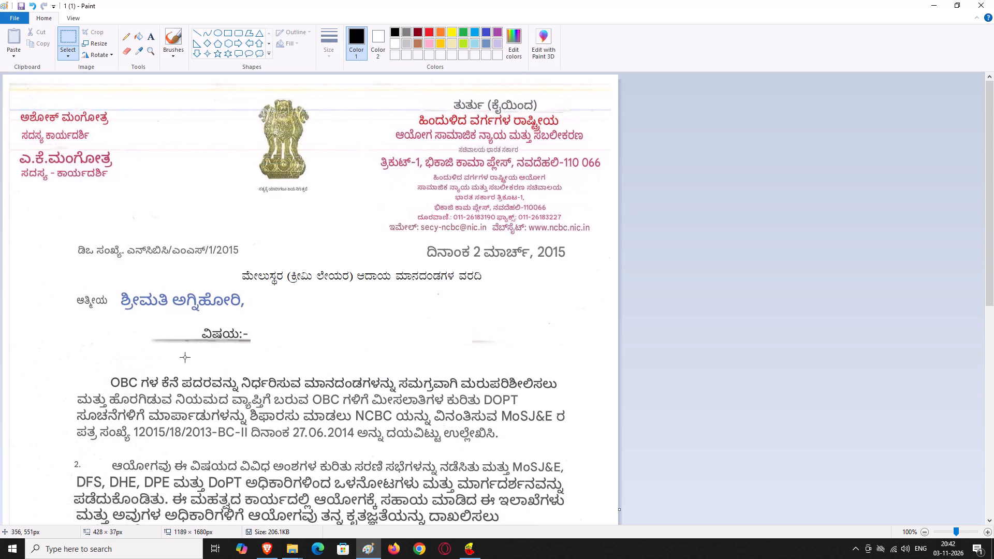
pyautogui.moveTo(148, 328); pyautogui.dragTo(276, 349)
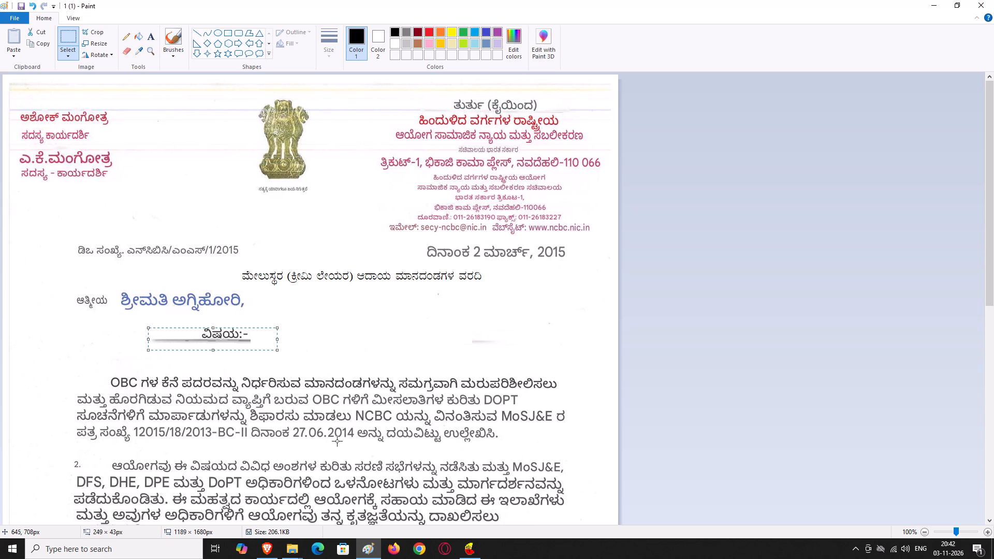
pyautogui.press('Delete')
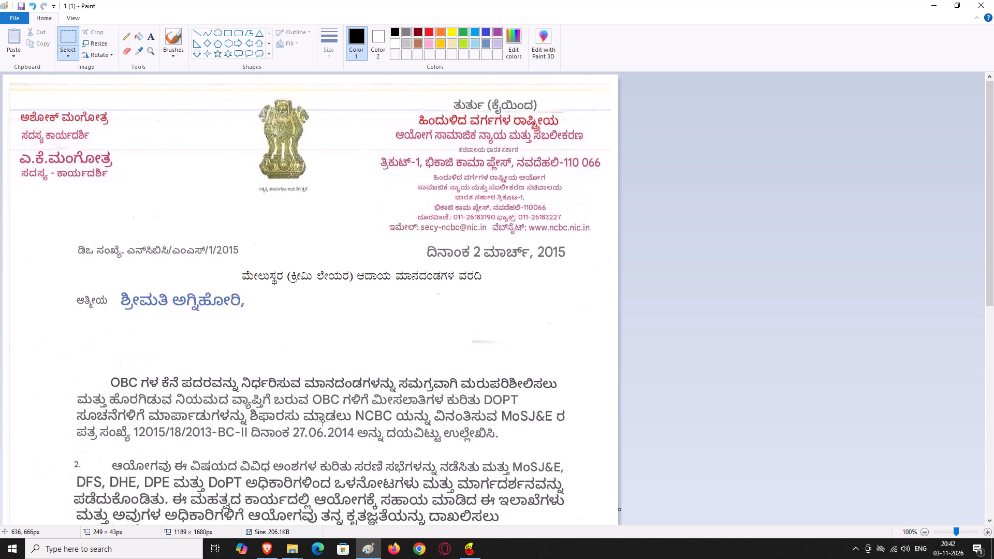
# Place a new text box where the erased subject label stood.
pyautogui.click(154, 37)
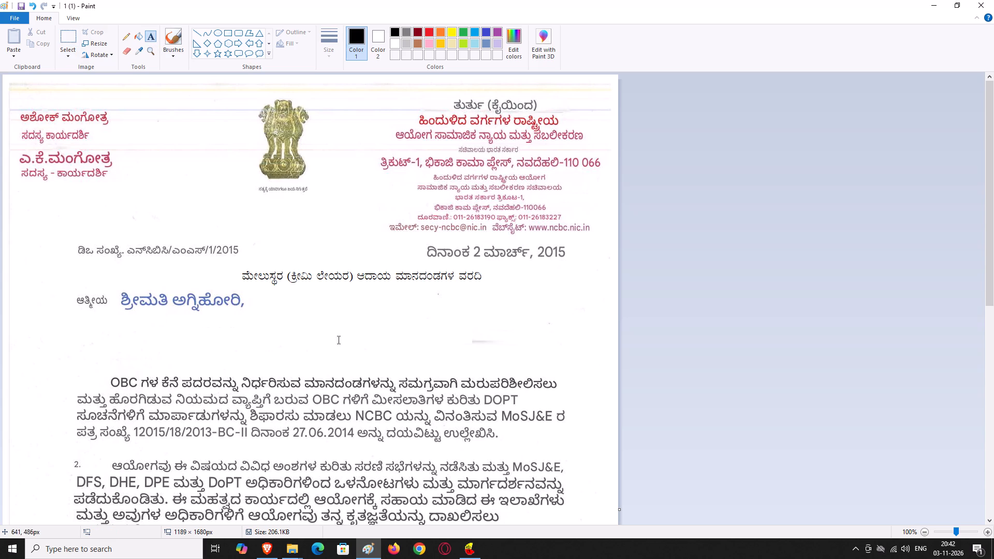
pyautogui.click(194, 336)
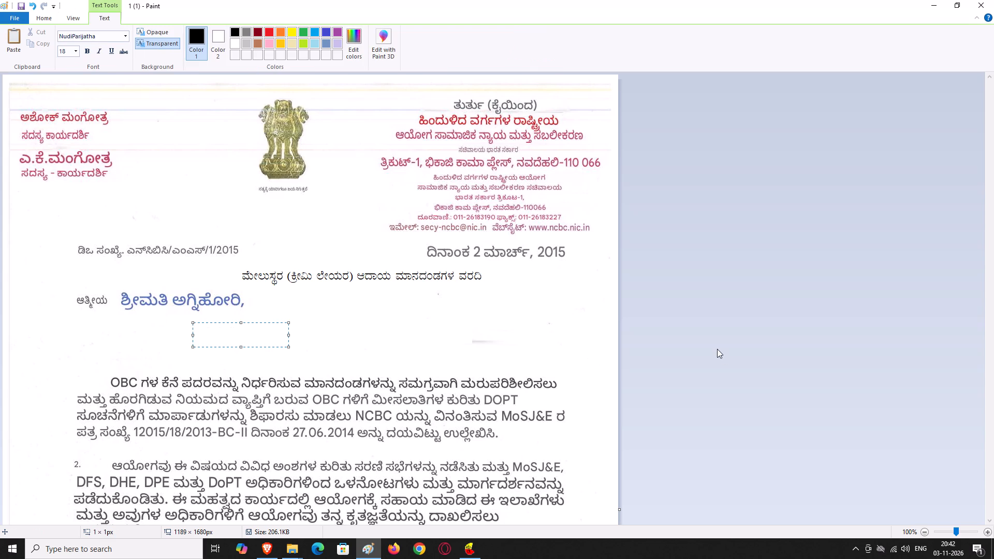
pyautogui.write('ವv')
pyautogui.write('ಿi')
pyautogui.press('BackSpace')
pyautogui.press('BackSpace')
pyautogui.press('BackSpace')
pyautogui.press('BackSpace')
# Set the text size to 20 and enter the subject line "ವಿಷಯ: ಮೇಲುಸ್ಥರ (ಕ್ರೀಮಿ ಲೇಯರ) ಆದಾಯ ಮಾನದಂಡಗಳ ವರದಿ" in the new box.
pyautogui.click(75, 52)
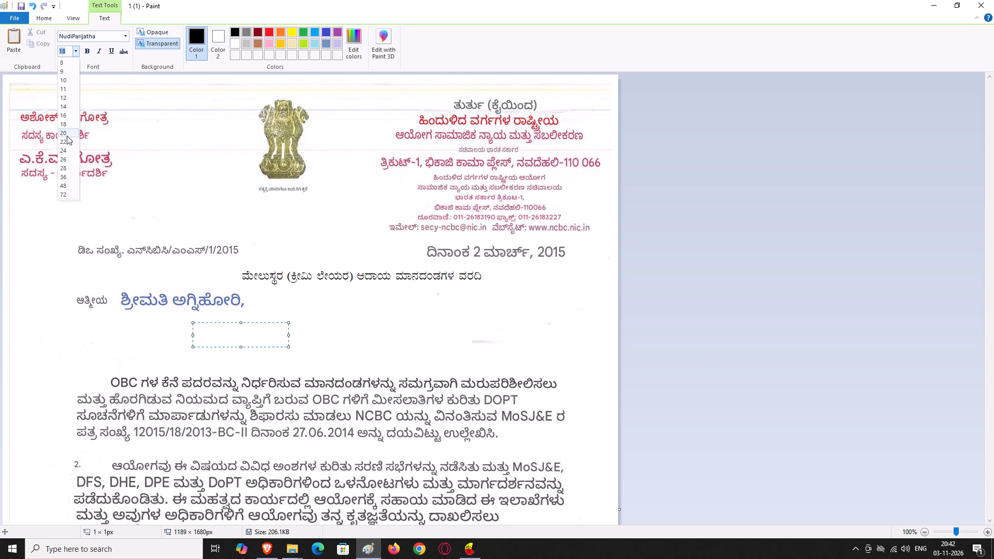
pyautogui.click(67, 136)
pyautogui.write('ವvಿi')
pyautogui.write('ಷxಯy')
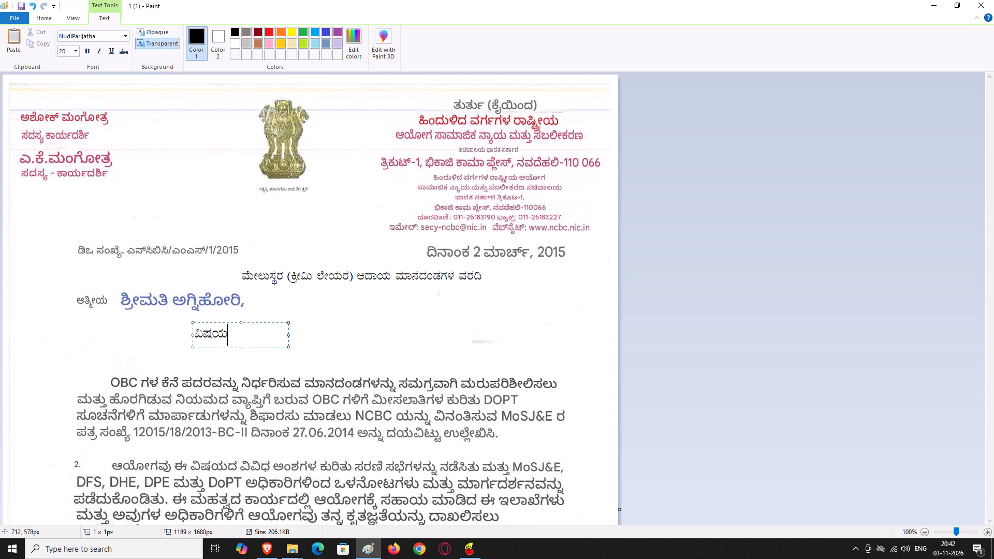
pyautogui.write(':')
pyautogui.press('space')
pyautogui.write('ಮmೇEಲluುಸsf್Tಥrರ')
pyautogui.press('space')
pyautogui.press('space')
pyautogui.hotkey('shift', '(')
pyautogui.write('kಕf್')
pyautogui.write('rರIೀmಮiಿ lಲ')
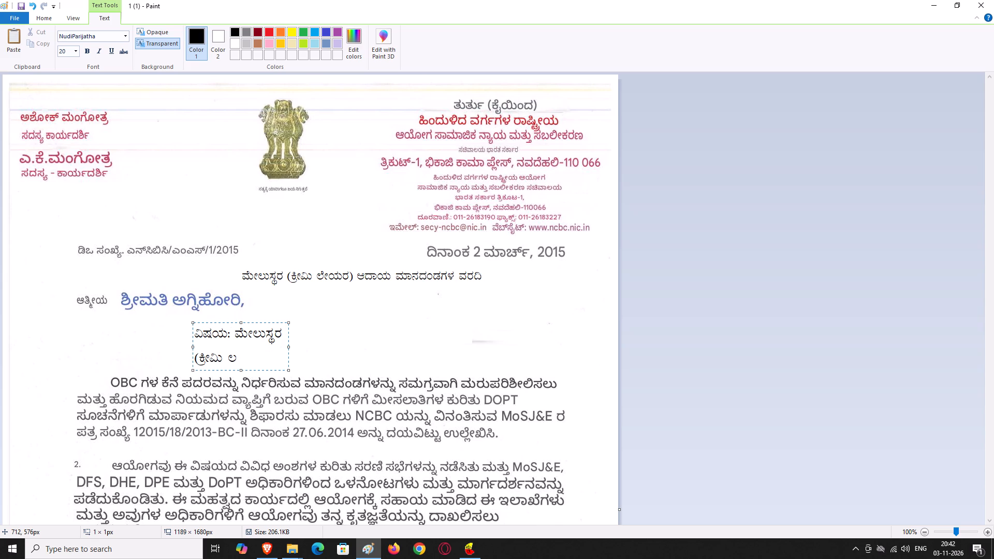
pyautogui.write('Eೇyಯrರ')
pyautogui.write(')')
pyautogui.press('space')
pyautogui.write('AಆdದAಾyಯ mಮAಾnನdದMಂwಡgಗLಳ vವrರdದiಿ')
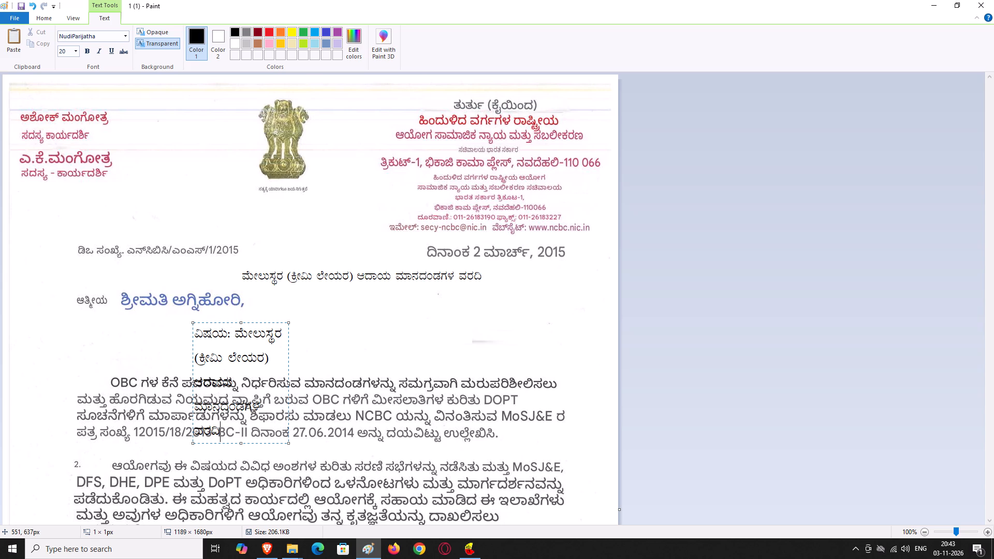
# Widen the subject text box until the wording fits on one line and commit it to the image.
pyautogui.moveTo(288, 323); pyautogui.dragTo(418, 325)
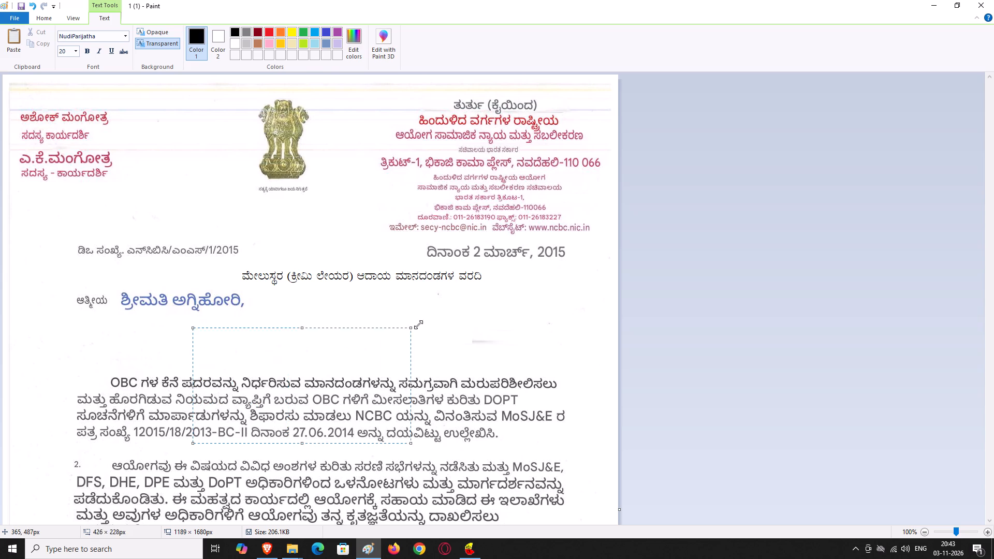
pyautogui.moveTo(418, 325); pyautogui.dragTo(569, 308)
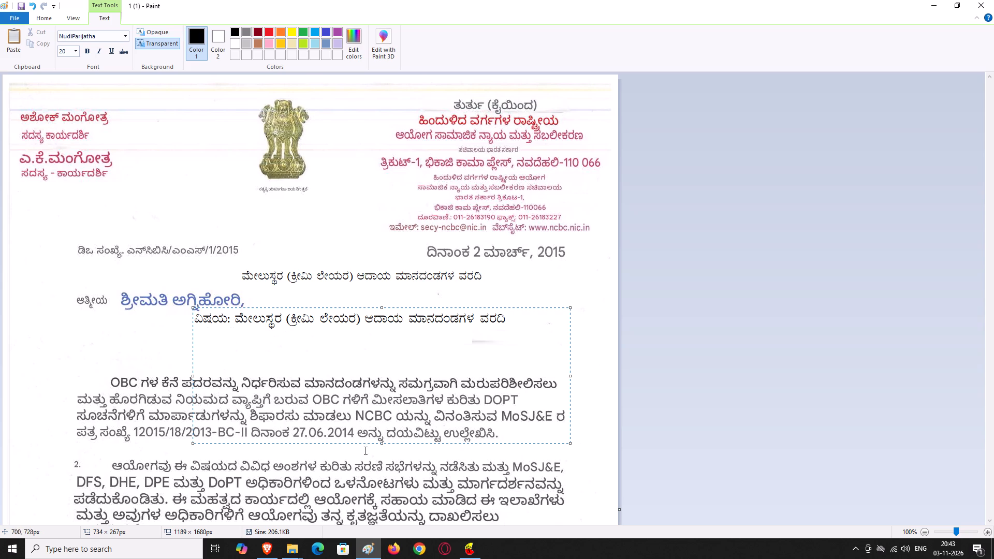
pyautogui.moveTo(383, 446); pyautogui.dragTo(382, 358)
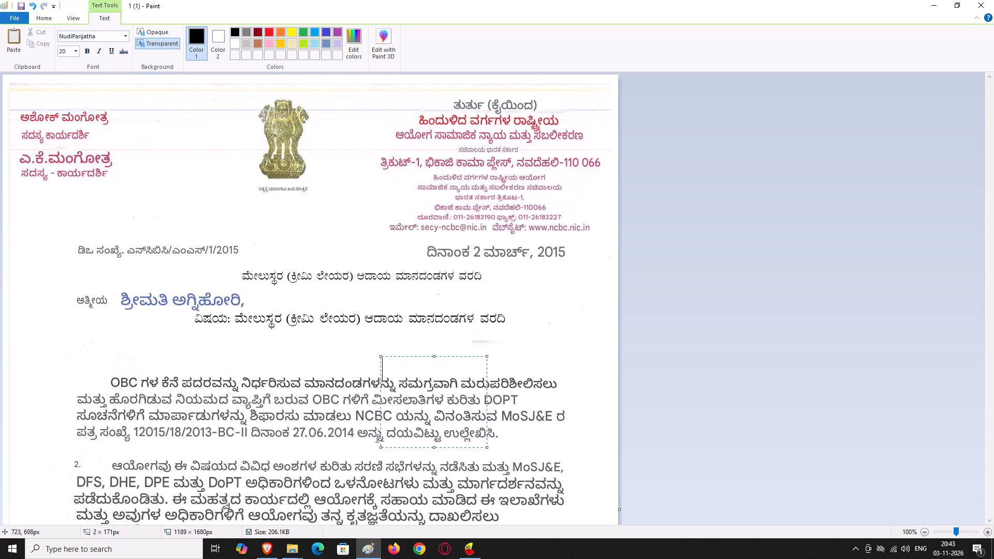
pyautogui.click(371, 453)
pyautogui.click(312, 358)
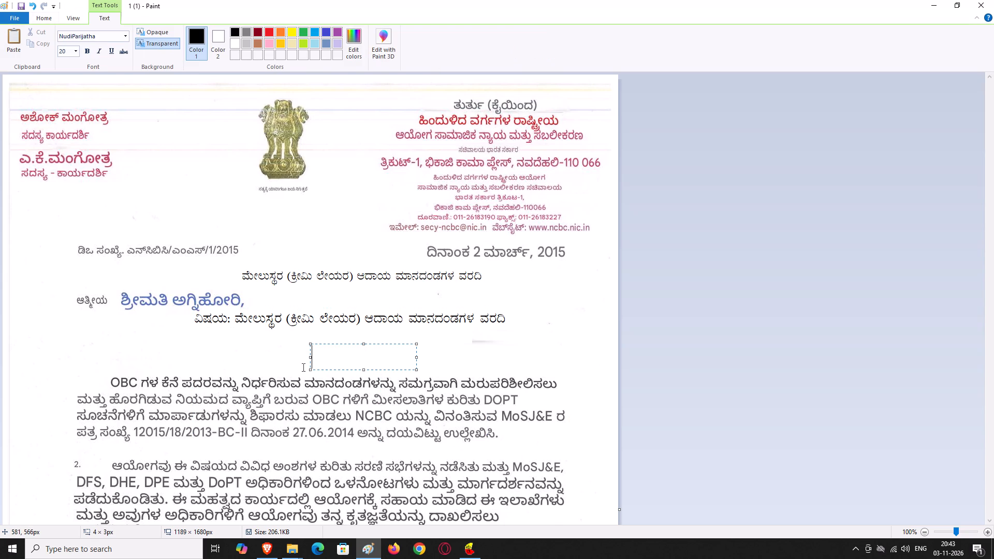
pyautogui.click(293, 340)
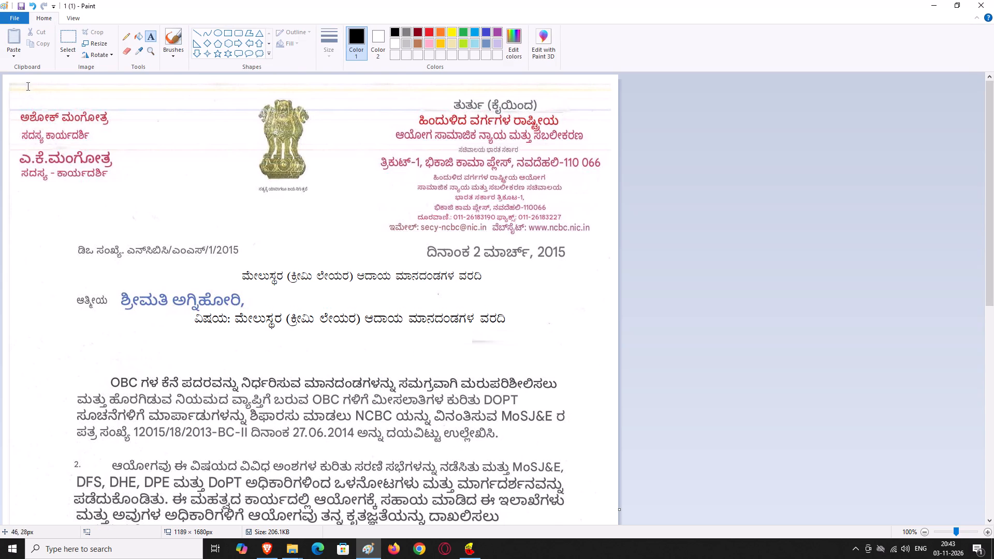
# Select the unlabelled copy of the phrase between the date line and the salutation and delete it.
pyautogui.click(63, 32)
pyautogui.moveTo(232, 267); pyautogui.dragTo(302, 284)
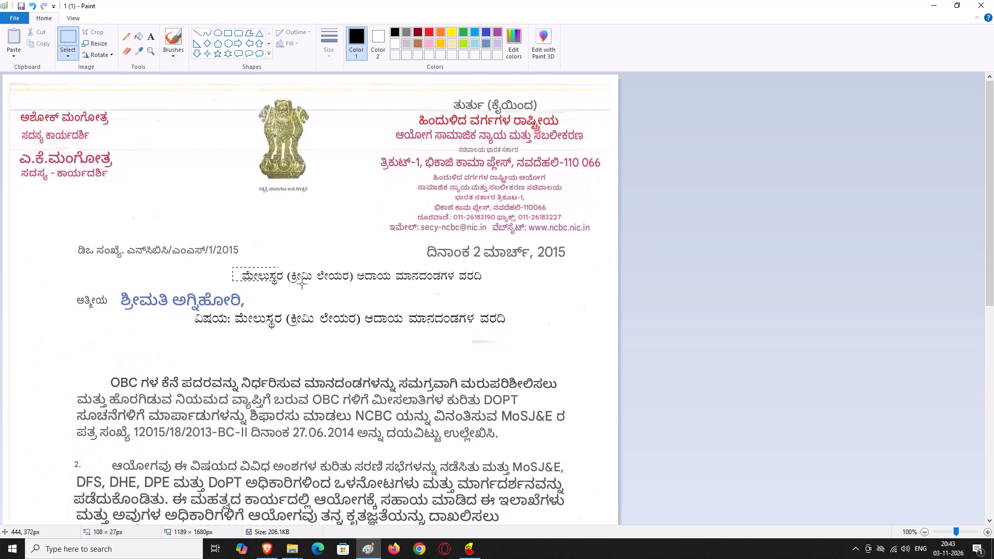
pyautogui.moveTo(302, 284); pyautogui.dragTo(505, 283)
pyautogui.press('Delete')
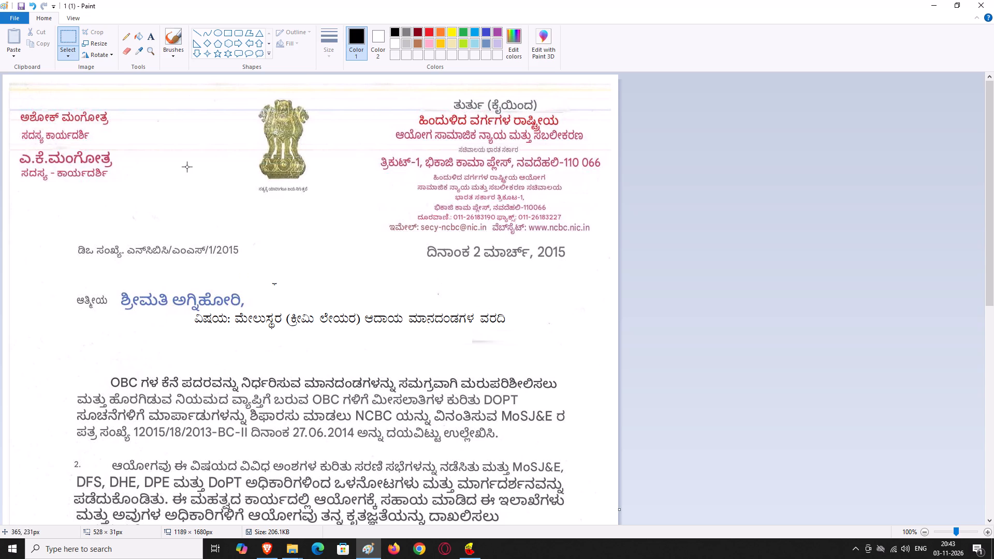
# Move the new subject line down, midway between the salutation and the first paragraph, and slightly toward the page's left margin.
pyautogui.click(67, 35)
pyautogui.moveTo(187, 312); pyautogui.dragTo(522, 337)
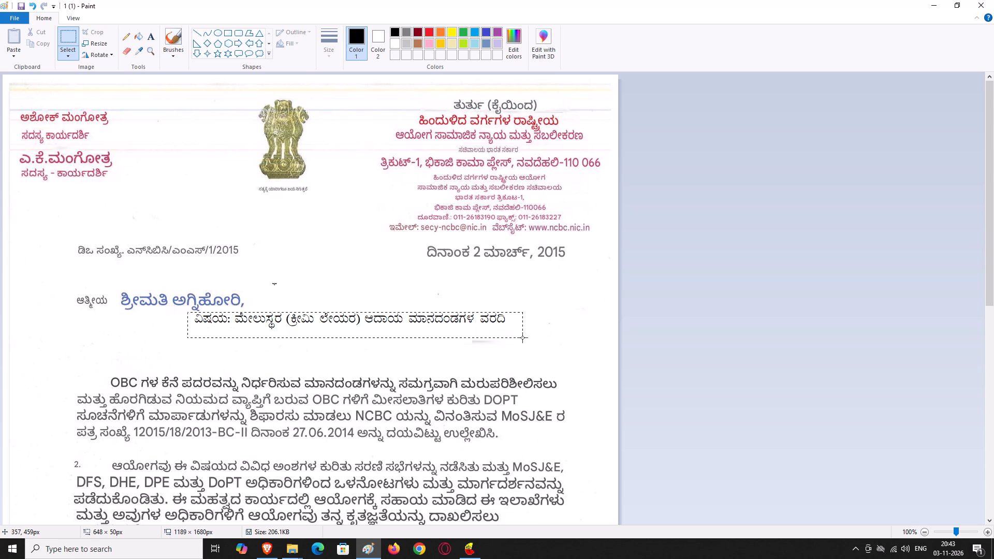
pyautogui.moveTo(522, 337); pyautogui.dragTo(522, 337)
pyautogui.moveTo(373, 321); pyautogui.dragTo(336, 342)
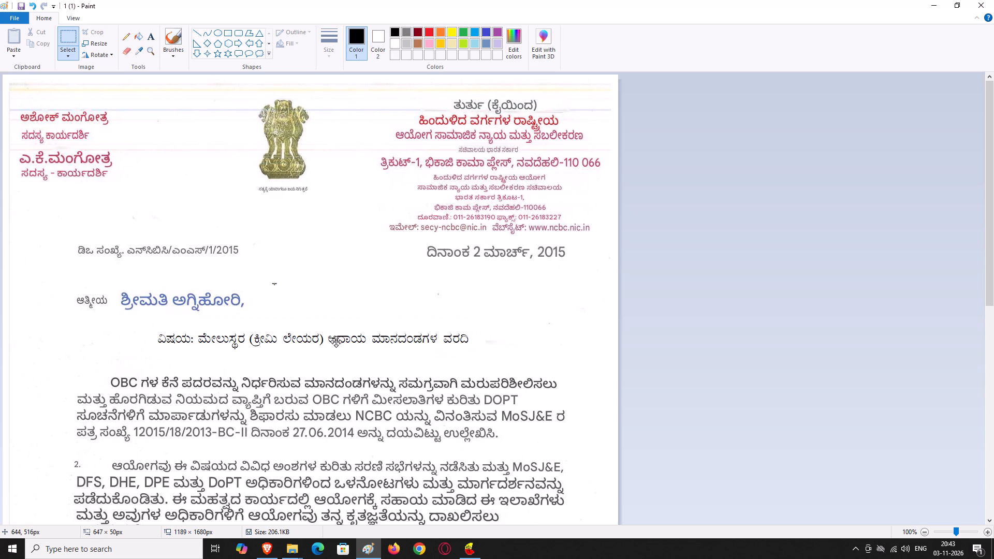
pyautogui.moveTo(336, 342); pyautogui.dragTo(355, 343)
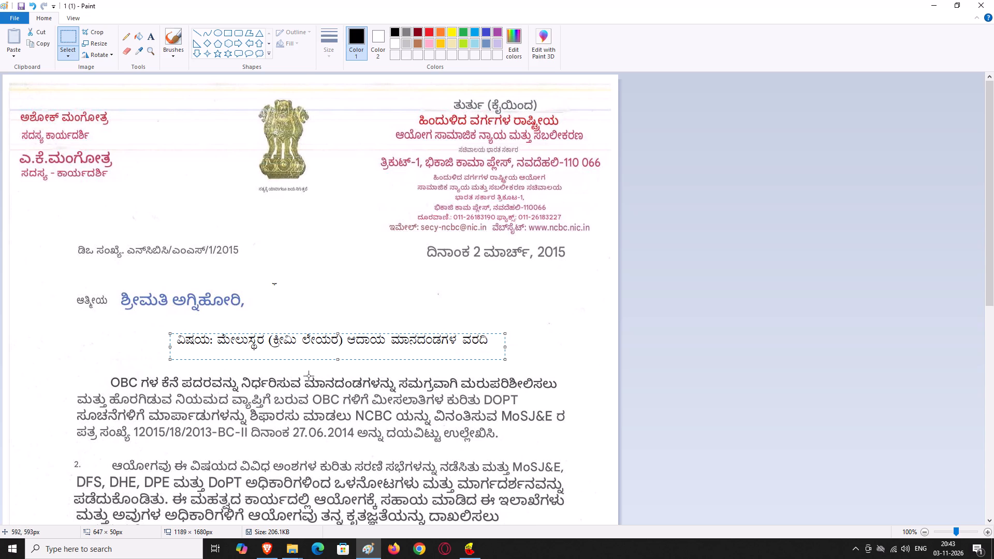
pyautogui.click(309, 373)
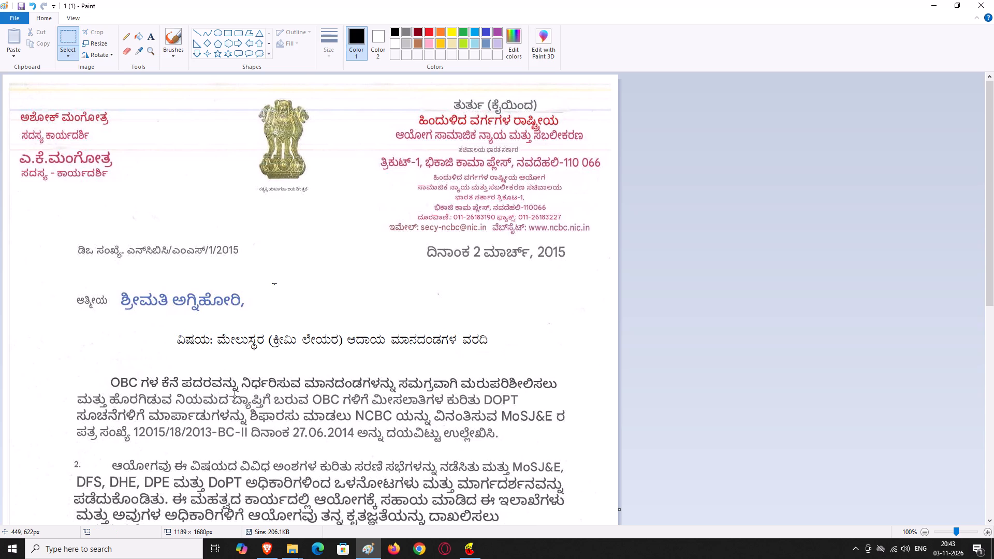
# Add the closing text "ವಂದನೆಗಳೊಂದಿಗೆ" below paragraph 3, to the left of the blue "ರೆಜ್ಯೂಸ್ ಜೊತೆ." wording.
pyautogui.scroll(-2, 235, 396)
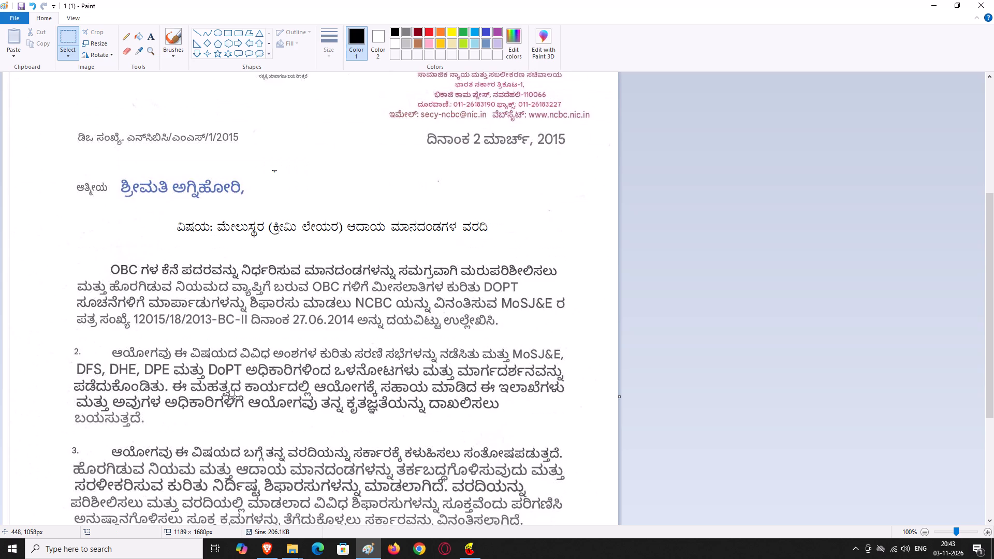
pyautogui.scroll(-2, 235, 396)
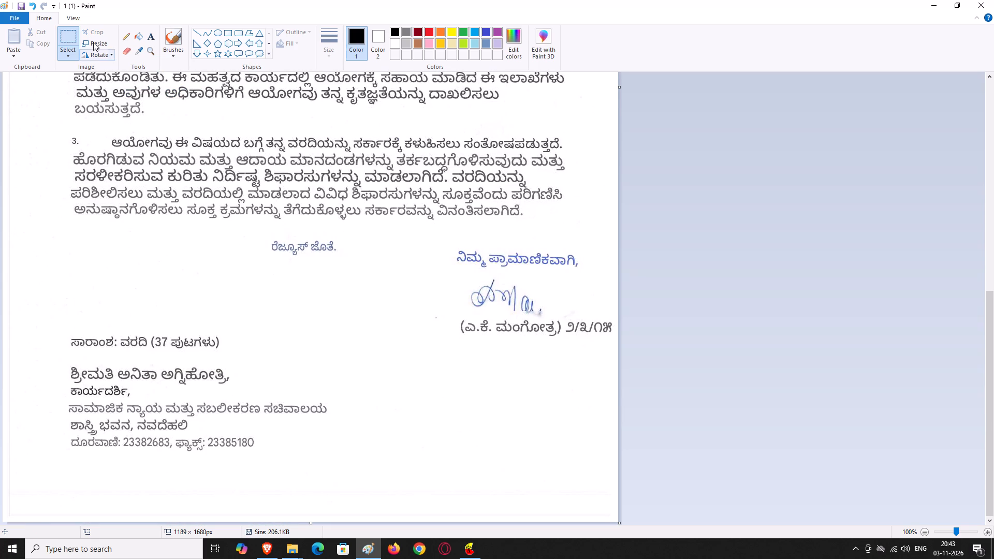
pyautogui.click(151, 38)
pyautogui.click(139, 249)
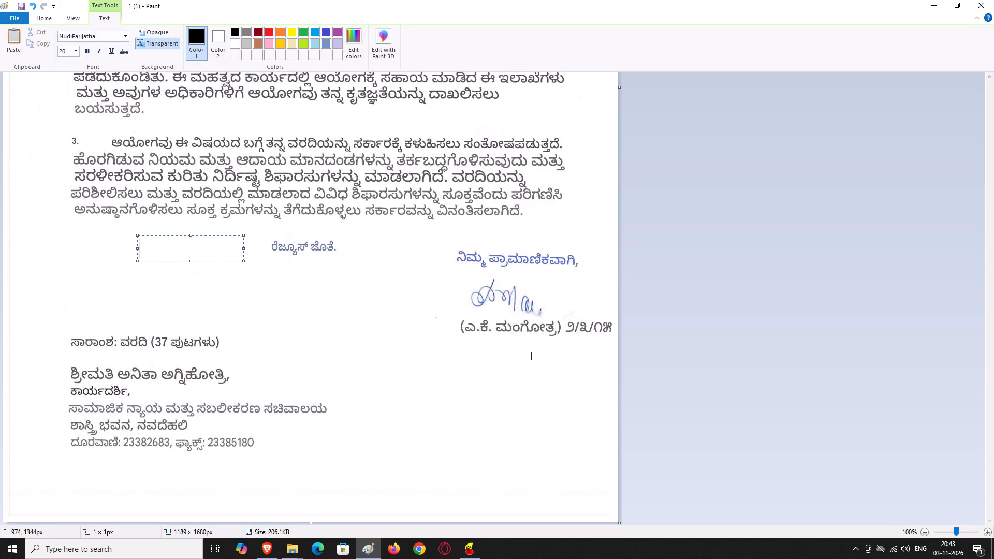
pyautogui.write('vವoೊdದ')
pyautogui.press('BackSpace')
pyautogui.press('BackSpace')
pyautogui.press('BackSpace')
pyautogui.press('BackSpace')
pyautogui.press('BackSpace')
pyautogui.press('BackSpace')
pyautogui.write('vವMಂdದನnೆegಗLಳೊoMಂದdiಿಗgೆe')
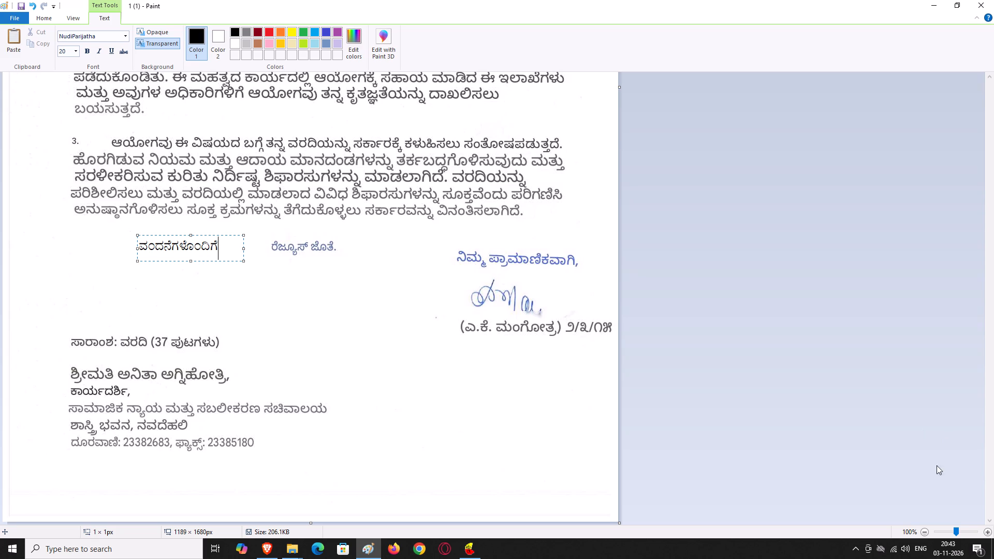
pyautogui.click(345, 297)
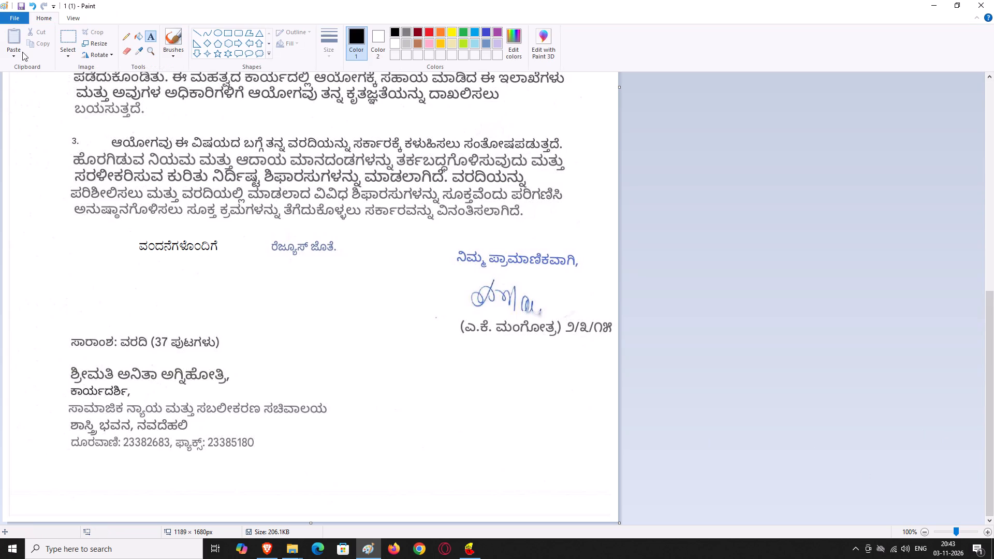
# Select the old blue closing wording "ರೆಜ್ಯೂಸ್ ಜೊತೆ." and delete it.
pyautogui.click(62, 33)
pyautogui.moveTo(270, 240); pyautogui.dragTo(308, 272)
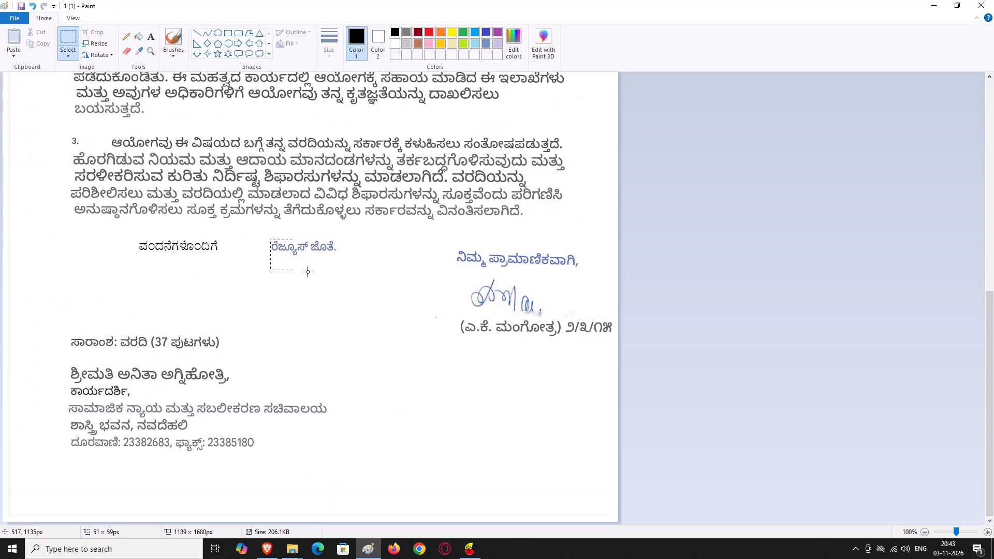
pyautogui.moveTo(308, 272); pyautogui.dragTo(350, 262)
pyautogui.press('Delete')
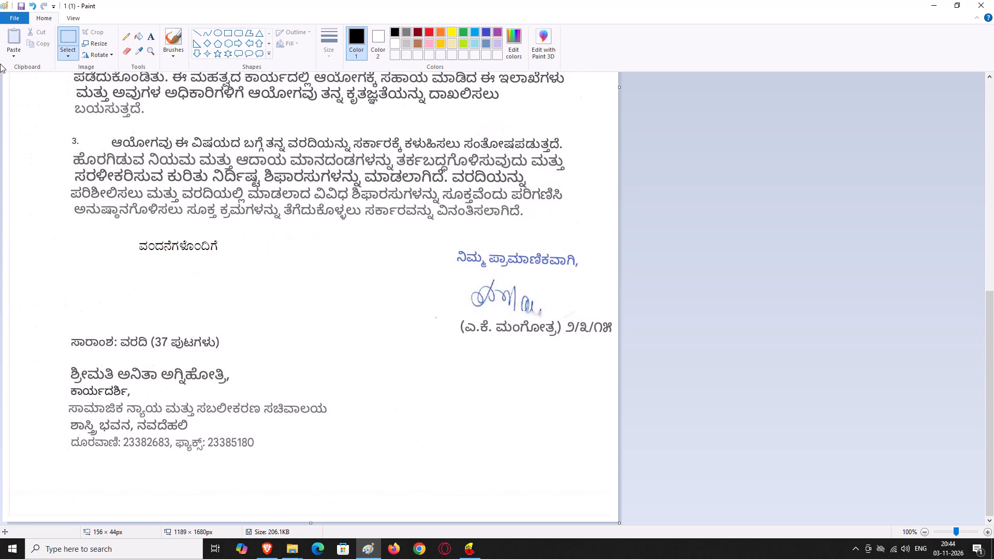
# Add the date text "2/3/15" just below the signatory's name.
pyautogui.click(151, 41)
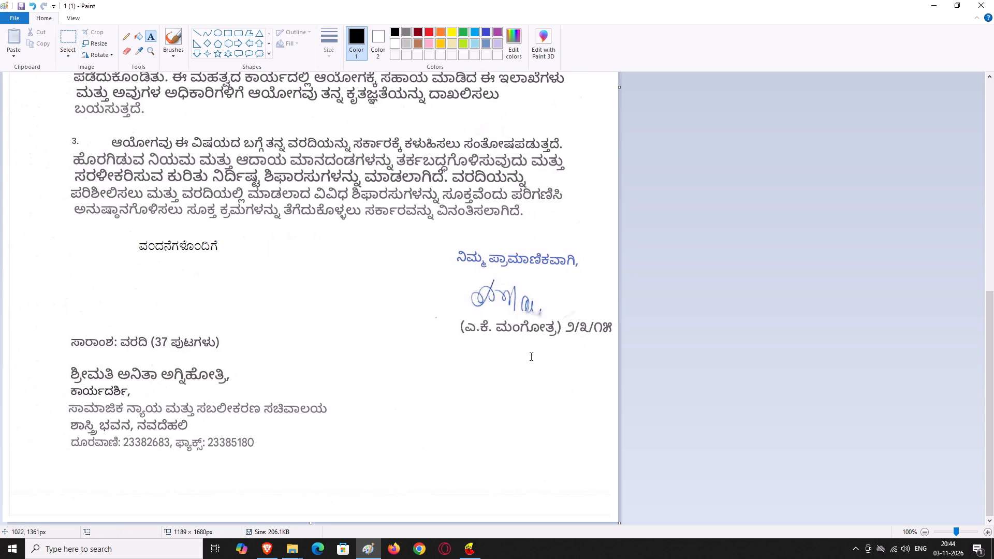
pyautogui.click(486, 359)
pyautogui.press('2')
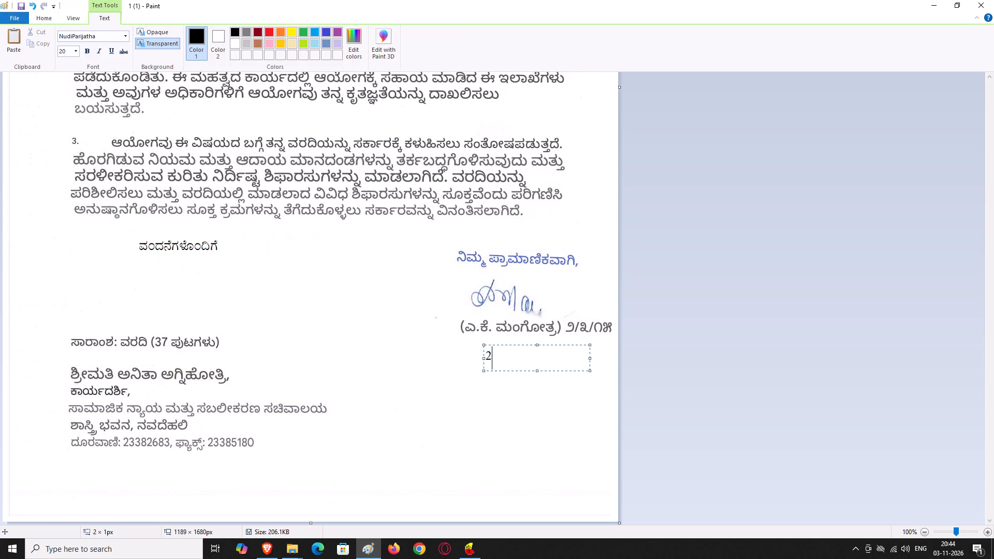
pyautogui.write('/3/')
pyautogui.write('15')
pyautogui.click(446, 457)
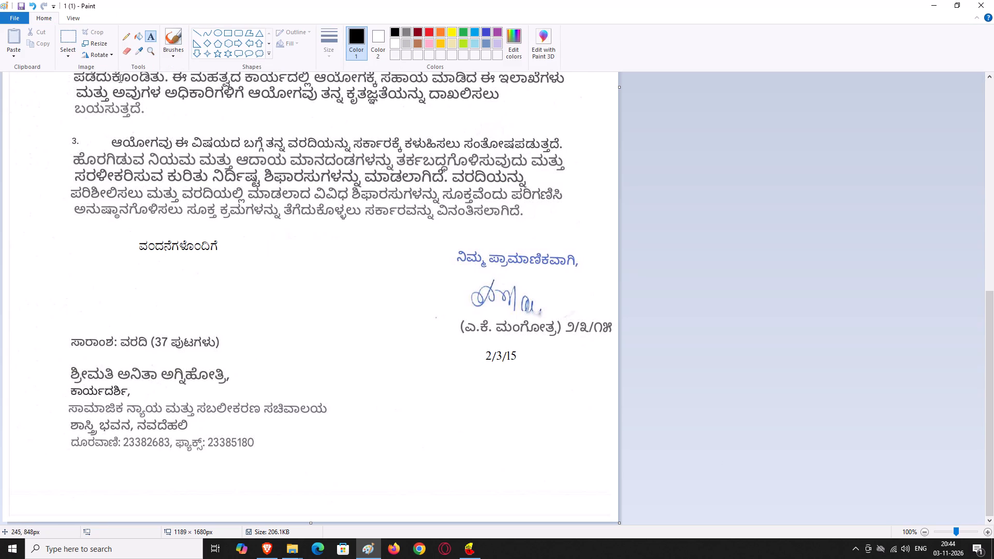
# Select the Kannada-numeral date beside the signatory's name and delete it.
pyautogui.click(68, 39)
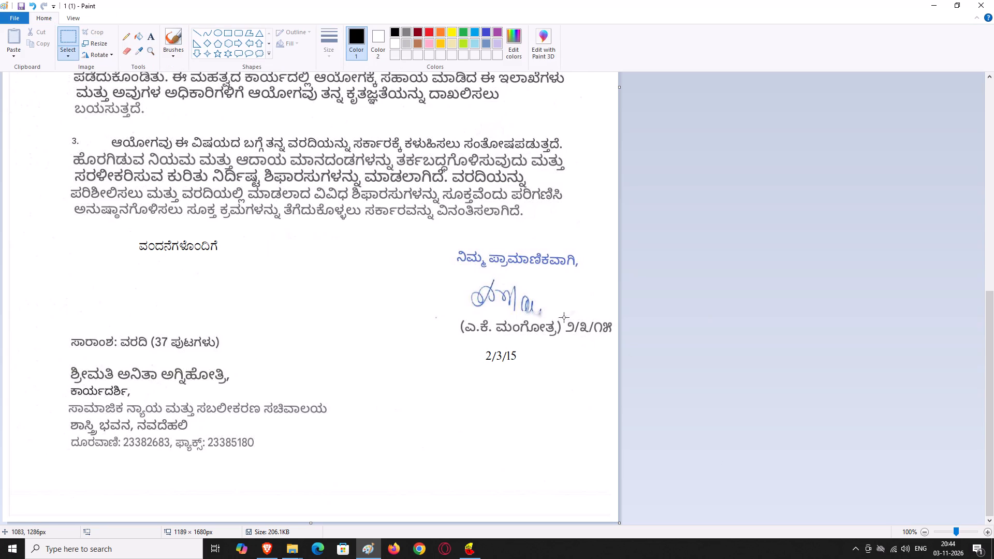
pyautogui.moveTo(564, 317); pyautogui.dragTo(615, 335)
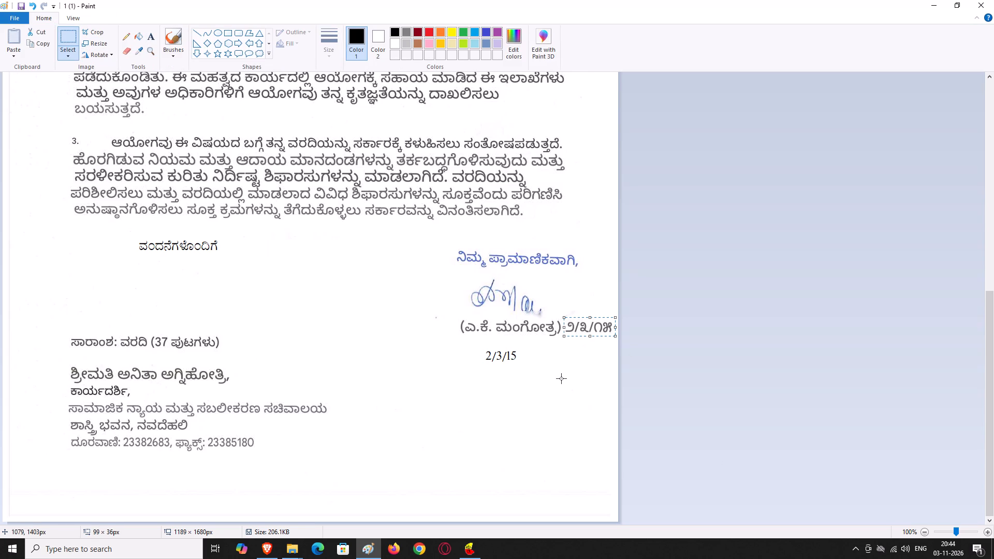
pyautogui.press('Delete')
# Move the "2/3/15" date into the cleared space beside the signatory's name and commit it.
pyautogui.moveTo(479, 346); pyautogui.dragTo(523, 364)
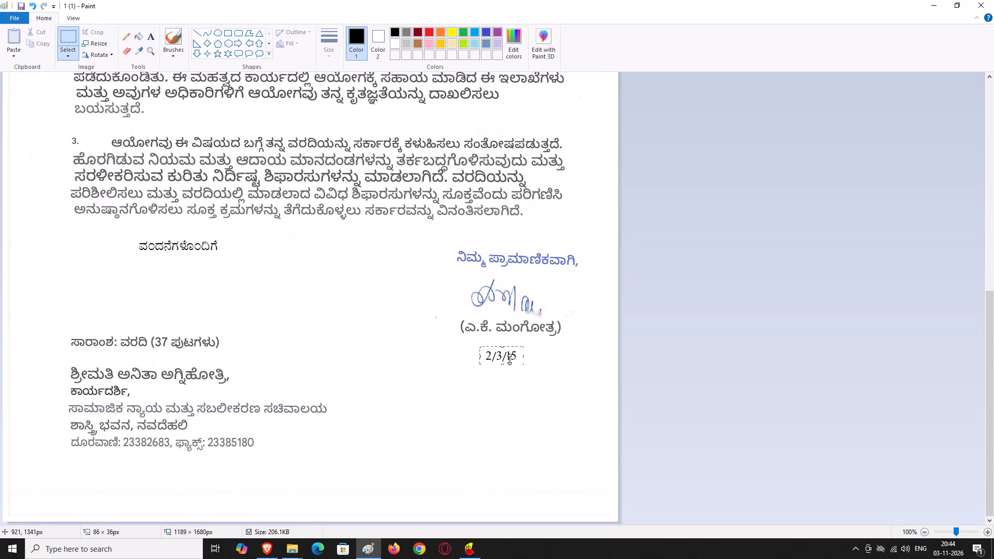
pyautogui.moveTo(515, 350); pyautogui.dragTo(599, 322)
pyautogui.click(547, 397)
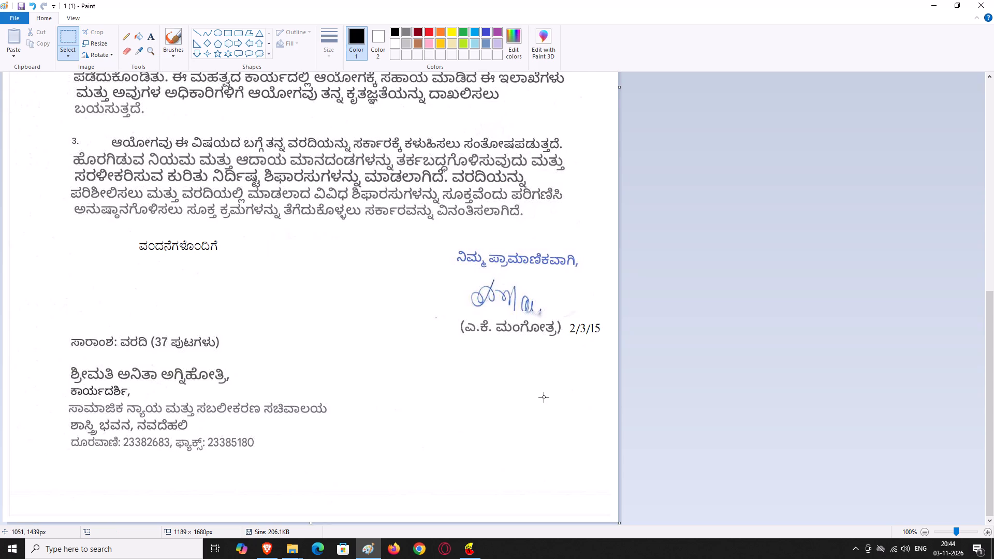
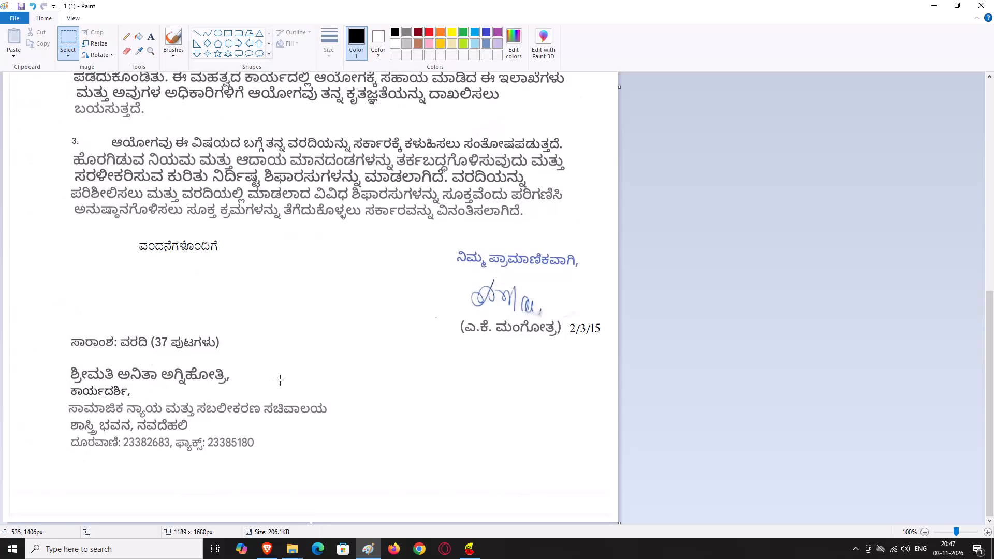
# Save the corrected first page image and close Paint.
pyautogui.scroll(3, 280, 380)
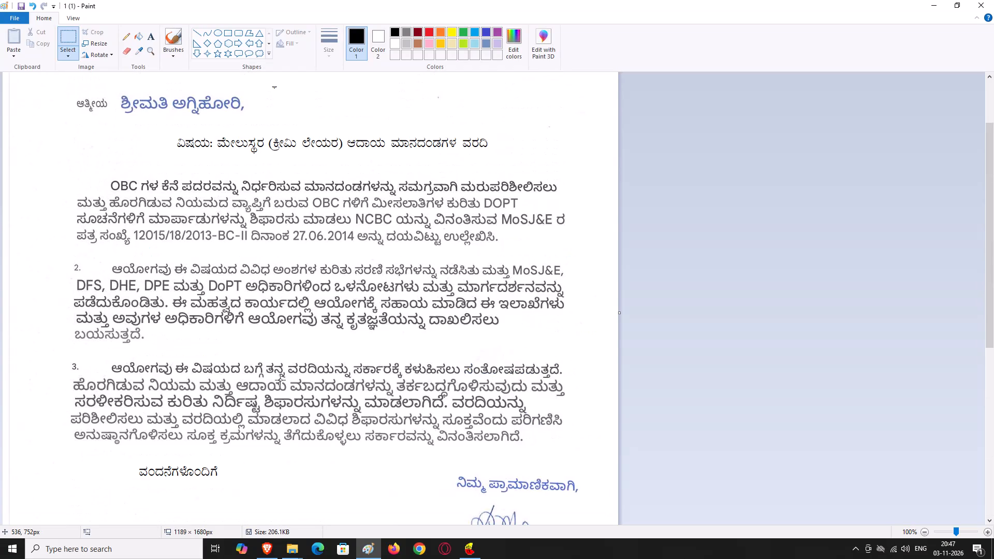
pyautogui.click(20, 4)
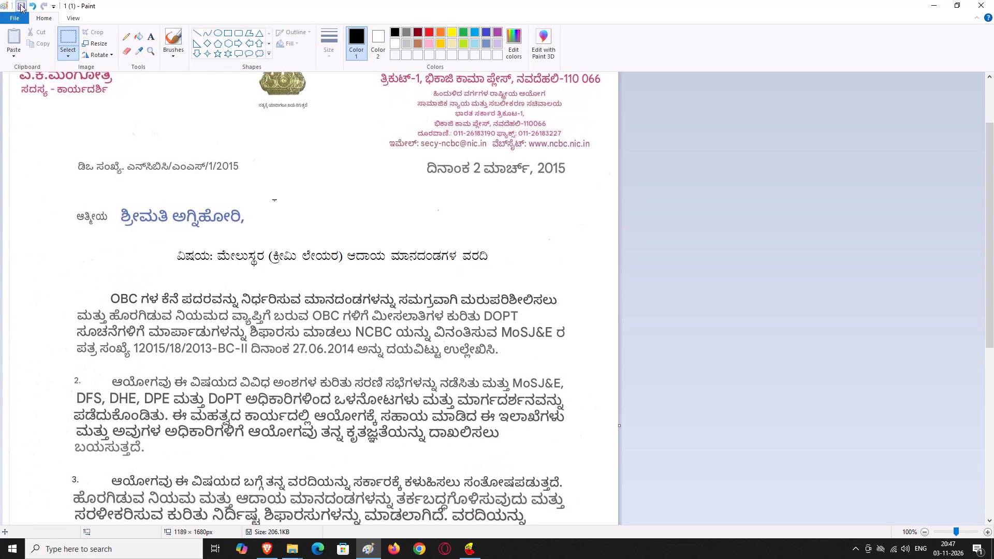
pyautogui.click(993, 4)
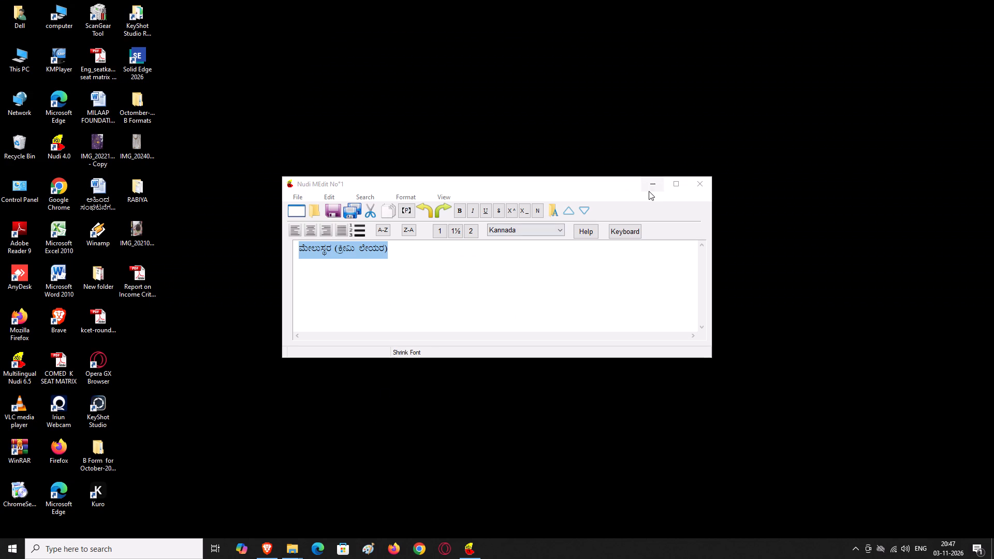
# Minimize the Nudi editor, keeping its unsaved Kannada text open.
pyautogui.click(705, 184)
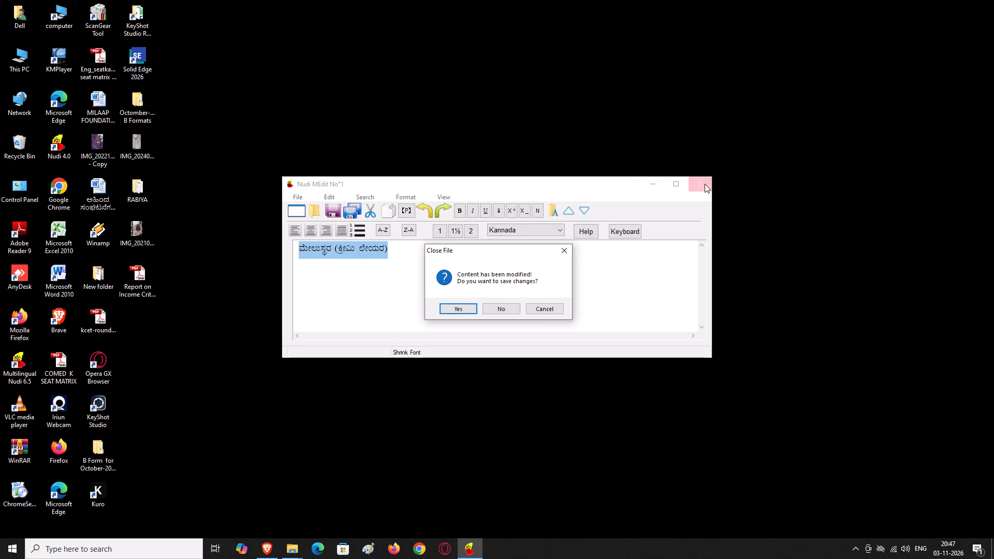
pyautogui.click(538, 307)
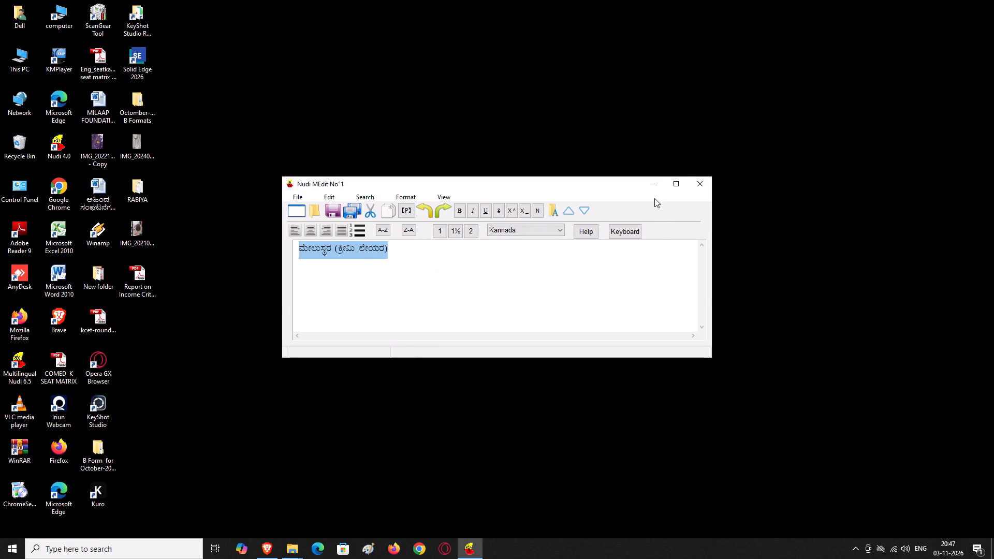
pyautogui.click(654, 182)
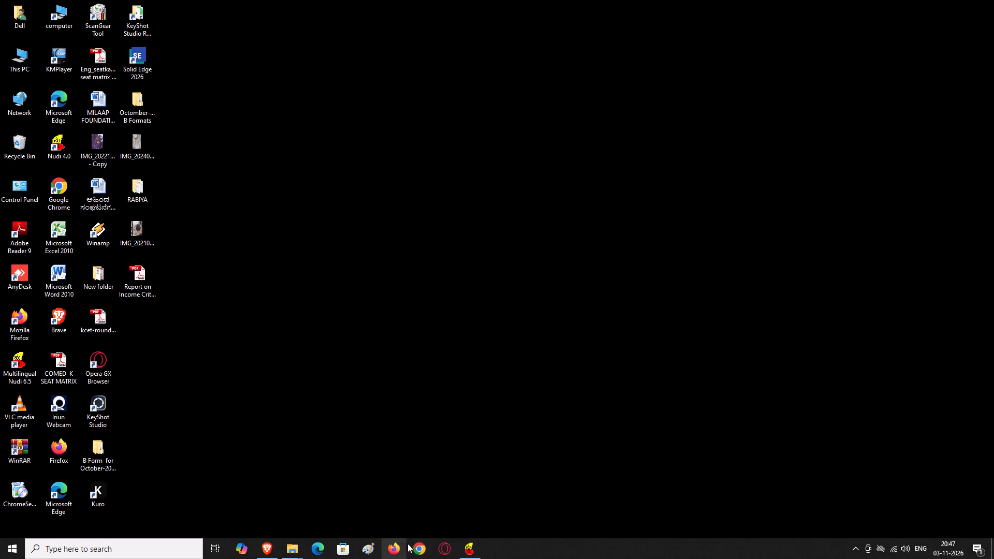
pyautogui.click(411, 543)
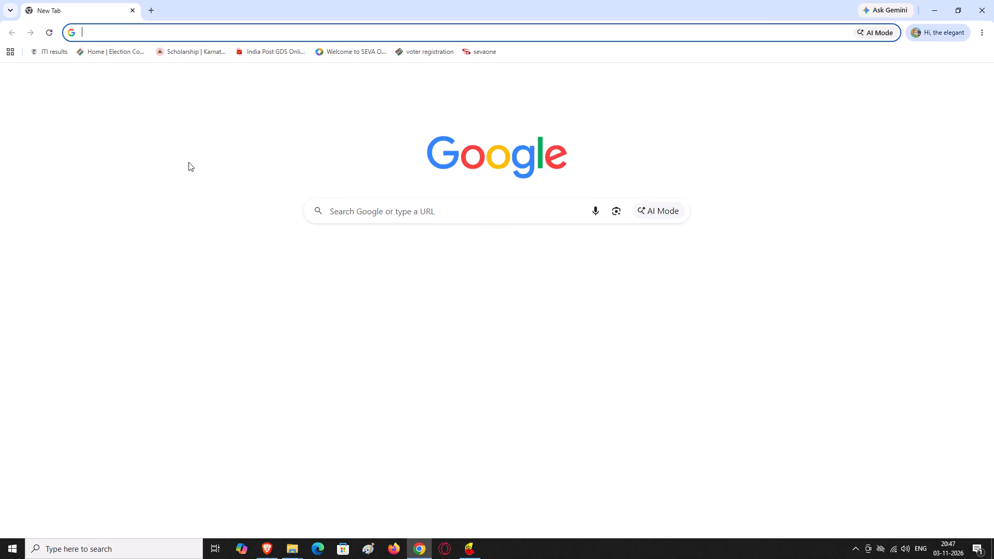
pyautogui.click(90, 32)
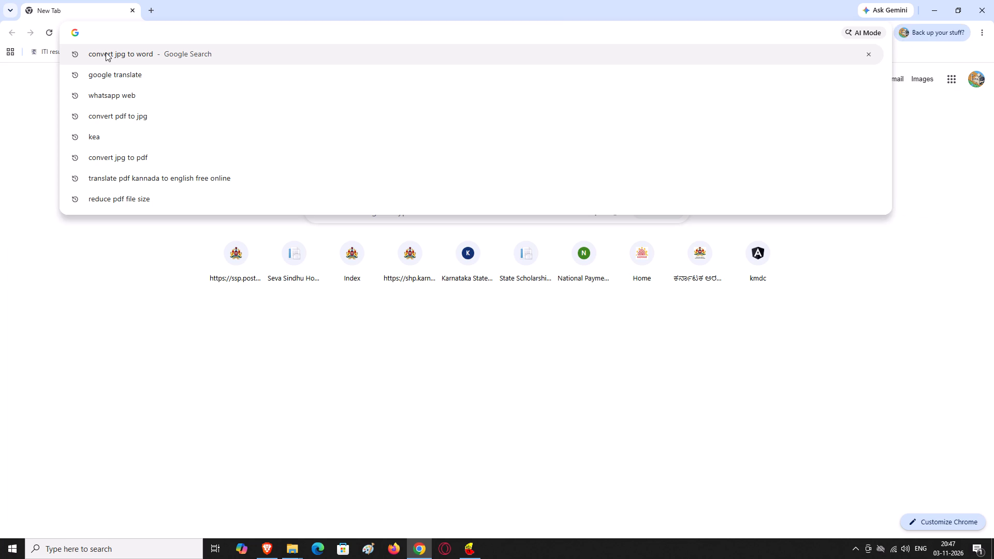
# Reopen the recent picture "1 (1)" in Paint and copy the whole page image.
pyautogui.click(370, 552)
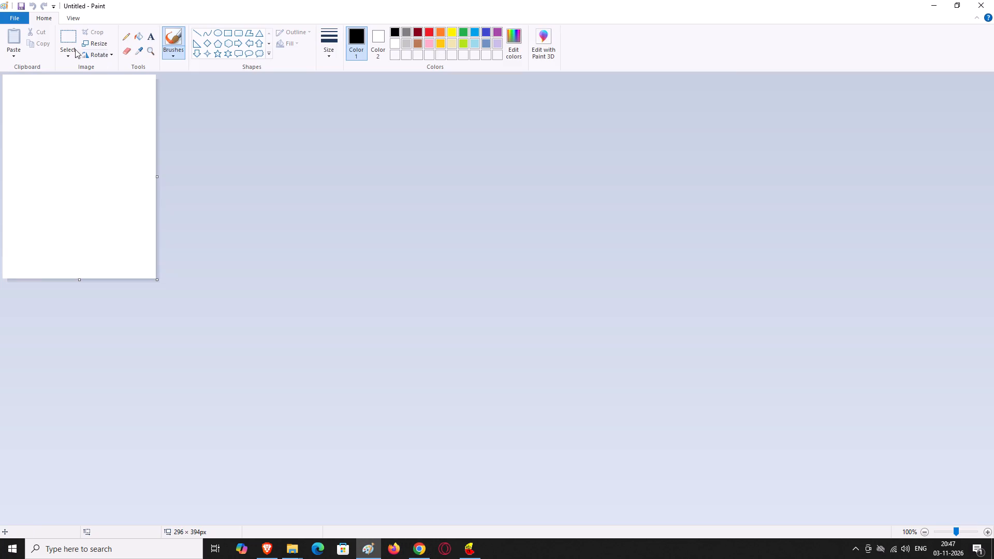
pyautogui.click(4, 18)
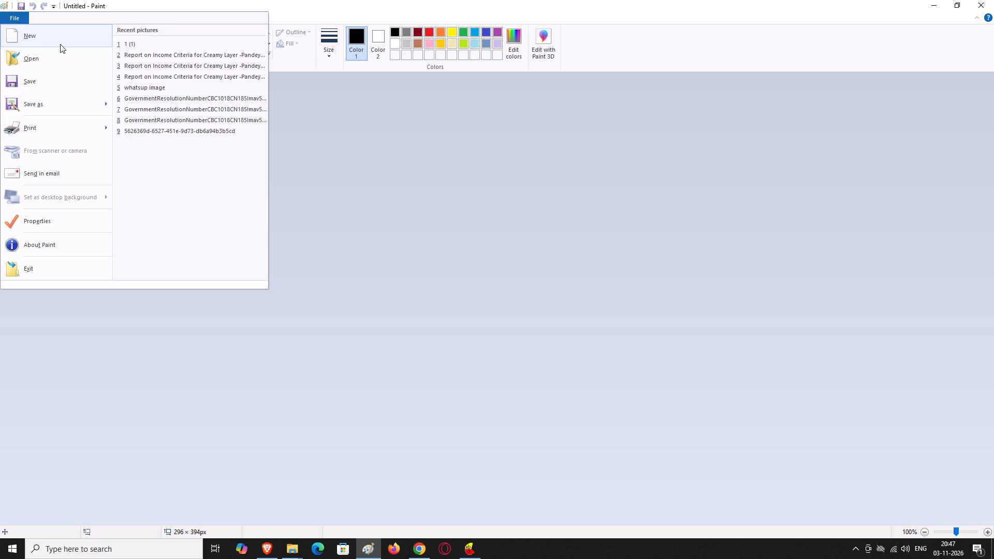
pyautogui.click(128, 44)
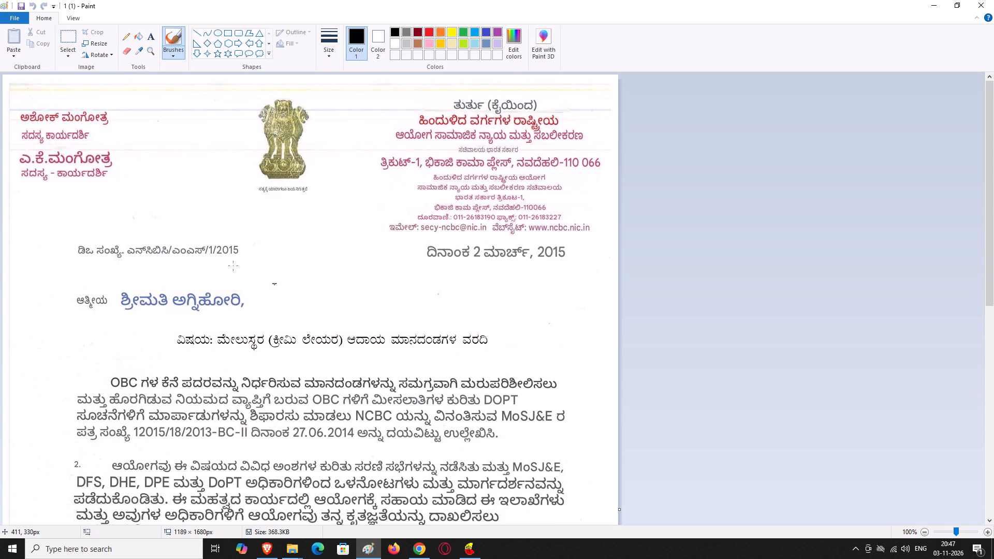
pyautogui.hotkey('ctrl', 'a')
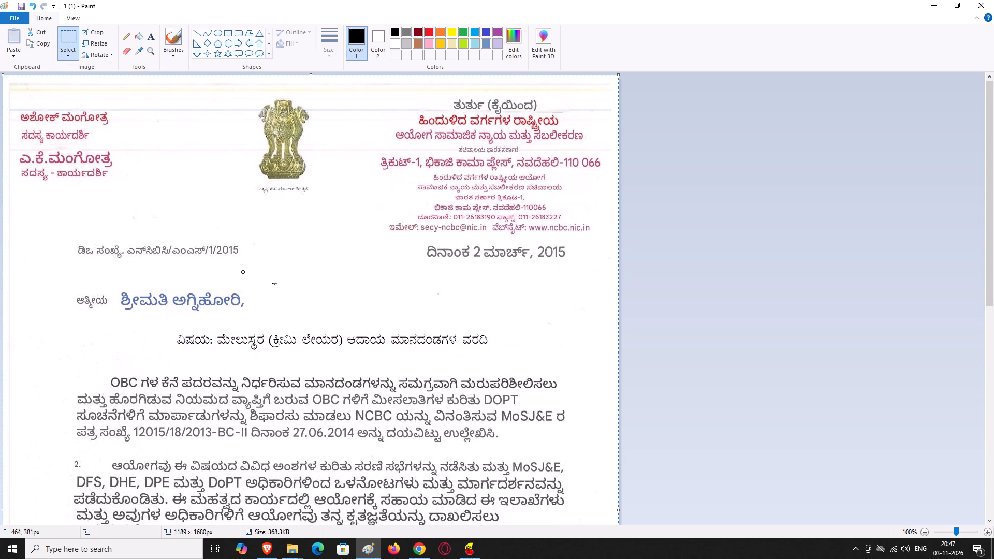
pyautogui.hotkey('ctrl', 'c')
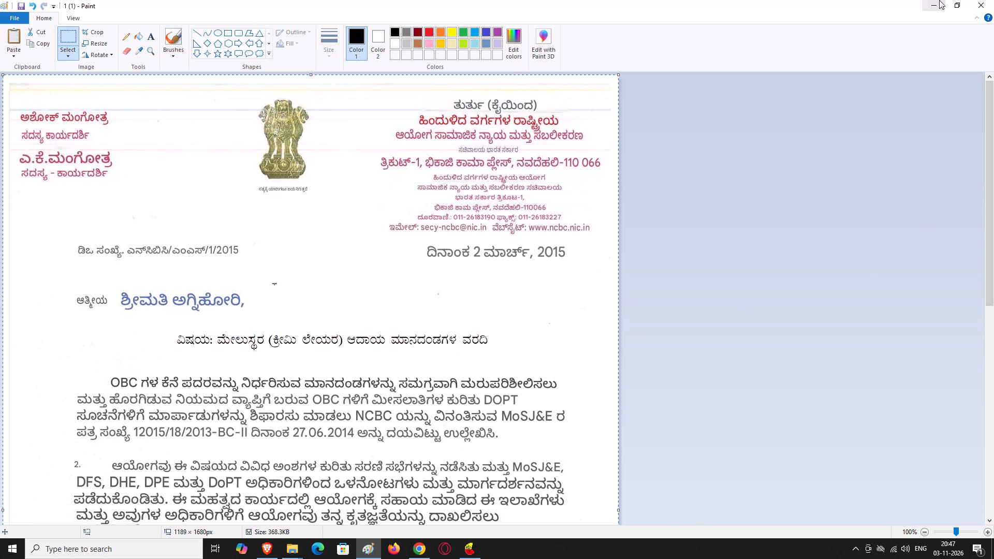
# Open a blank document in Microsoft Word 2010, dismiss the activation wizard and paste in the copied page image.
pyautogui.click(939, 0)
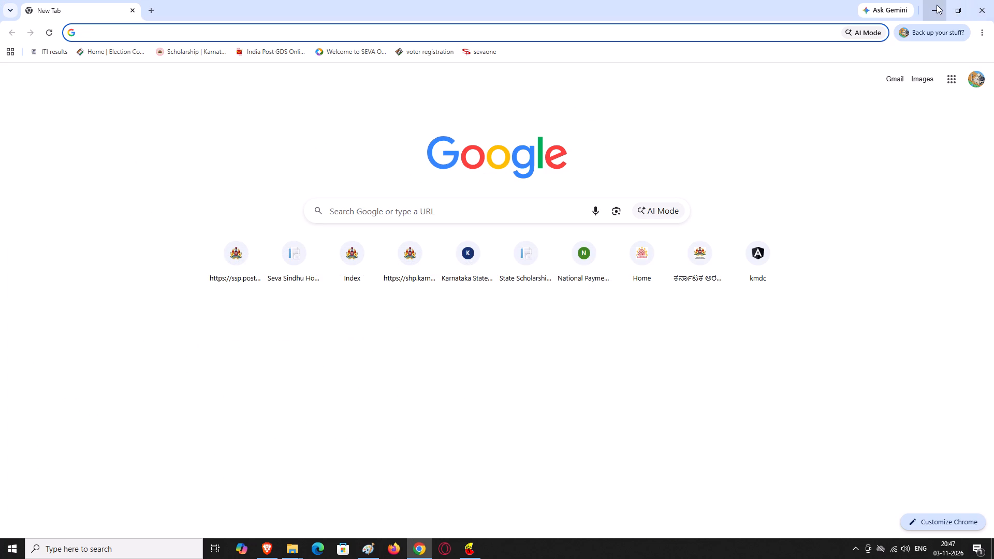
pyautogui.click(937, 5)
pyautogui.doubleClick(51, 266)
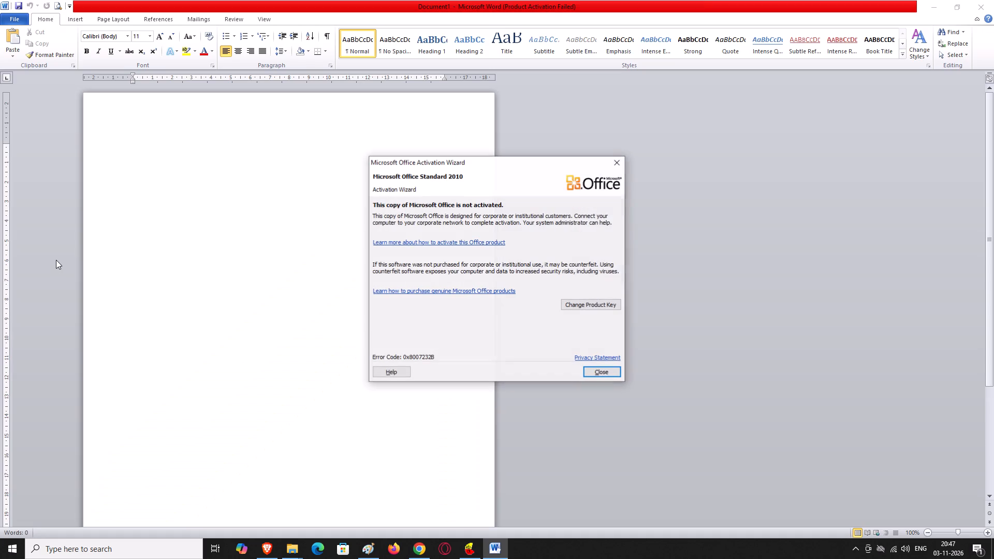
pyautogui.hotkey('ctrl', 'v')
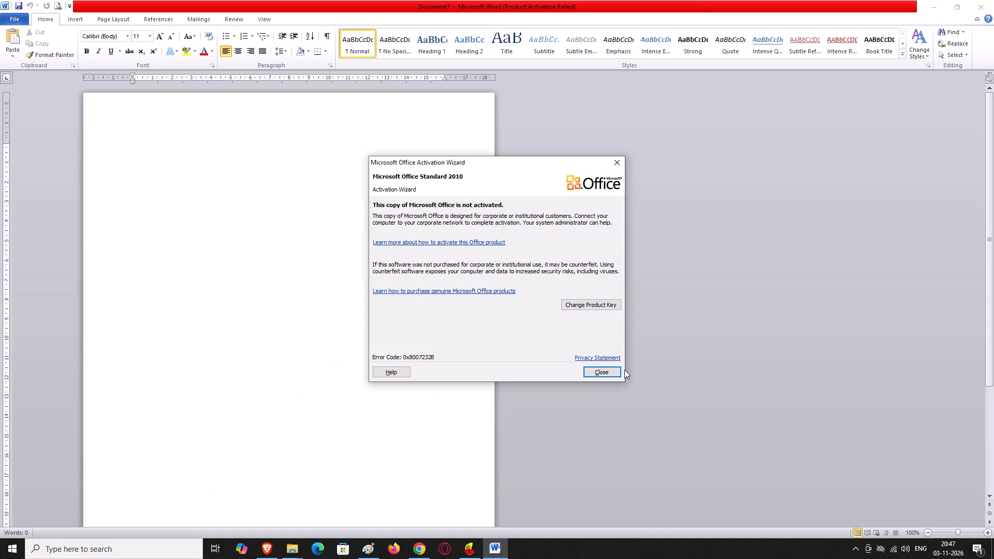
pyautogui.click(609, 373)
pyautogui.hotkey('ctrl', 'v')
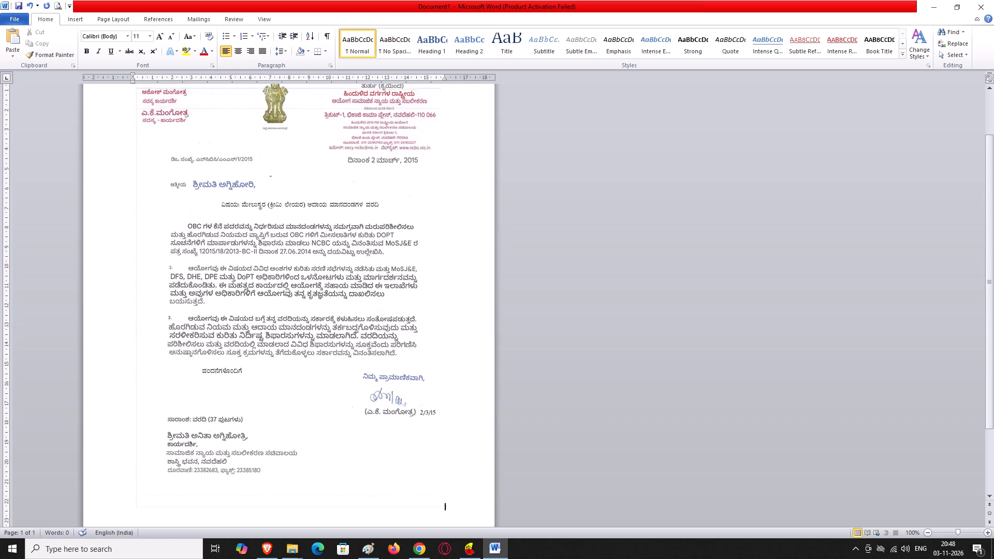
# Check the pasted page and start saving the new document under its own name in the Documents folder.
pyautogui.scroll(4, 233, 282)
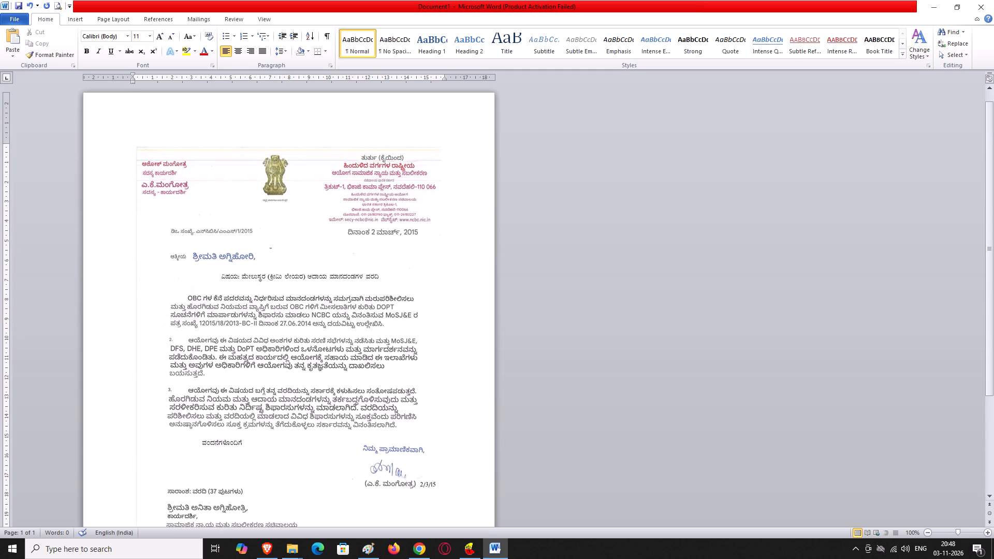
pyautogui.scroll(-6, 233, 282)
pyautogui.scroll(2, 233, 282)
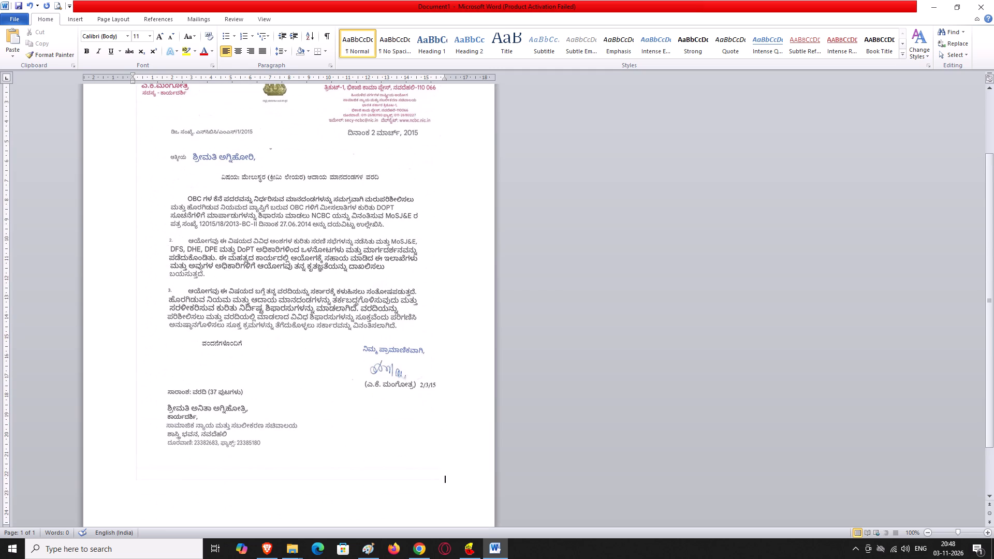
pyautogui.scroll(2, 233, 282)
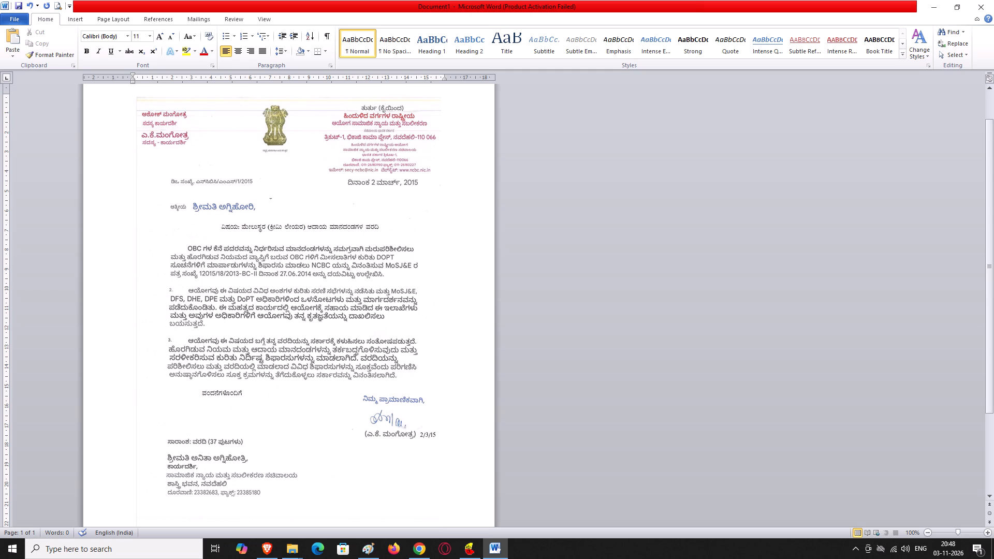
pyautogui.click(24, 20)
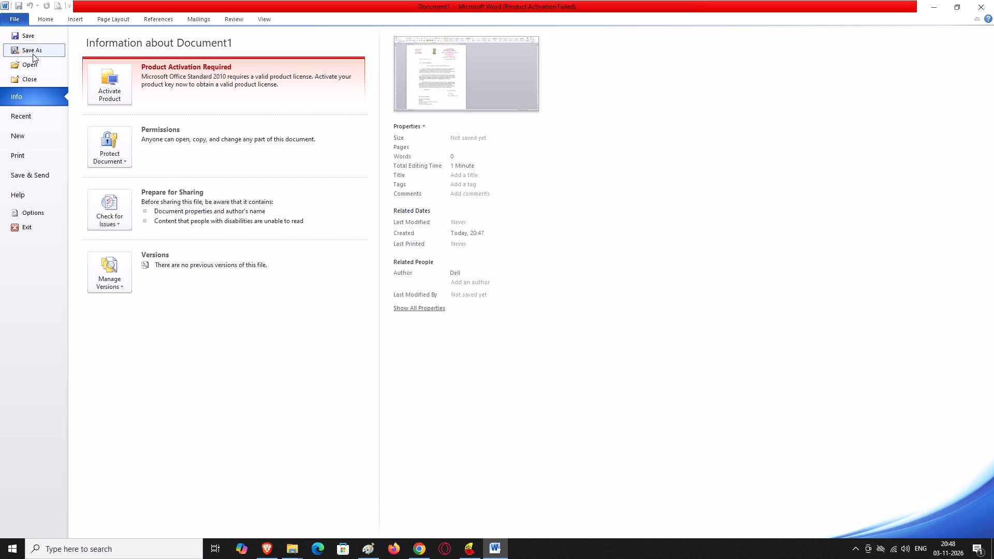
pyautogui.click(33, 54)
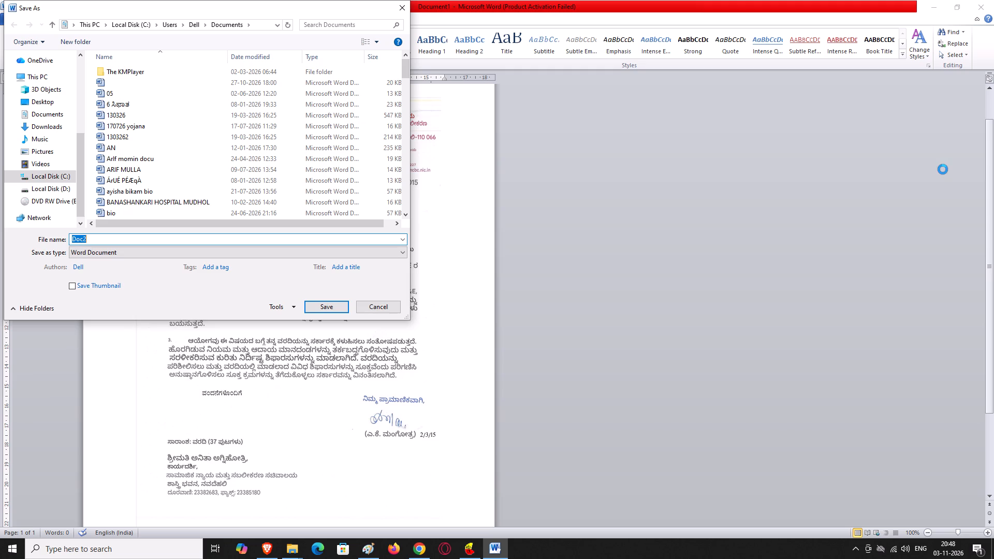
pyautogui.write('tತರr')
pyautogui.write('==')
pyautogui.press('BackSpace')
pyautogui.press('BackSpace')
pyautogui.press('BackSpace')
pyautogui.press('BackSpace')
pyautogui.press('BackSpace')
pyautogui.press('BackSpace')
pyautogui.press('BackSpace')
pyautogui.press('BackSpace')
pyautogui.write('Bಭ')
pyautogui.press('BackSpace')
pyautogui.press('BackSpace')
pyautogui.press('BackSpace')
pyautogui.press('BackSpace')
# Switch the input language to English, save the Word document as "document of" plus the client's name, and close it.
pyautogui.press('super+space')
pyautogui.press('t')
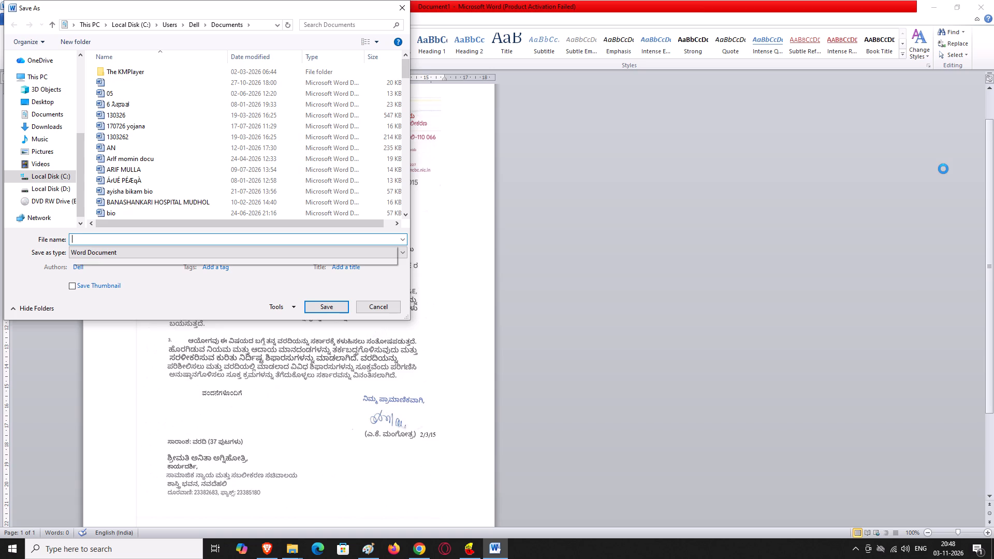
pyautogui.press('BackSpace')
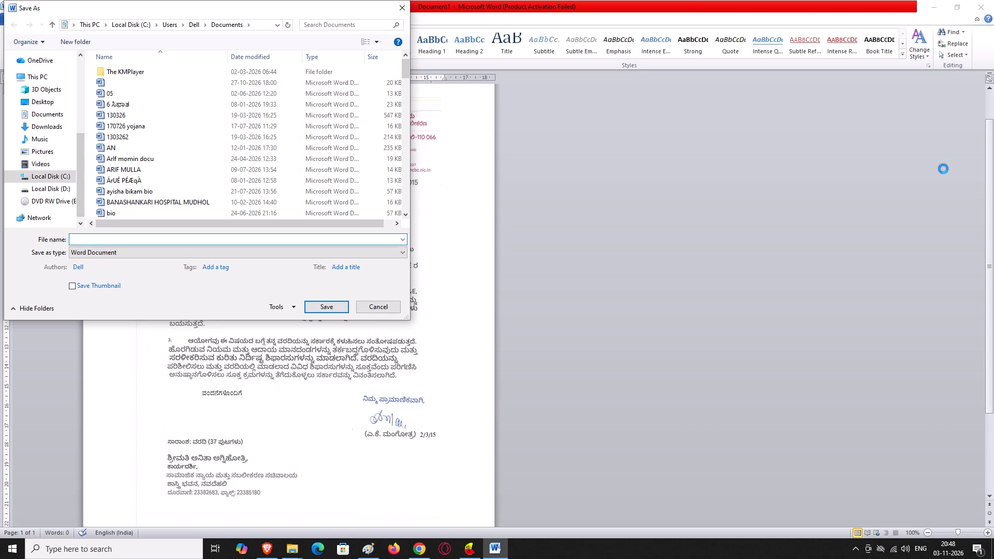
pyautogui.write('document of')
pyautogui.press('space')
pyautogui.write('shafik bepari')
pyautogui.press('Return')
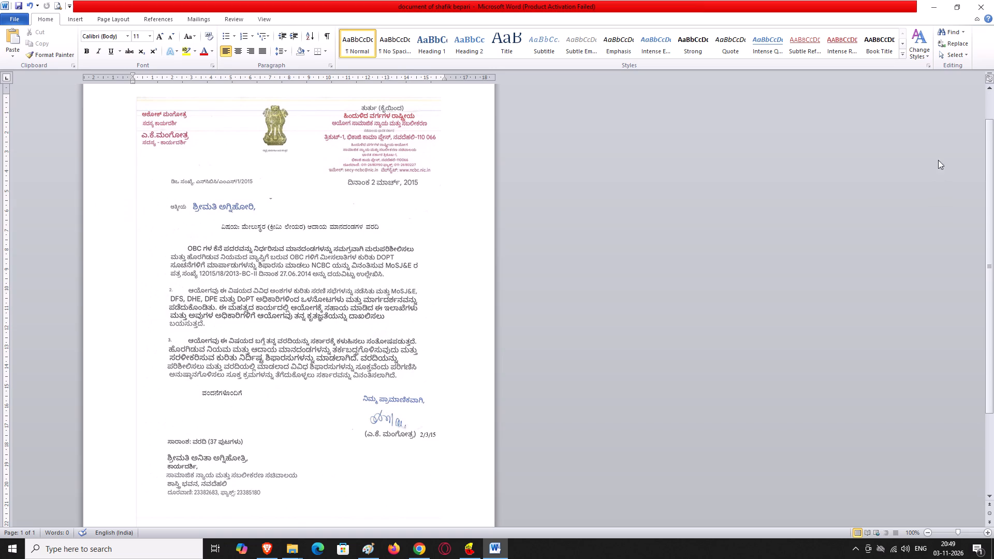
pyautogui.click(978, 7)
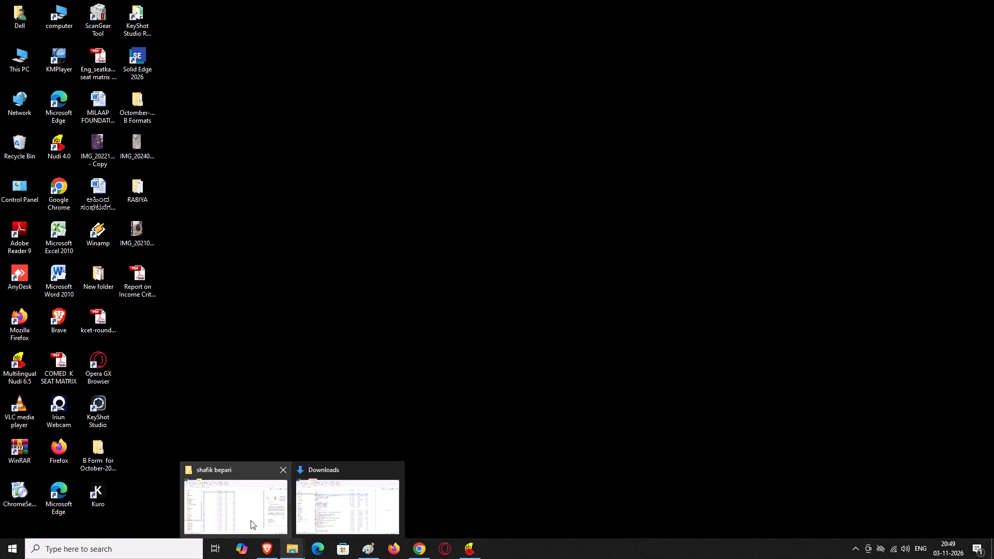
# Bring up the client's folder of numbered JPG pages in File Explorer and look through the files.
pyautogui.click(251, 520)
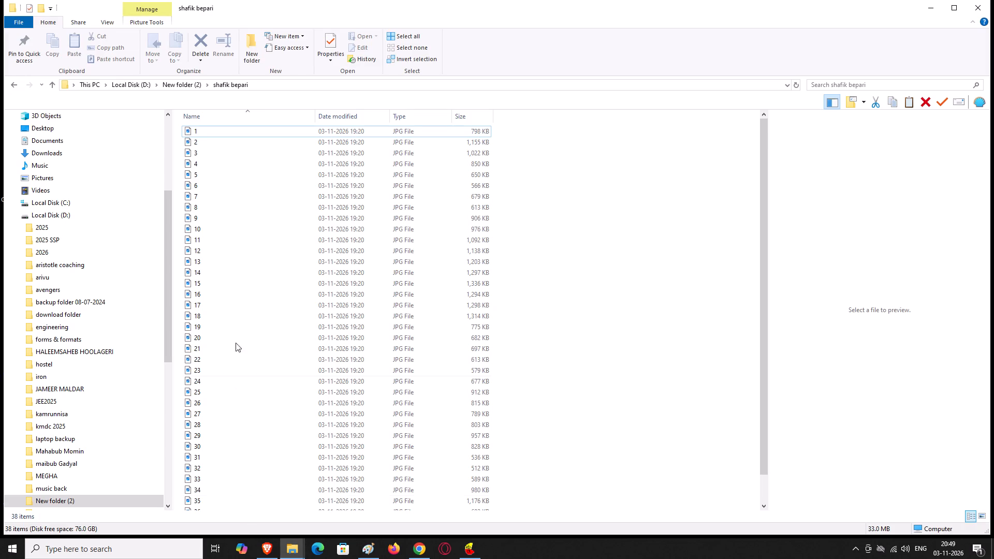
pyautogui.scroll(-7, 238, 299)
pyautogui.scroll(14, 240, 312)
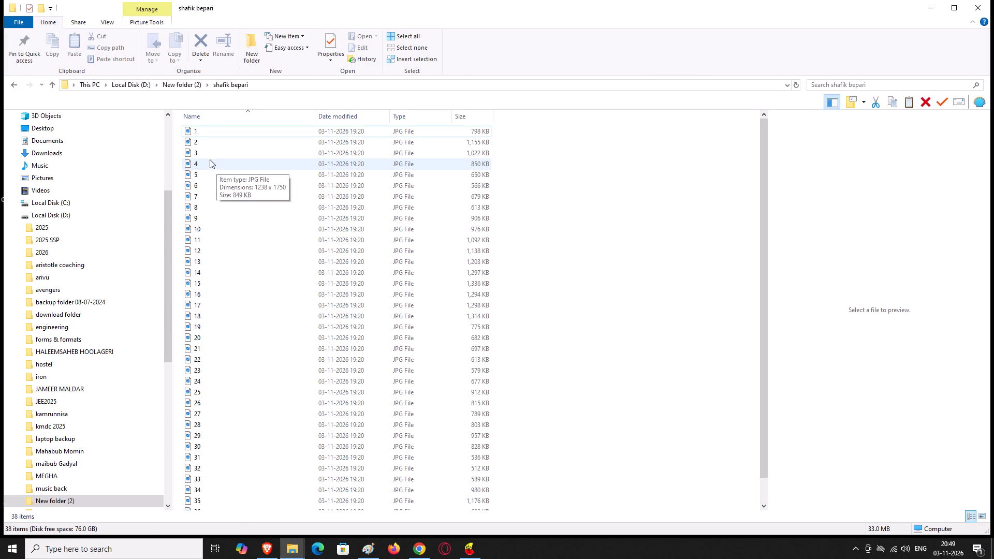
# Switch to Chrome, search for "translate google" and open the Google Translate site from the results.
pyautogui.click(415, 551)
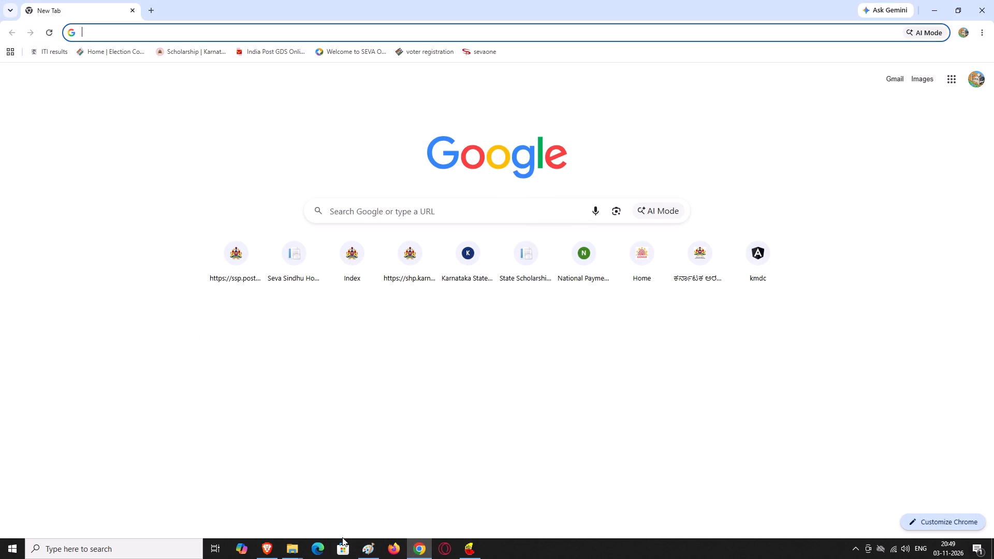
pyautogui.click(191, 31)
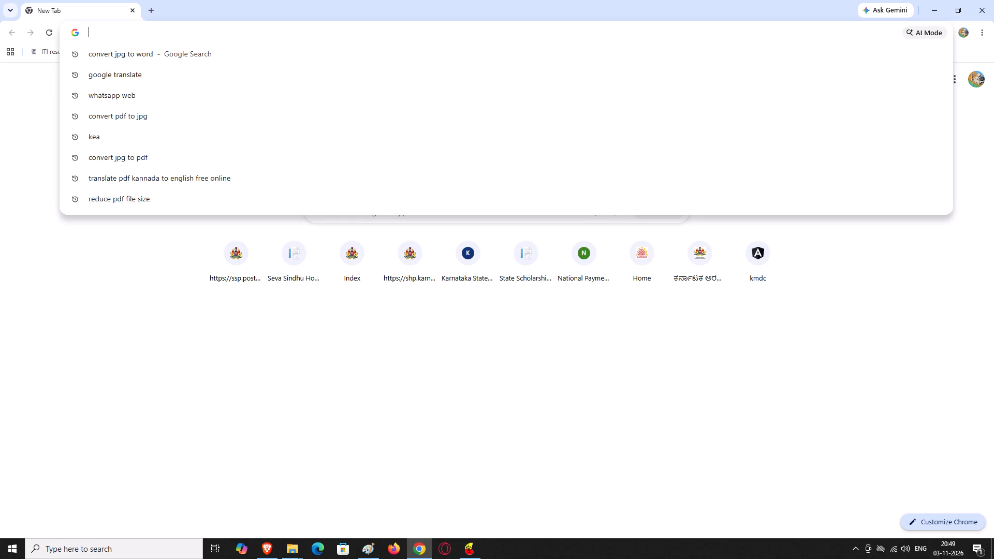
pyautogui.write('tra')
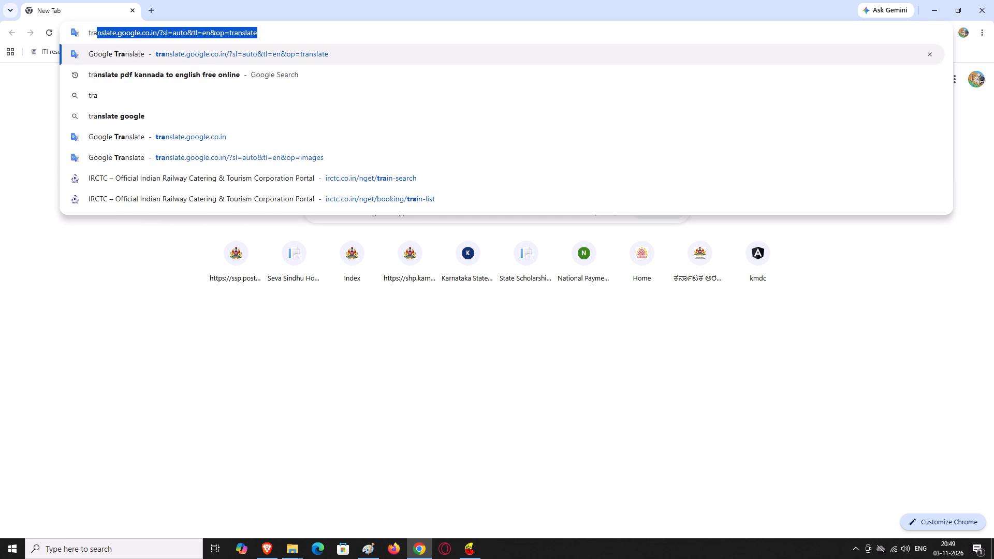
pyautogui.click(133, 116)
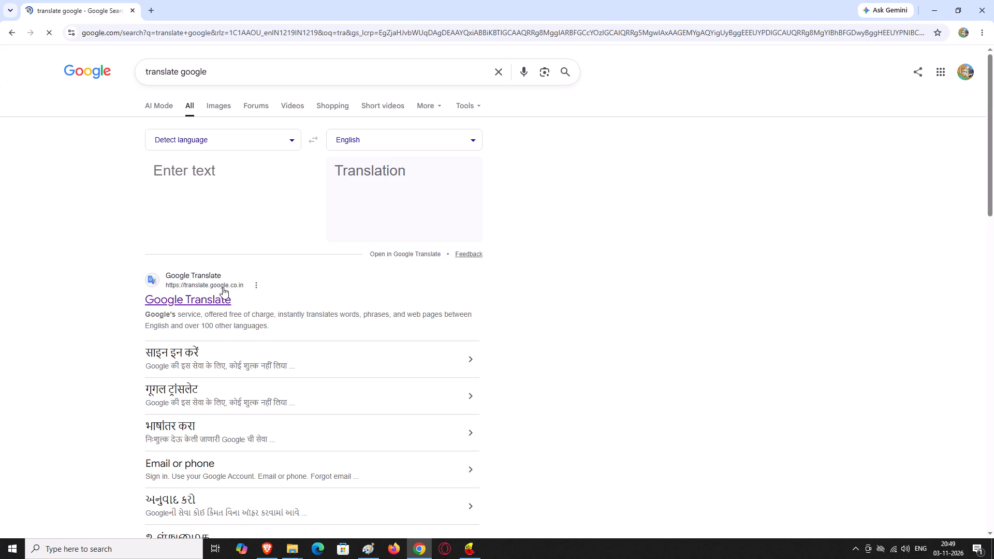
pyautogui.click(222, 286)
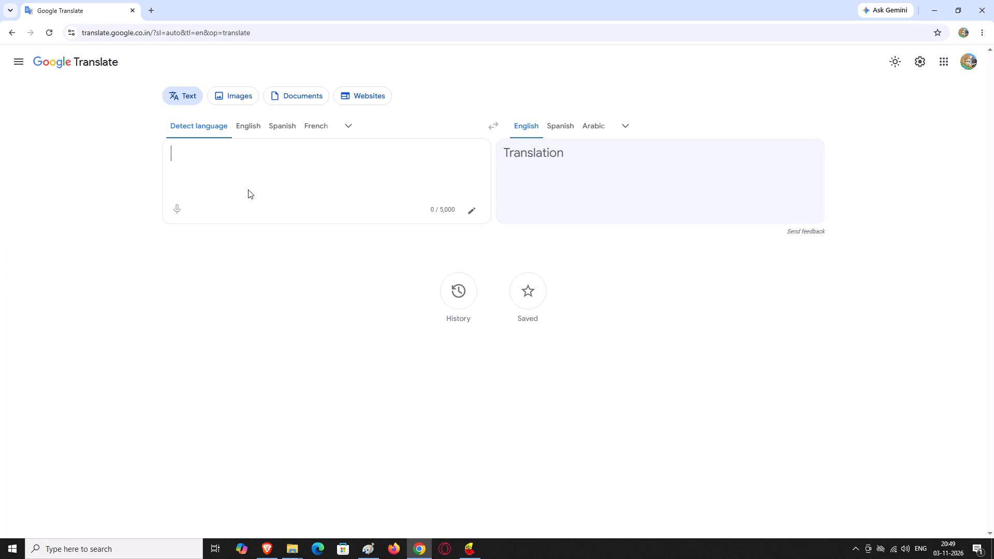
# Set Google Translate to image translation with Kannada as the target language.
pyautogui.click(631, 127)
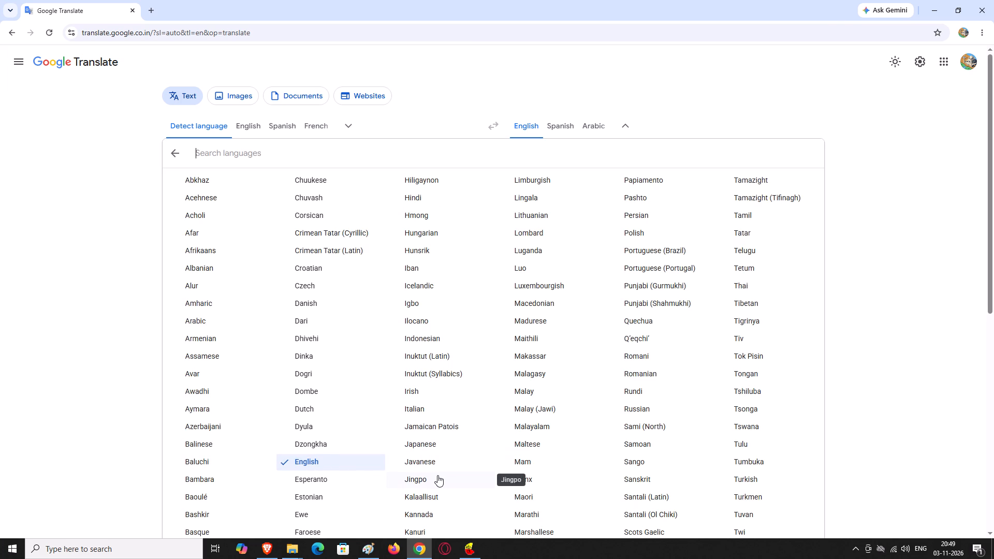
pyautogui.click(425, 516)
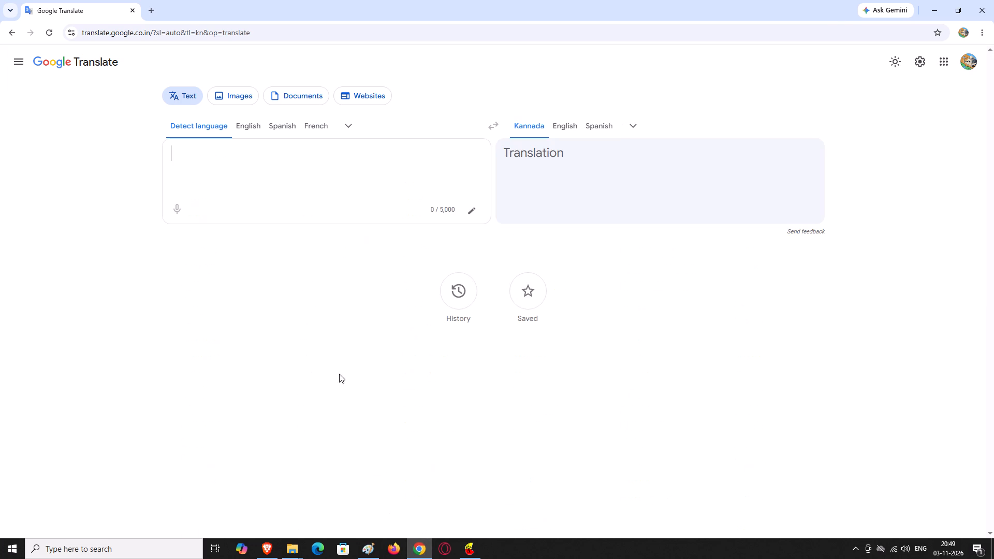
pyautogui.click(251, 98)
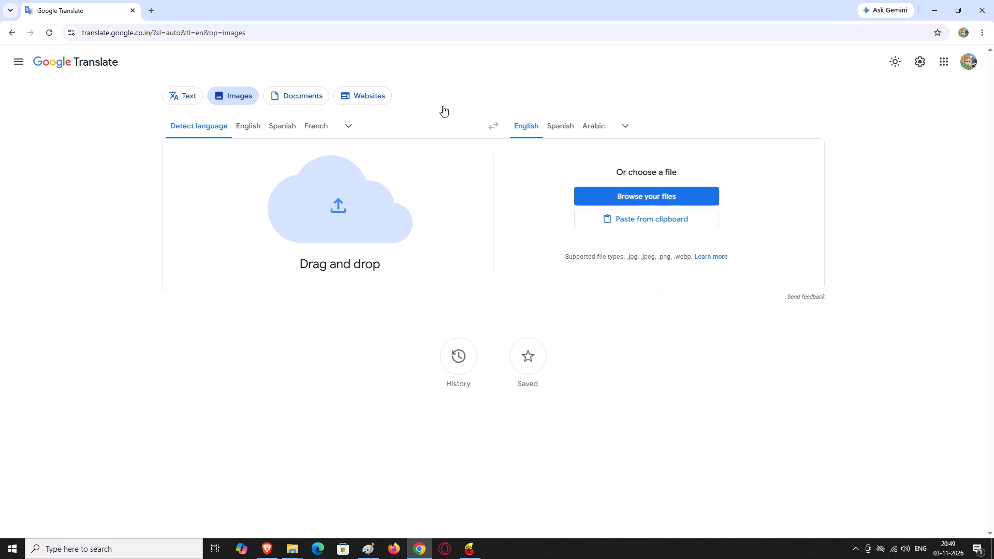
pyautogui.click(630, 127)
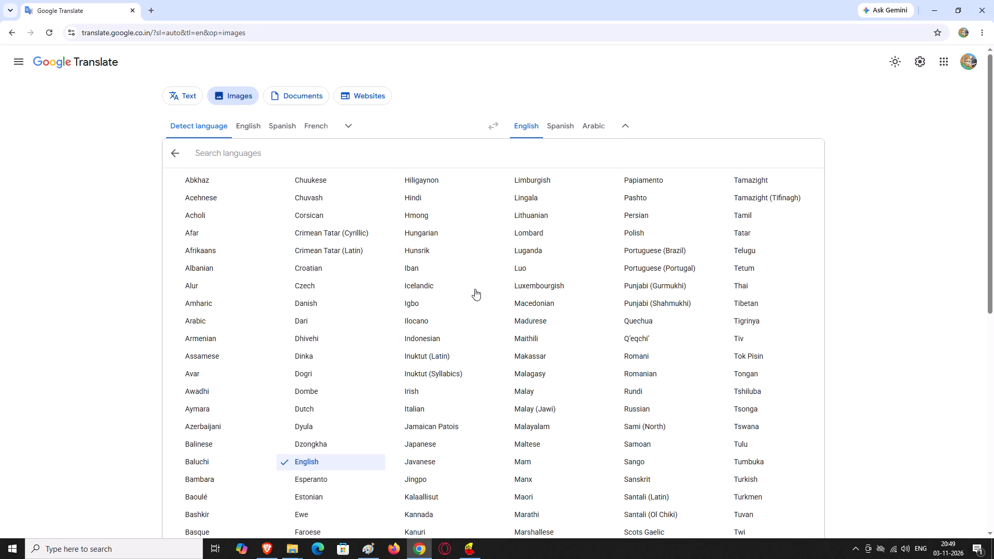
pyautogui.click(430, 517)
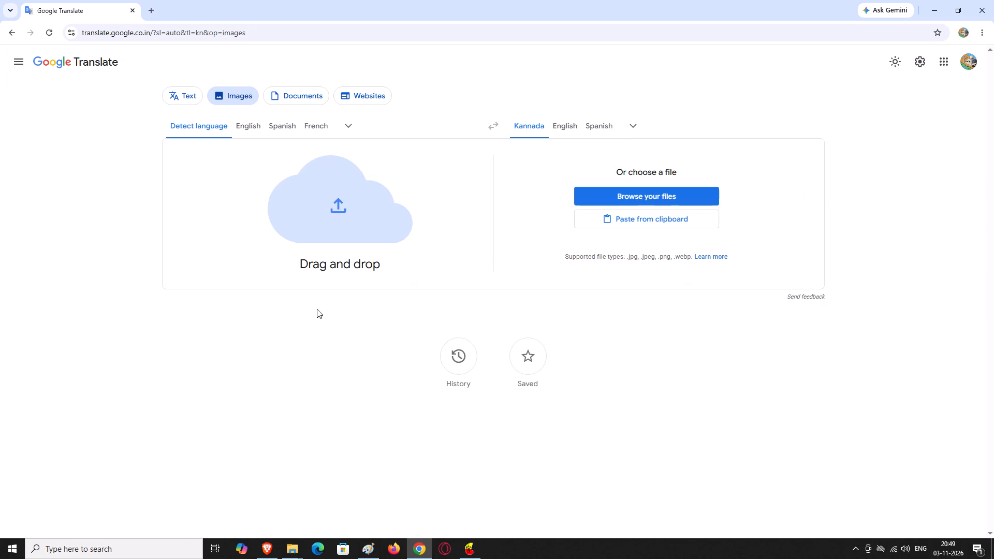
# Upload page image 2 from the client's folder for translation.
pyautogui.click(699, 202)
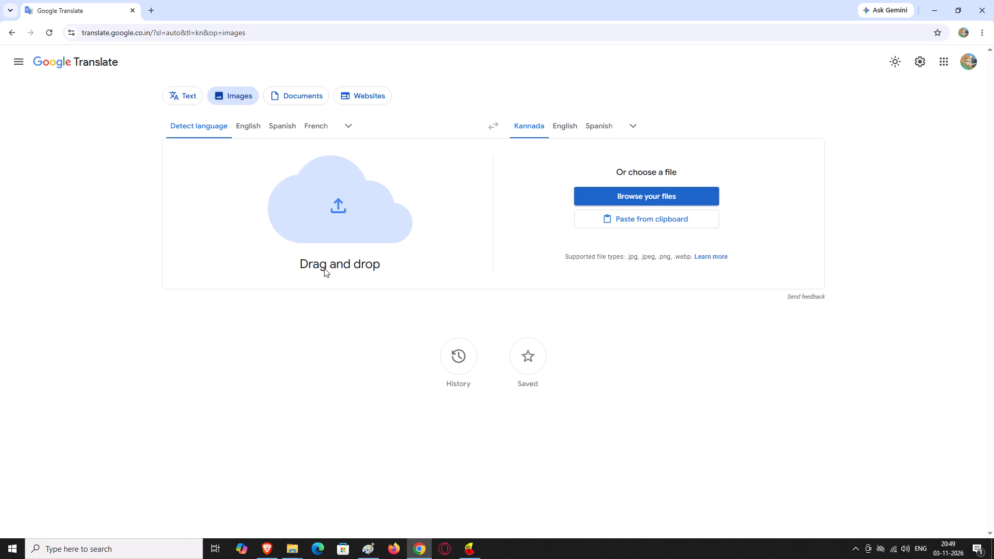
pyautogui.click(191, 78)
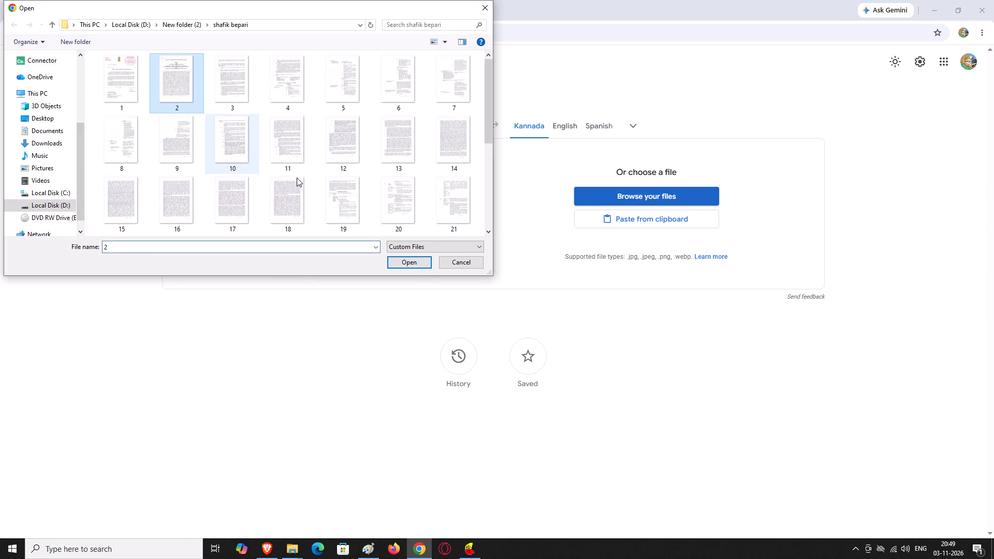
pyautogui.click(418, 261)
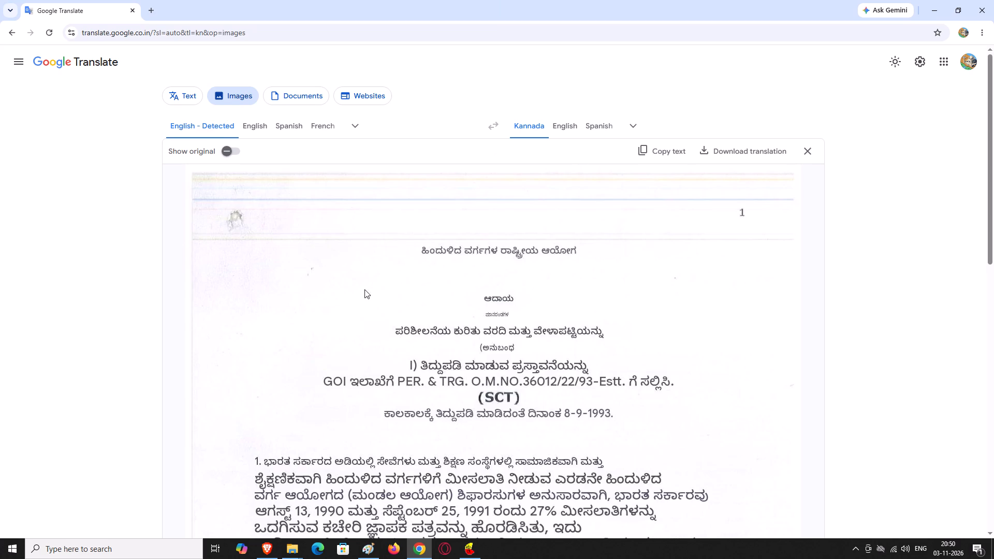
# Read through the Kannada translation of page 2 from the heading down to the signature.
pyautogui.scroll(-2, 329, 285)
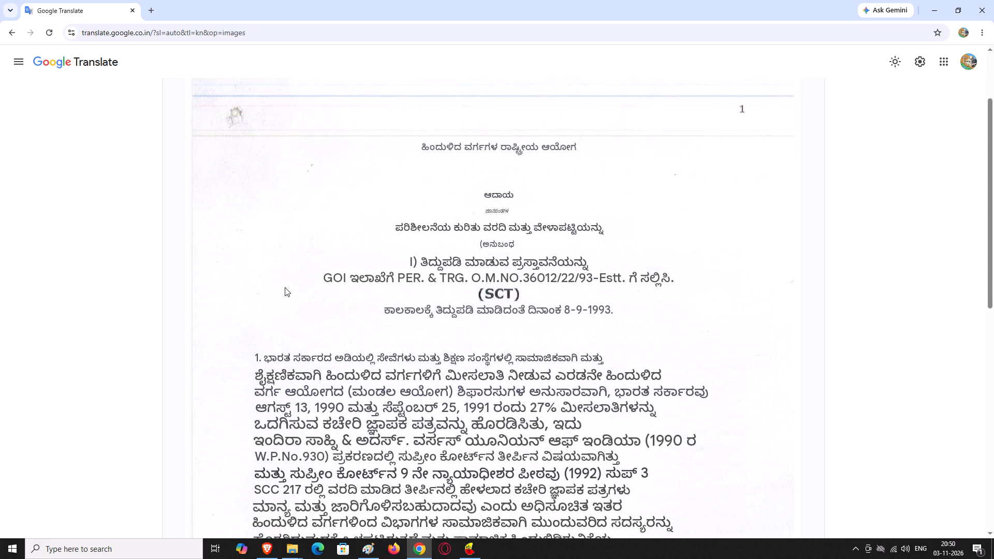
pyautogui.scroll(-2, 284, 287)
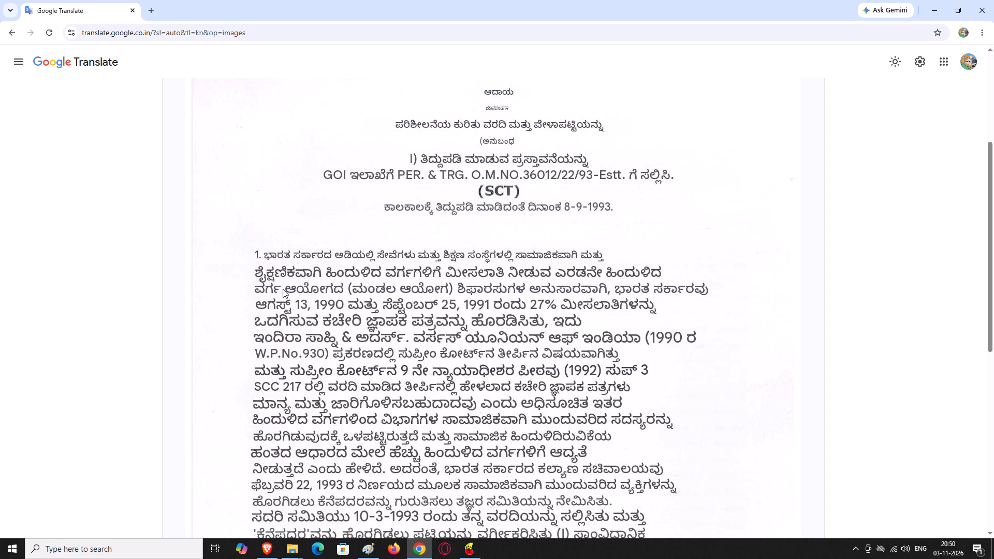
pyautogui.scroll(-2, 289, 304)
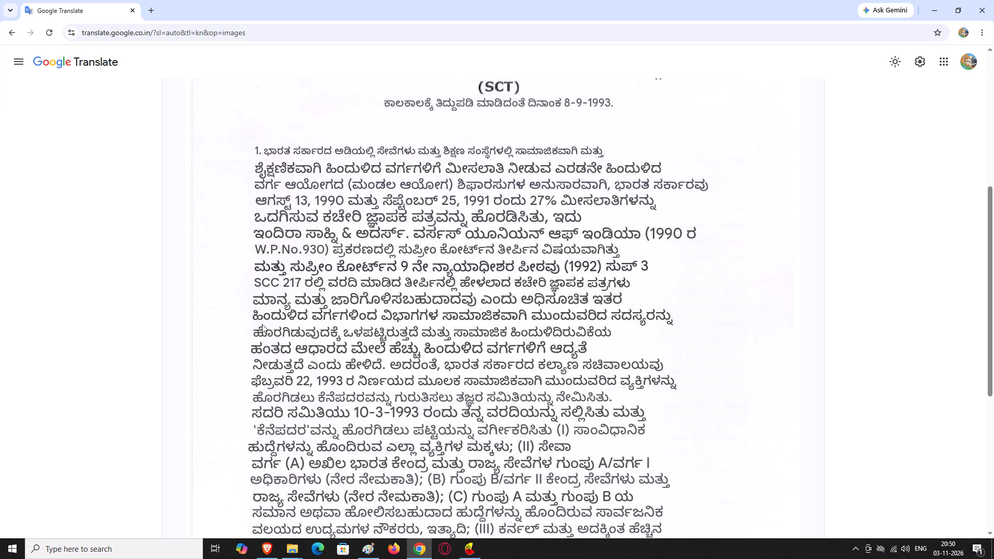
pyautogui.scroll(-2, 260, 322)
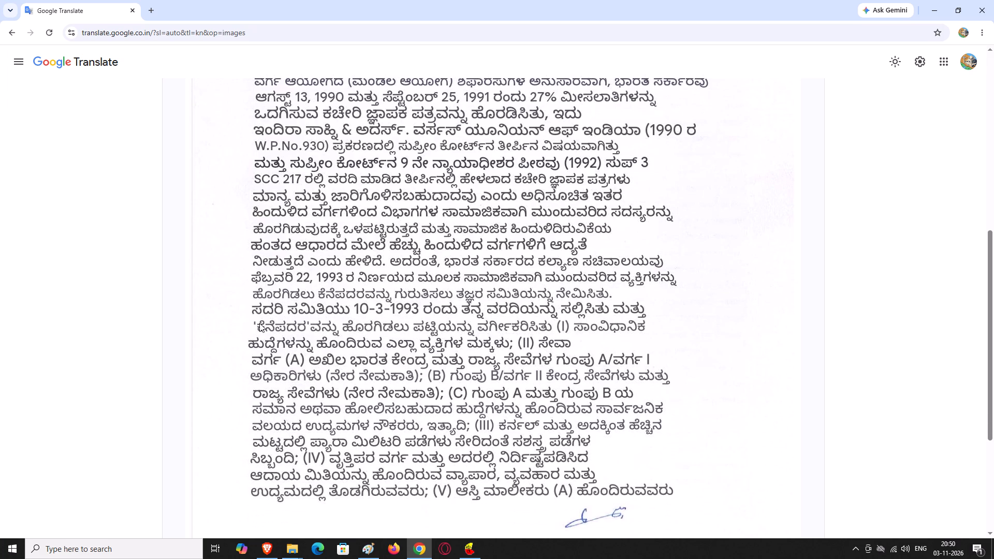
pyautogui.scroll(-2, 259, 323)
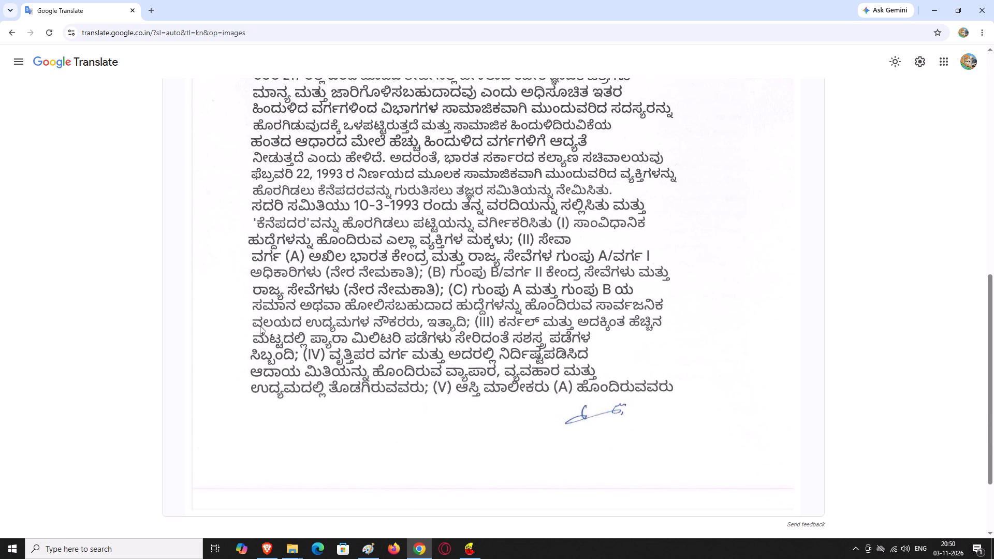
pyautogui.scroll(4, 260, 326)
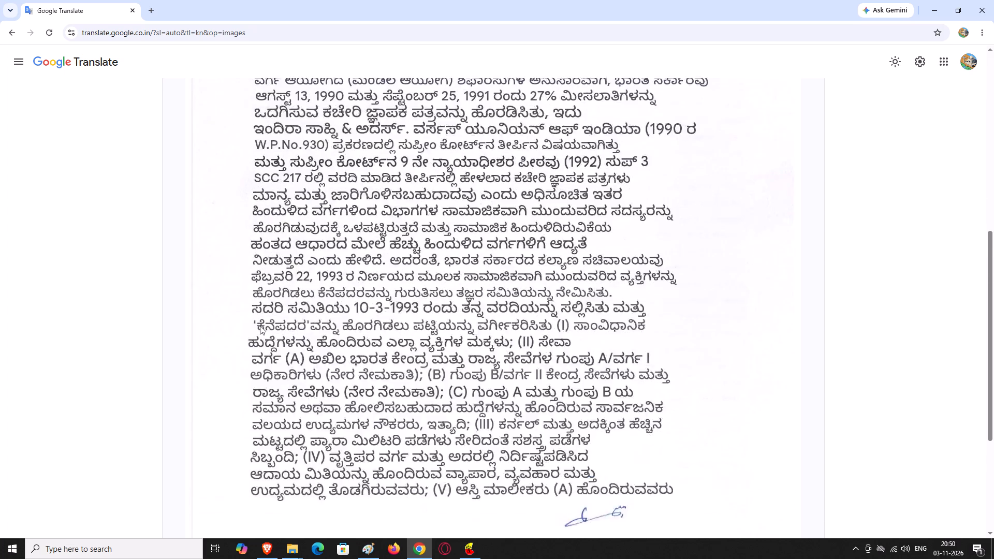
pyautogui.scroll(4, 260, 326)
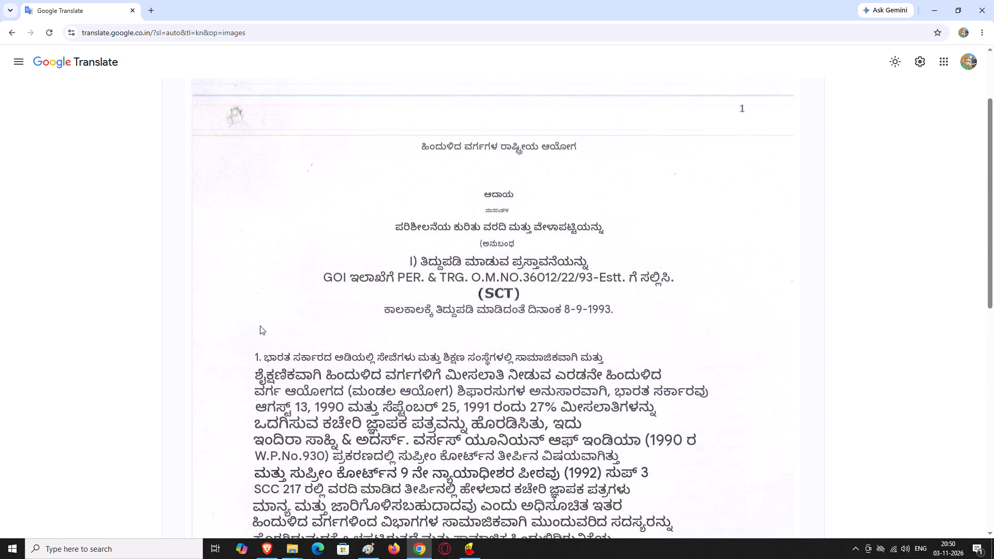
pyautogui.scroll(3, 260, 326)
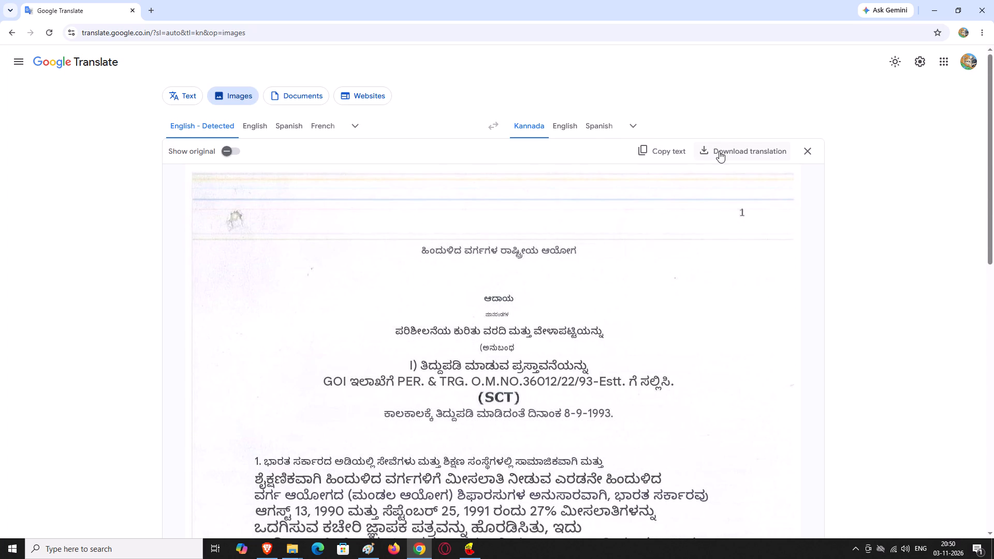
# Download the translated page 2 image and locate it in the Downloads folder in File Explorer.
pyautogui.click(719, 151)
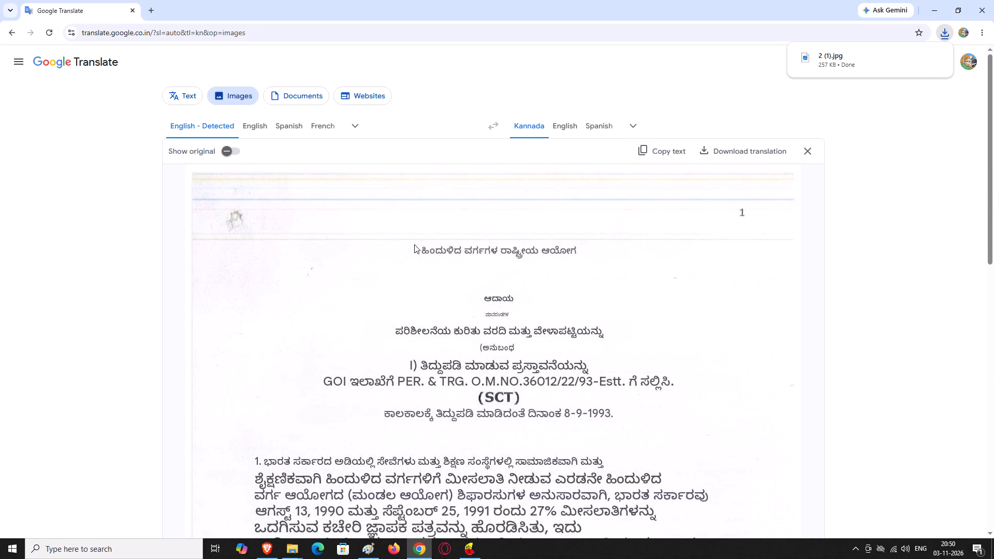
pyautogui.click(296, 546)
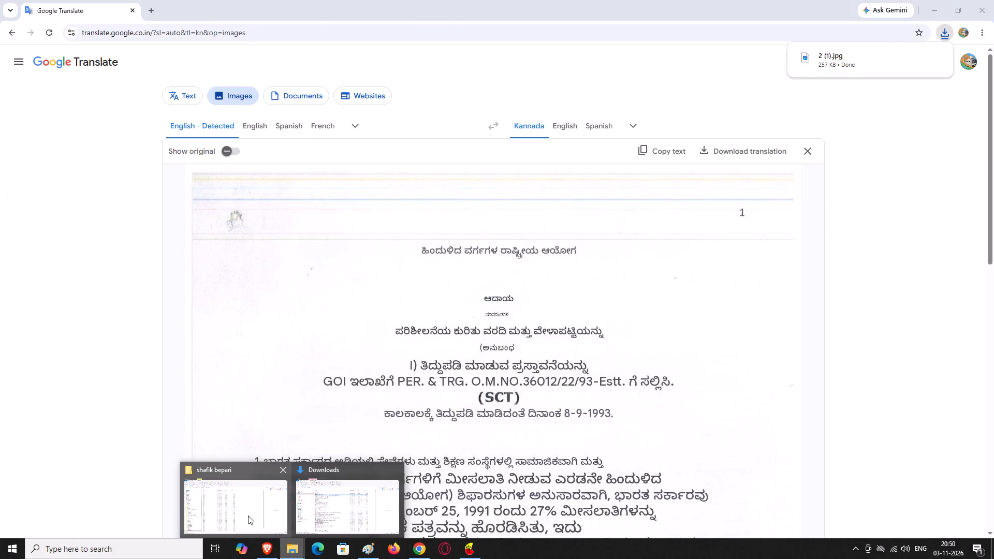
pyautogui.click(347, 503)
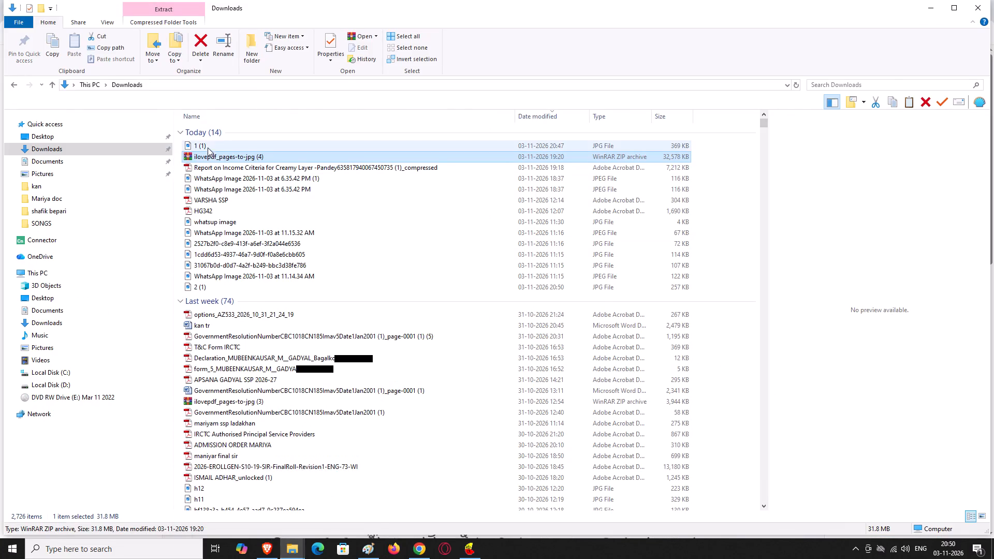
pyautogui.click(192, 290)
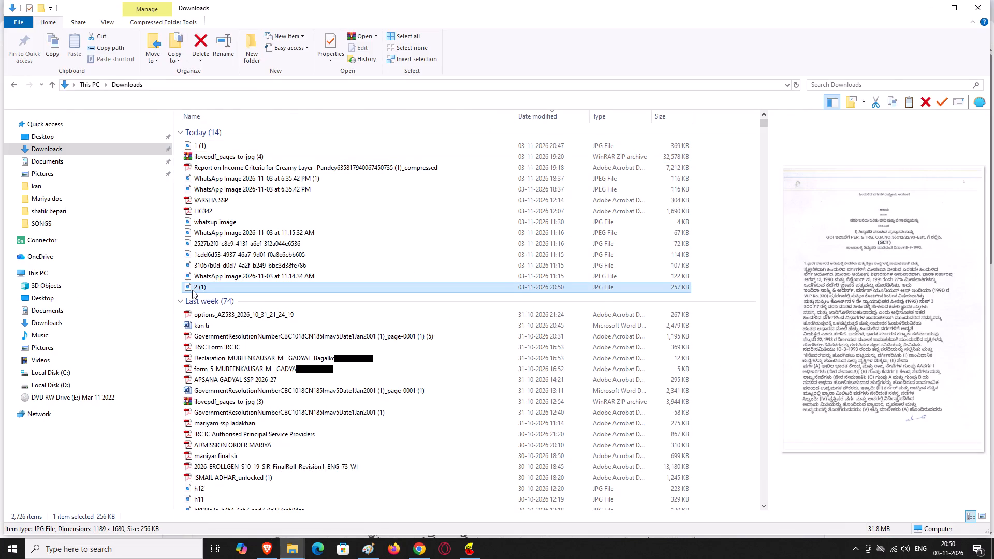
# Open the original English page 2 from the client's folder in Paint, maximize it and look over the page.
pyautogui.click(293, 554)
pyautogui.click(264, 488)
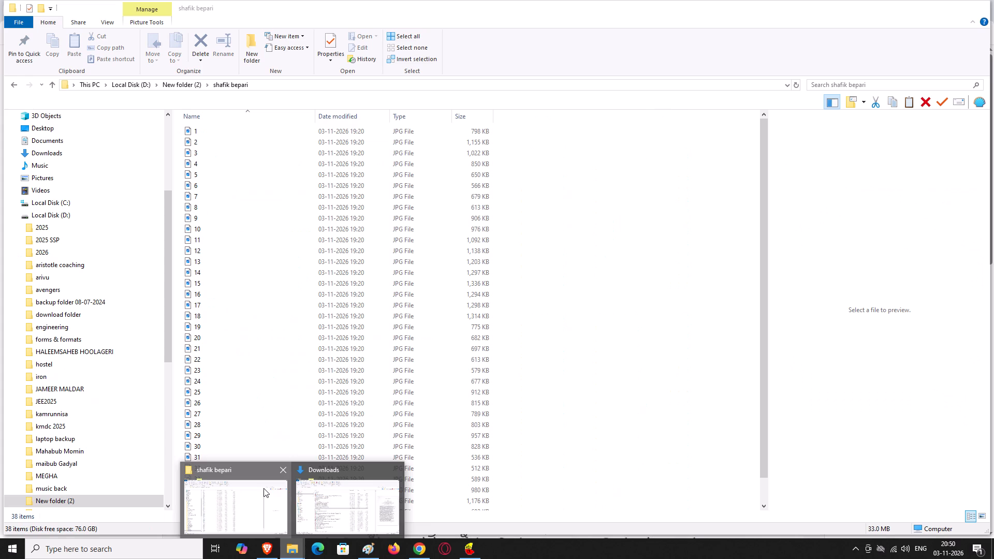
pyautogui.rightClick(227, 146)
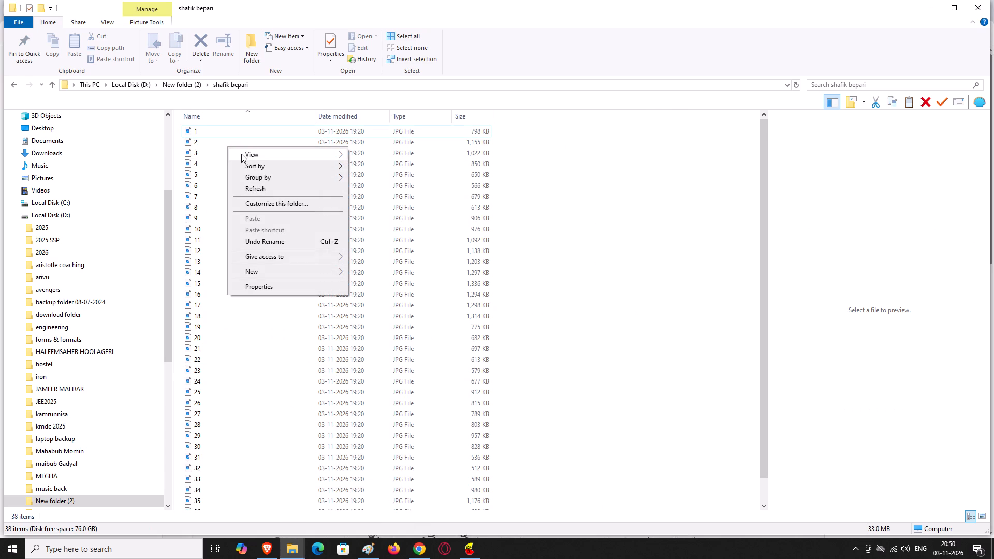
pyautogui.click(206, 138)
pyautogui.rightClick(206, 144)
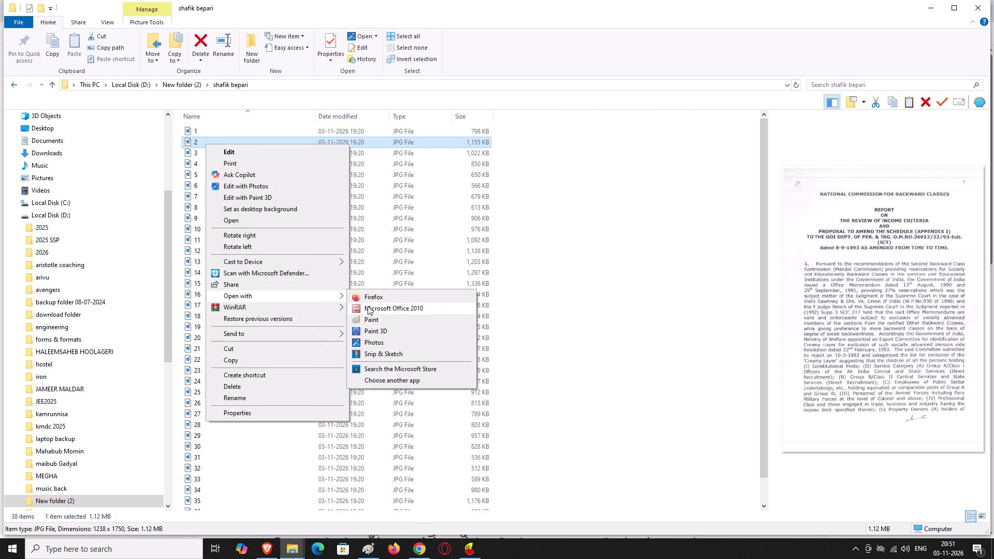
pyautogui.click(361, 317)
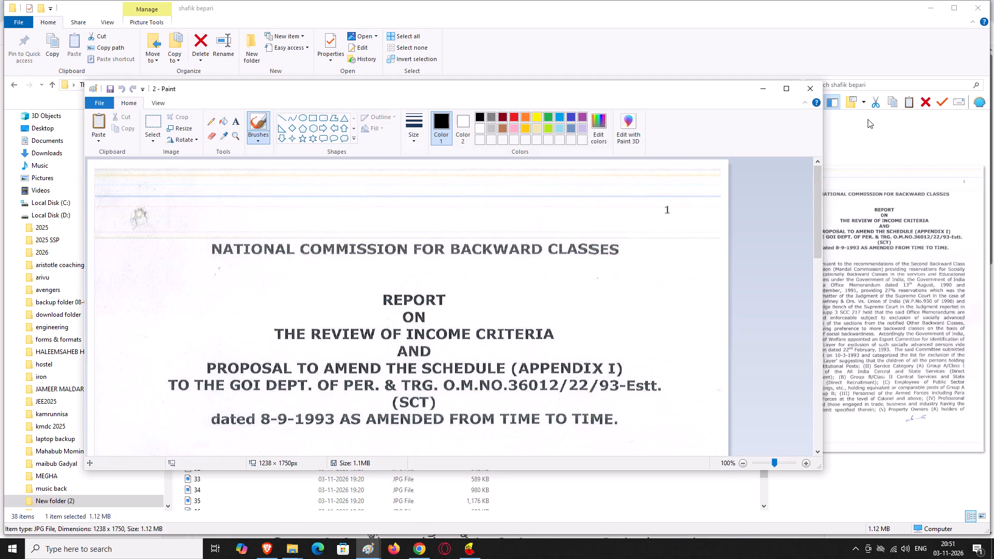
pyautogui.click(790, 87)
pyautogui.scroll(-1, 649, 257)
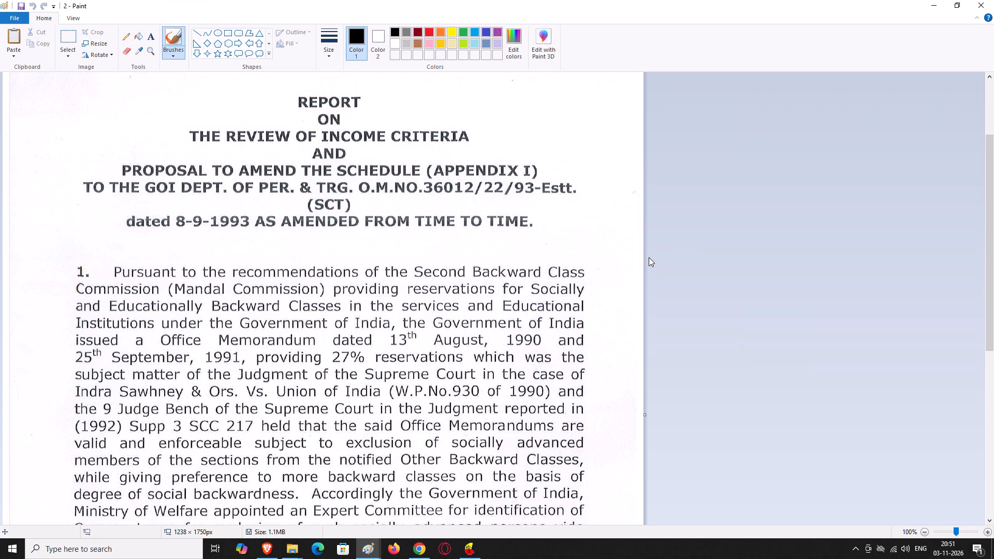
pyautogui.scroll(-4, 649, 257)
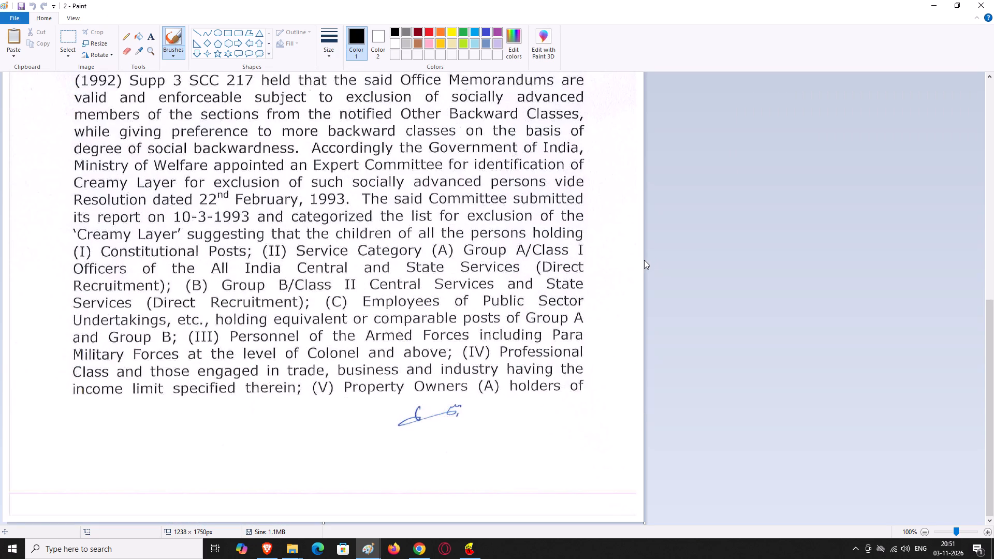
# Open the downloaded Kannada translation of page 2 from the Downloads folder in Paint, maximized, and view its lower part.
pyautogui.click(290, 550)
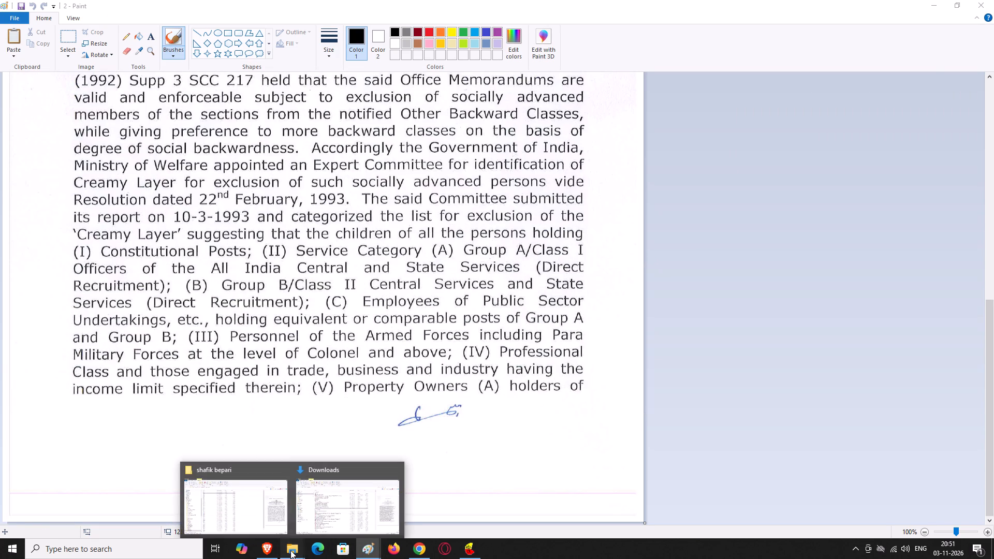
pyautogui.click(330, 503)
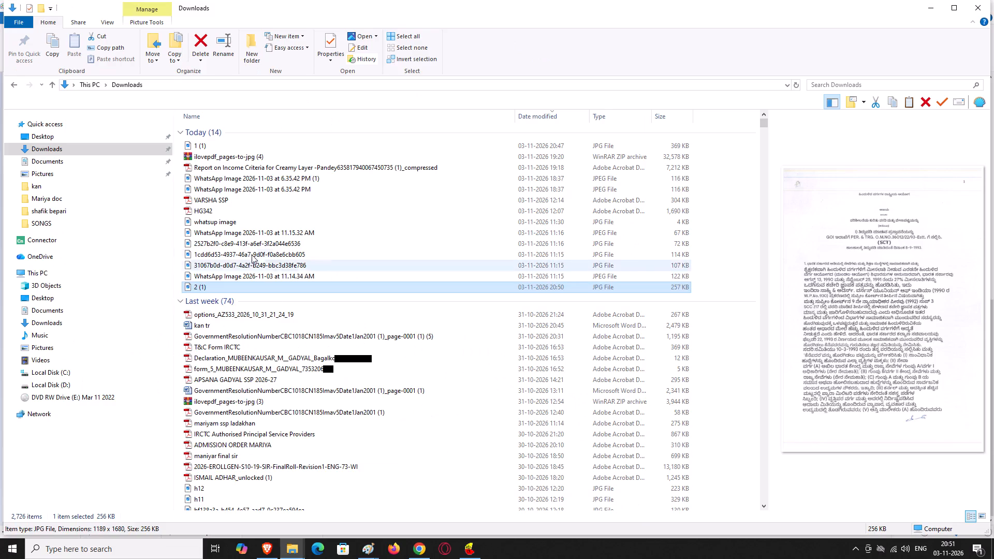
pyautogui.rightClick(230, 289)
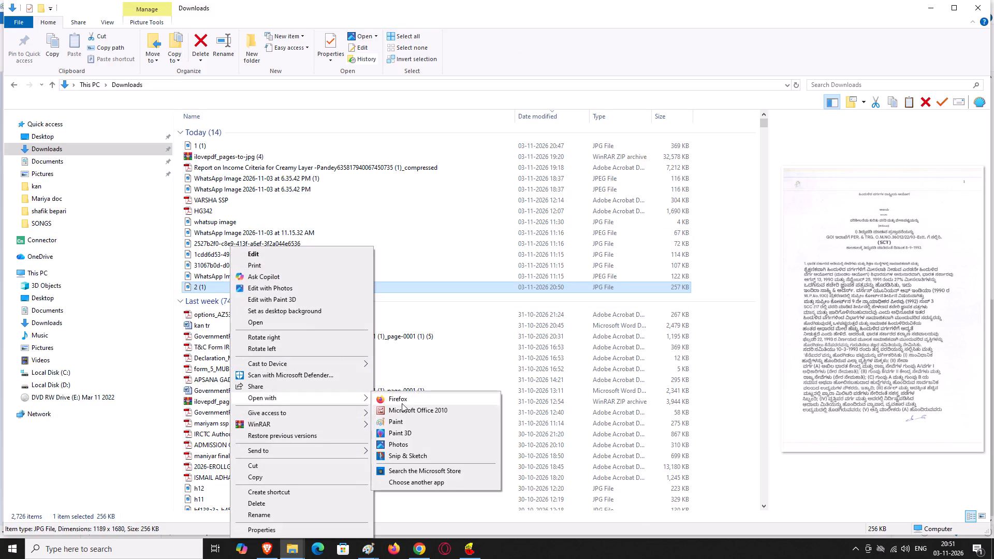
pyautogui.click(403, 417)
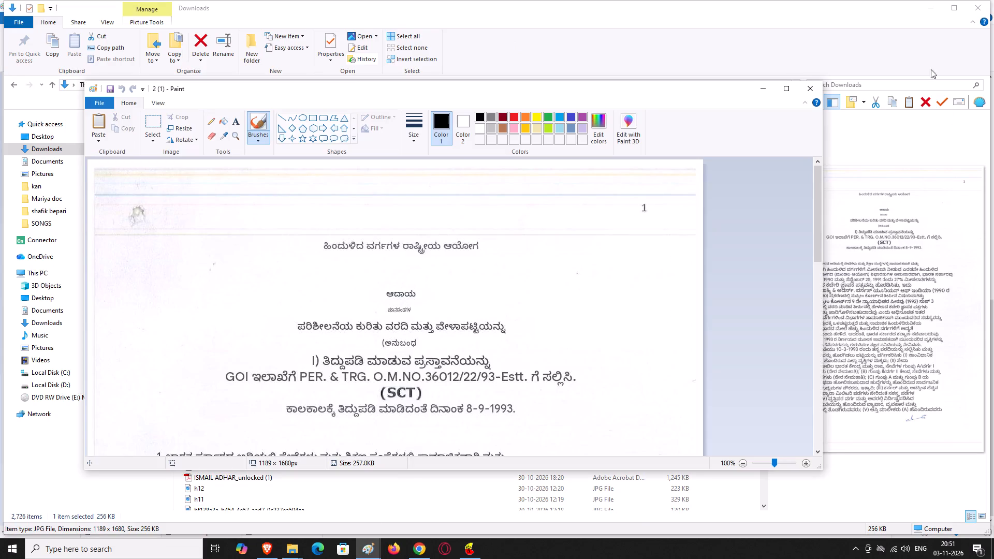
pyautogui.click(787, 91)
pyautogui.scroll(-4, 553, 273)
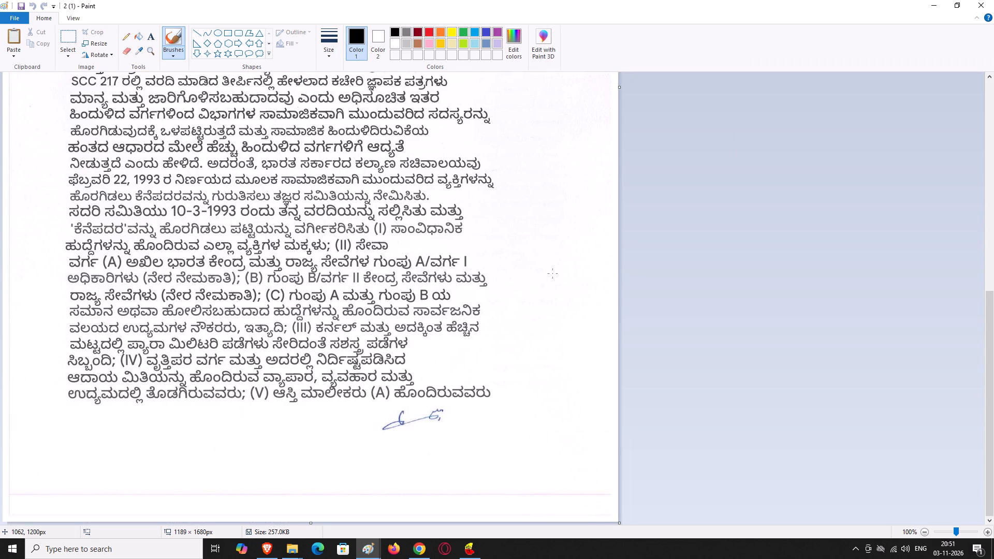
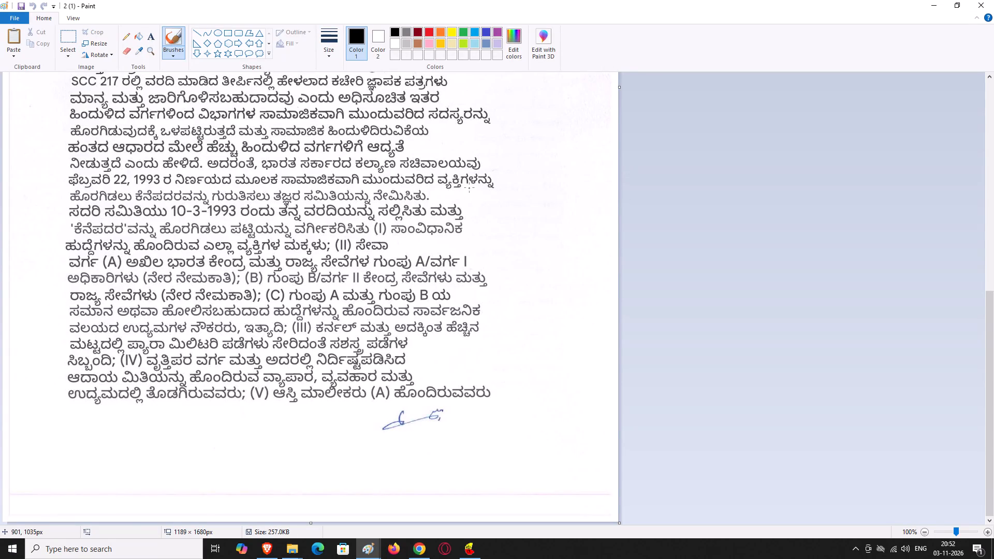
# Select the entire Kannada page 2 image and copy it.
pyautogui.scroll(4, 470, 187)
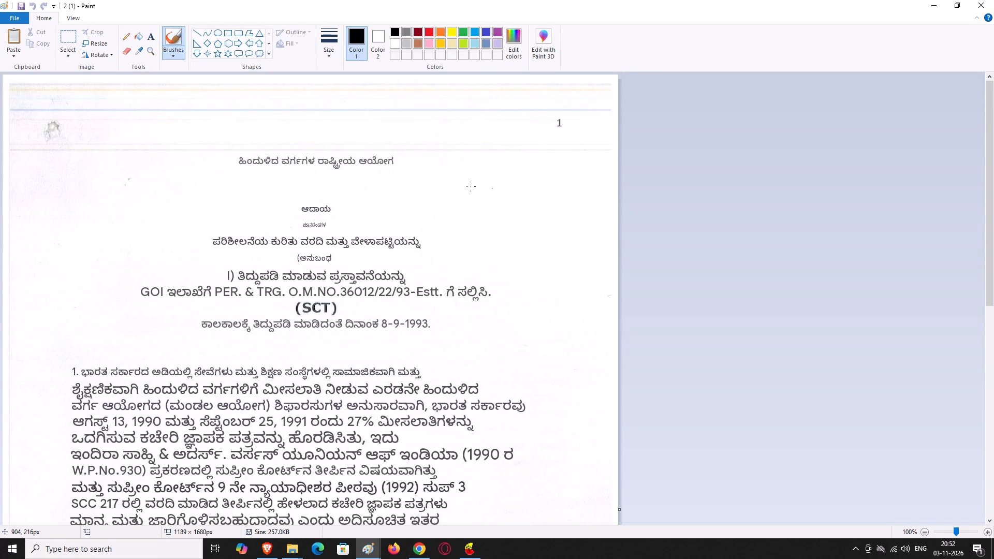
pyautogui.hotkey('ctrl', 'a')
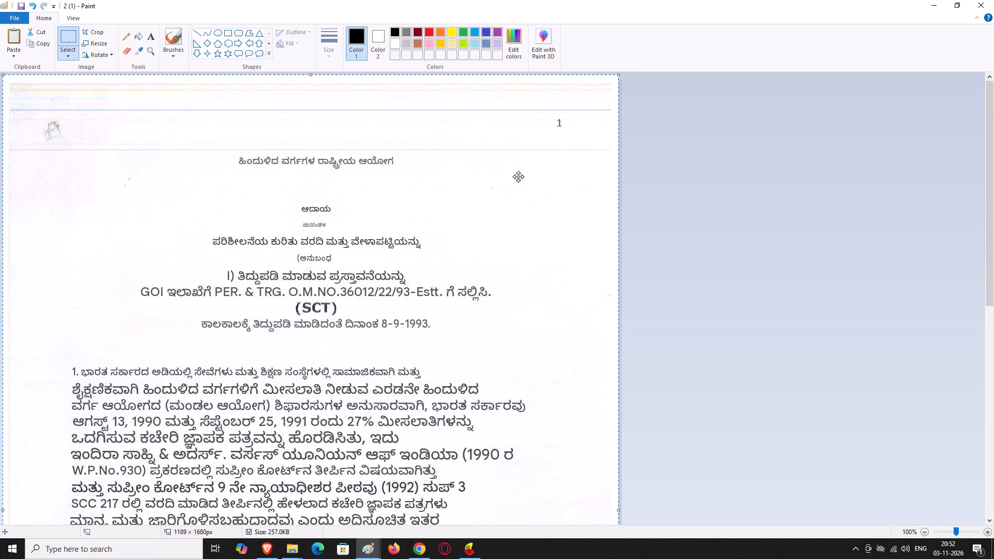
pyautogui.rightClick(141, 154)
pyautogui.click(160, 169)
# Open the client's Word document from the Documents folder in File Explorer and dismiss the Office activation wizard.
pyautogui.click(925, 0)
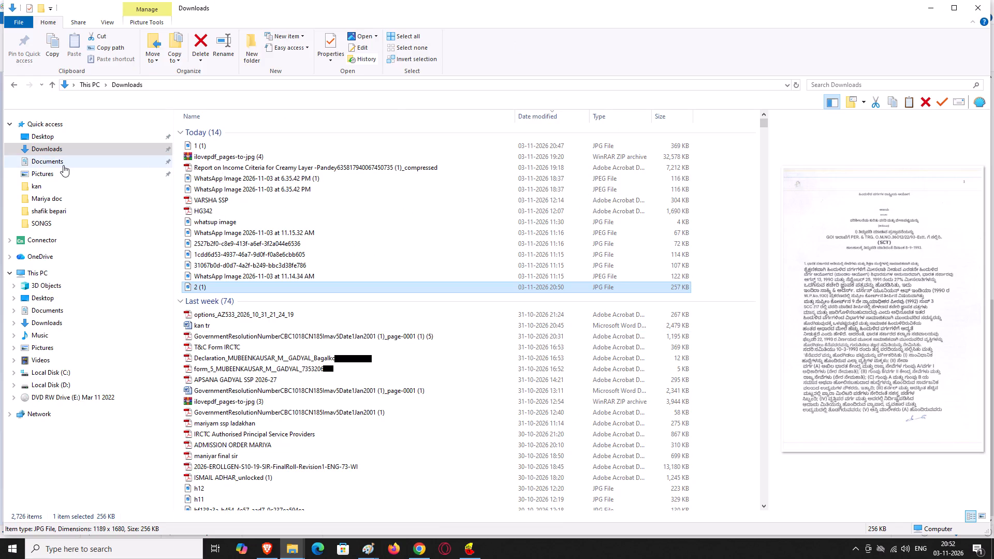
pyautogui.click(302, 549)
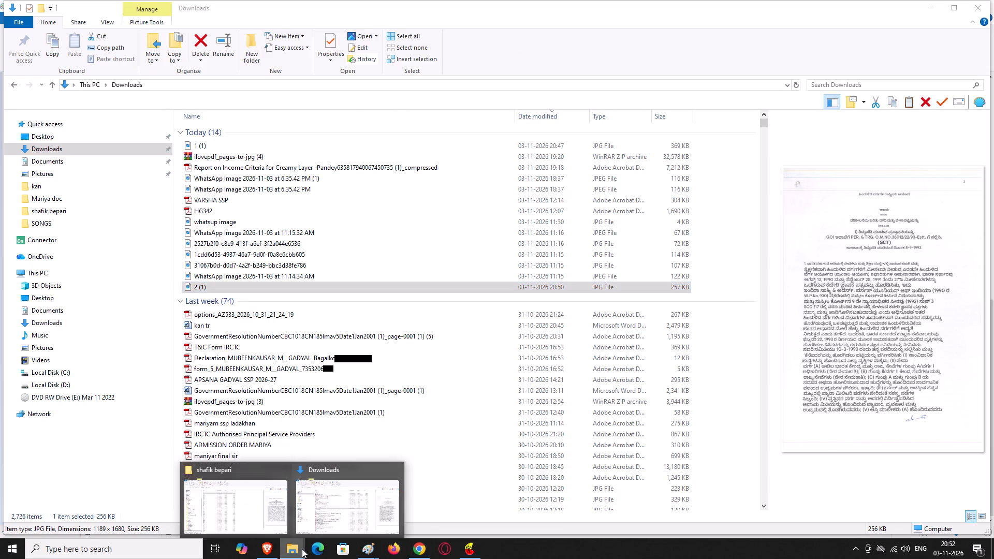
pyautogui.click(267, 513)
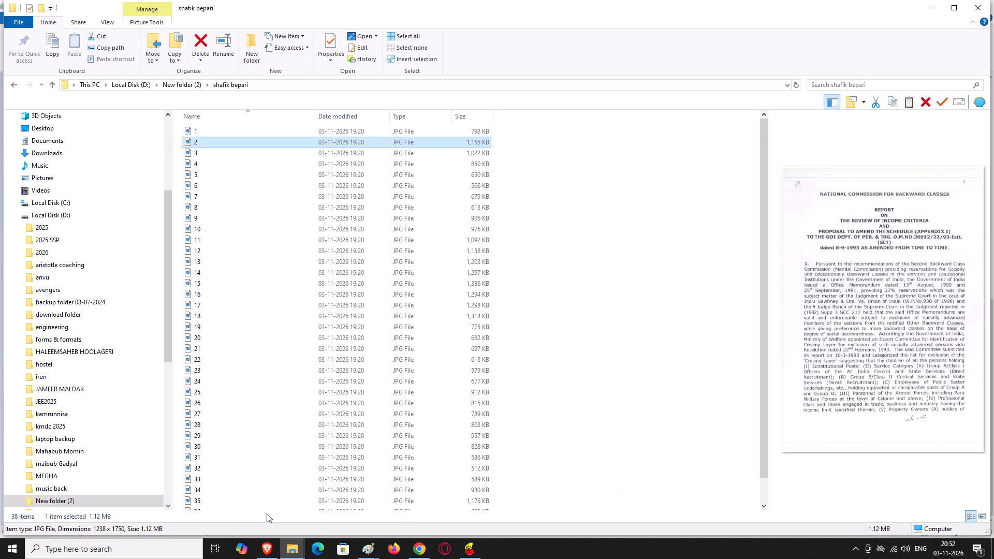
pyautogui.click(41, 139)
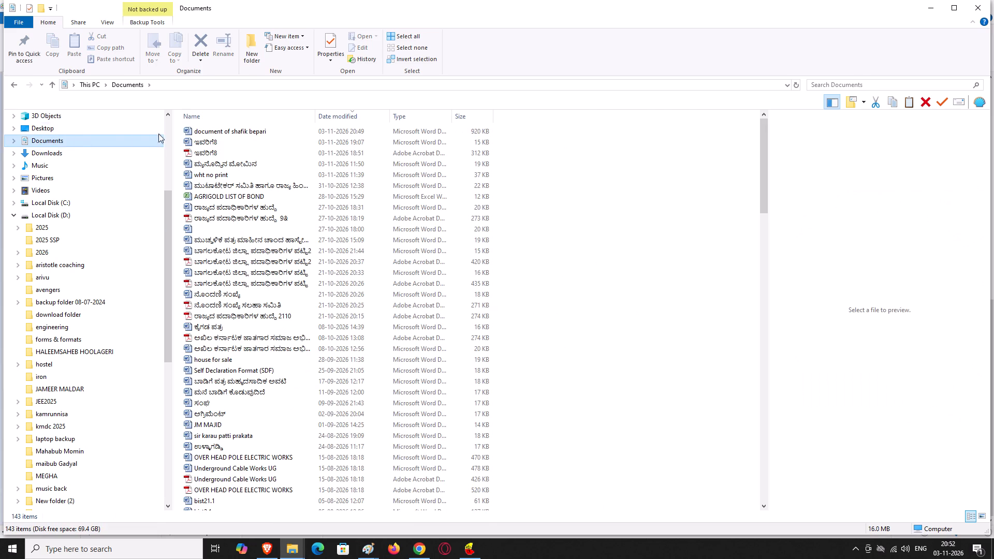
pyautogui.doubleClick(229, 127)
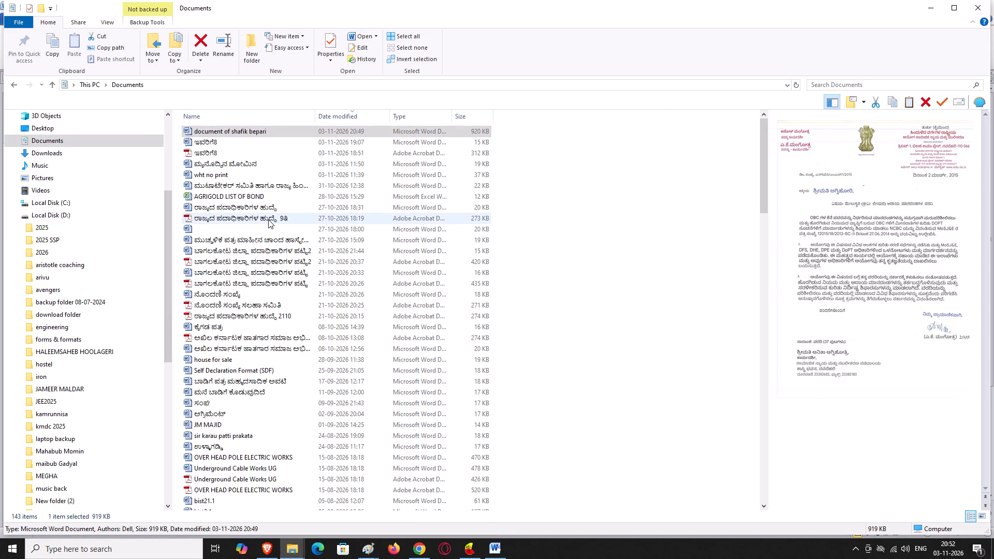
pyautogui.click(604, 373)
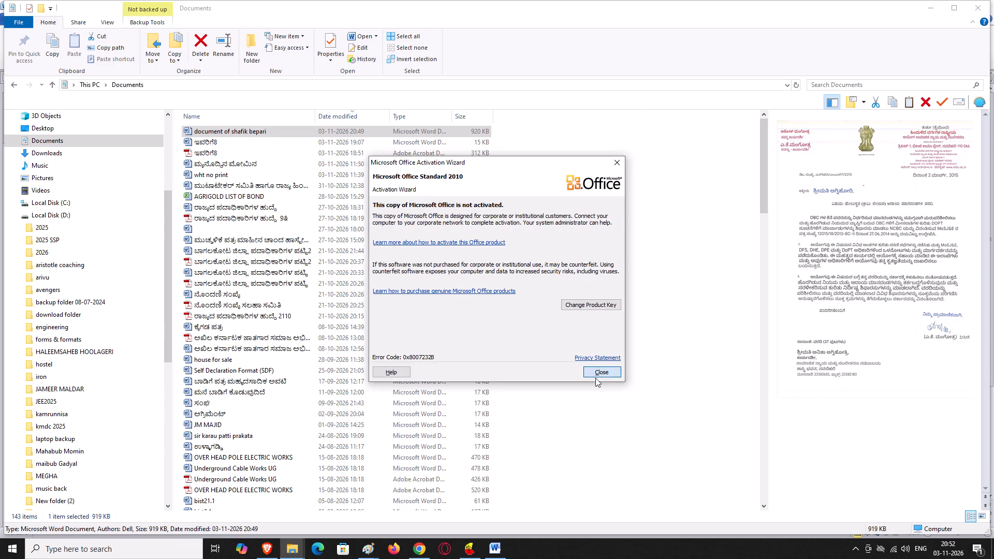
pyautogui.click(500, 551)
# Add an empty line below the translated letter image, then select the image and insert a blank page there.
pyautogui.scroll(-5, 429, 363)
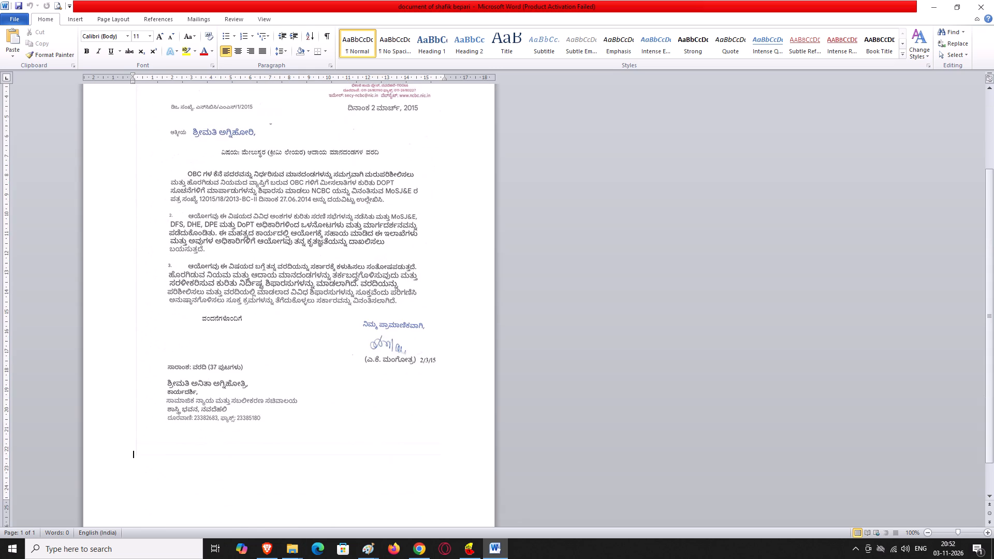
pyautogui.press('Return')
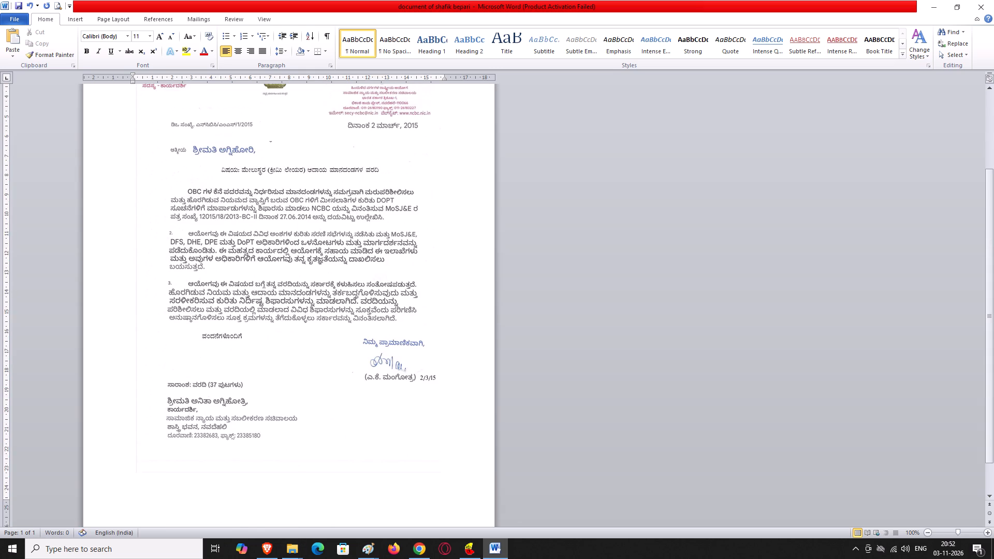
pyautogui.scroll(-7, 493, 492)
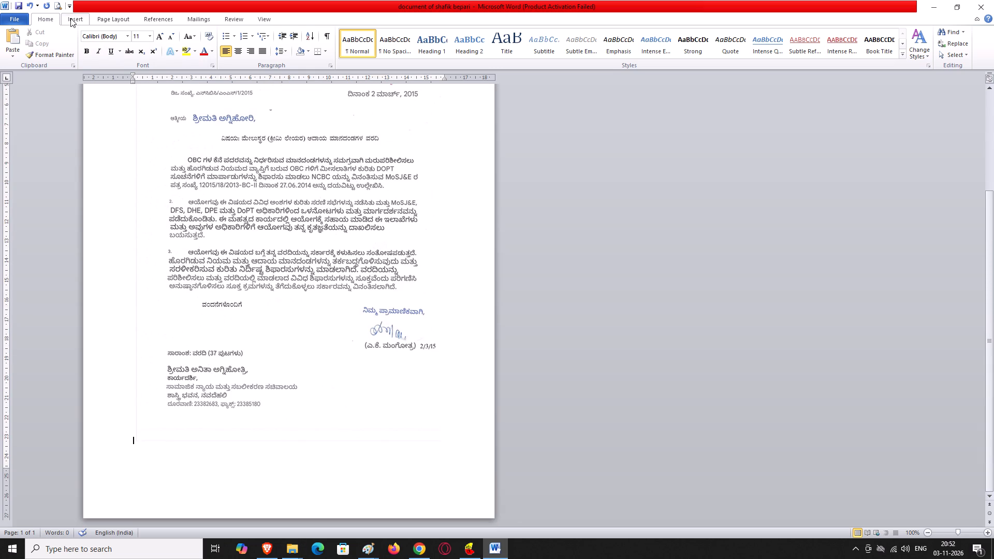
pyautogui.doubleClick(183, 495)
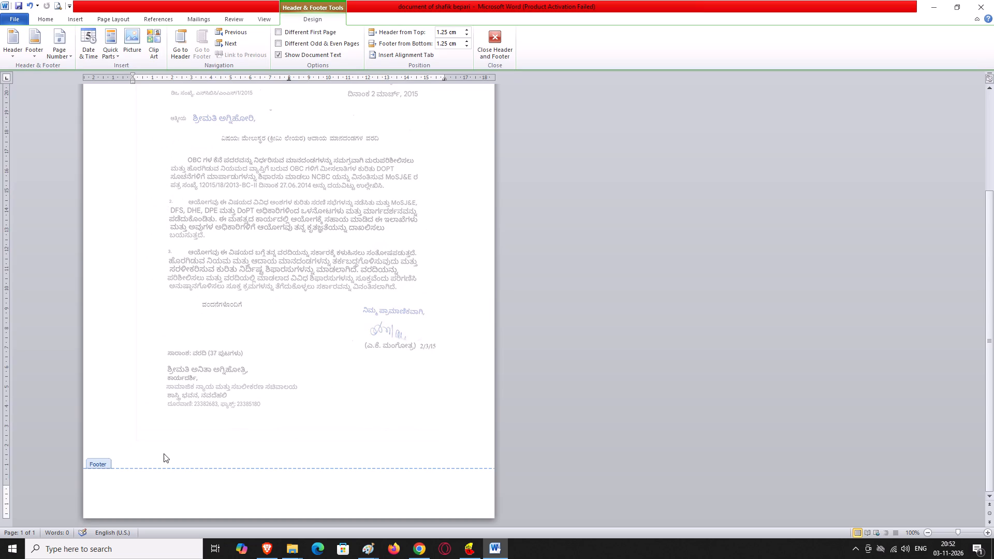
pyautogui.click(163, 450)
pyautogui.doubleClick(161, 404)
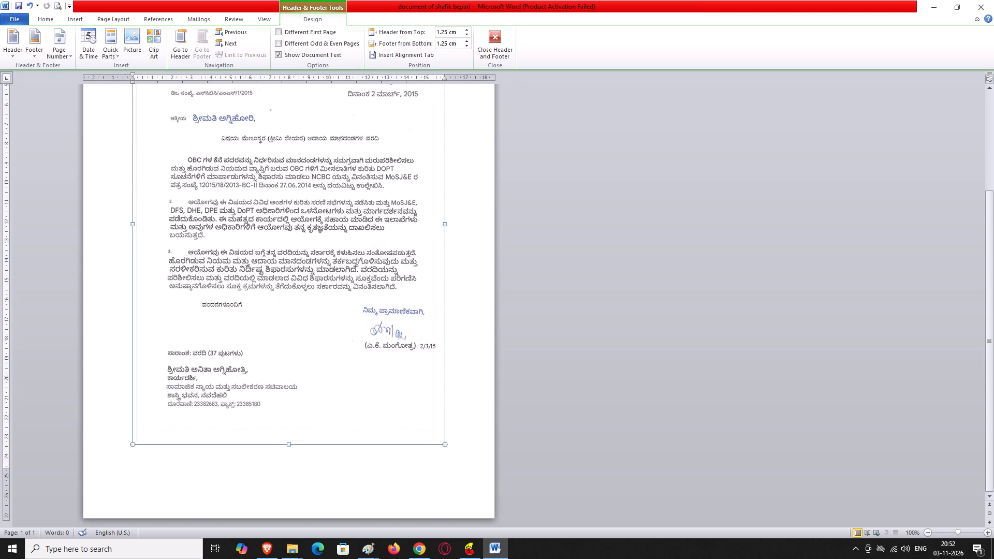
pyautogui.click(83, 20)
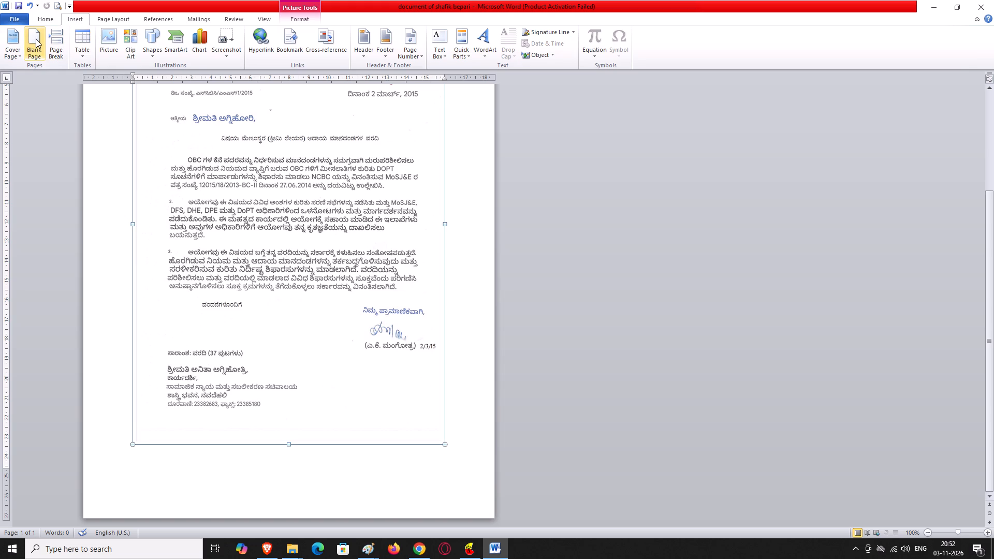
pyautogui.click(35, 39)
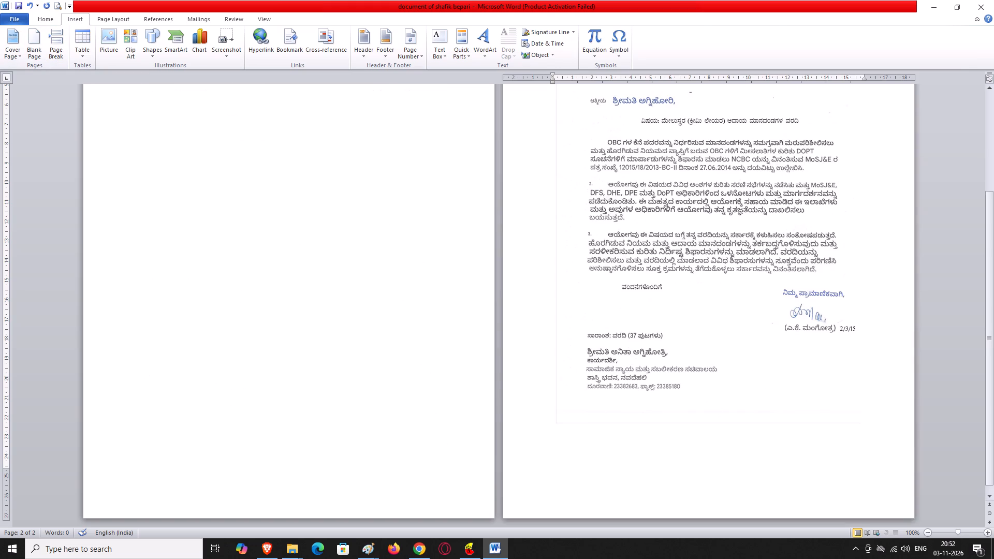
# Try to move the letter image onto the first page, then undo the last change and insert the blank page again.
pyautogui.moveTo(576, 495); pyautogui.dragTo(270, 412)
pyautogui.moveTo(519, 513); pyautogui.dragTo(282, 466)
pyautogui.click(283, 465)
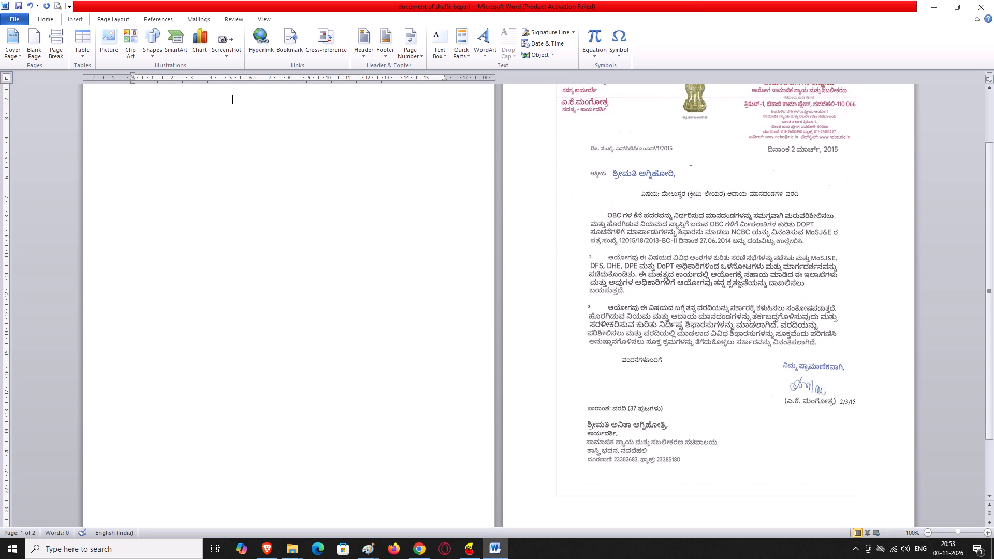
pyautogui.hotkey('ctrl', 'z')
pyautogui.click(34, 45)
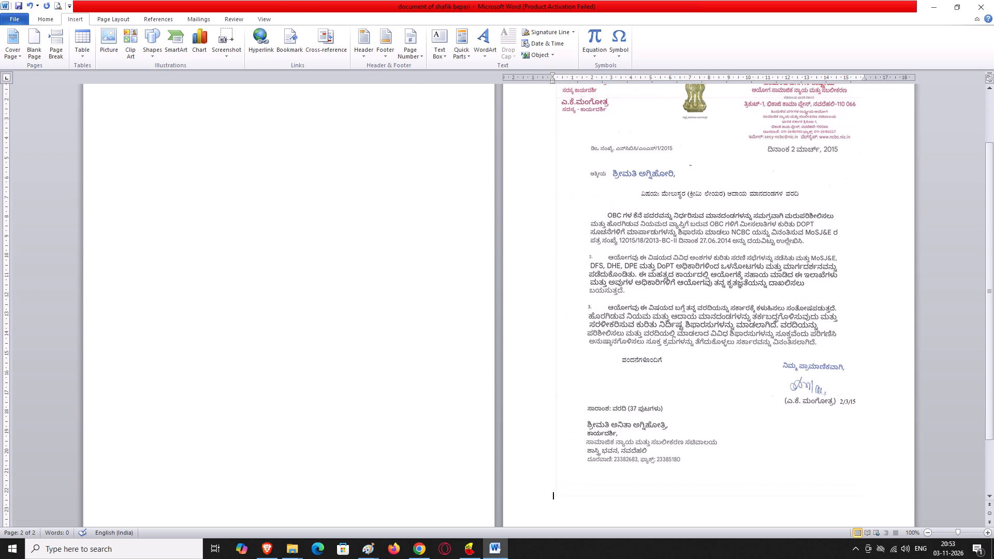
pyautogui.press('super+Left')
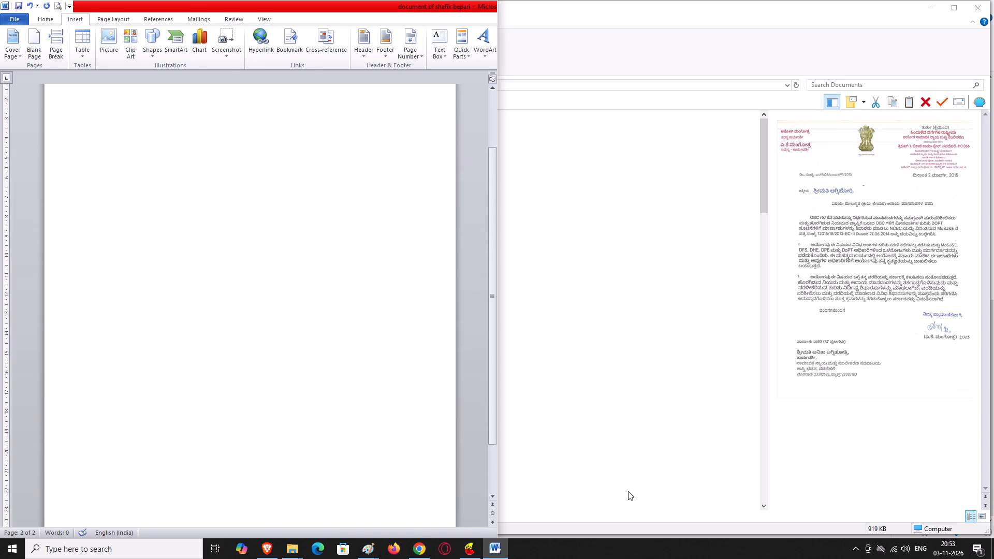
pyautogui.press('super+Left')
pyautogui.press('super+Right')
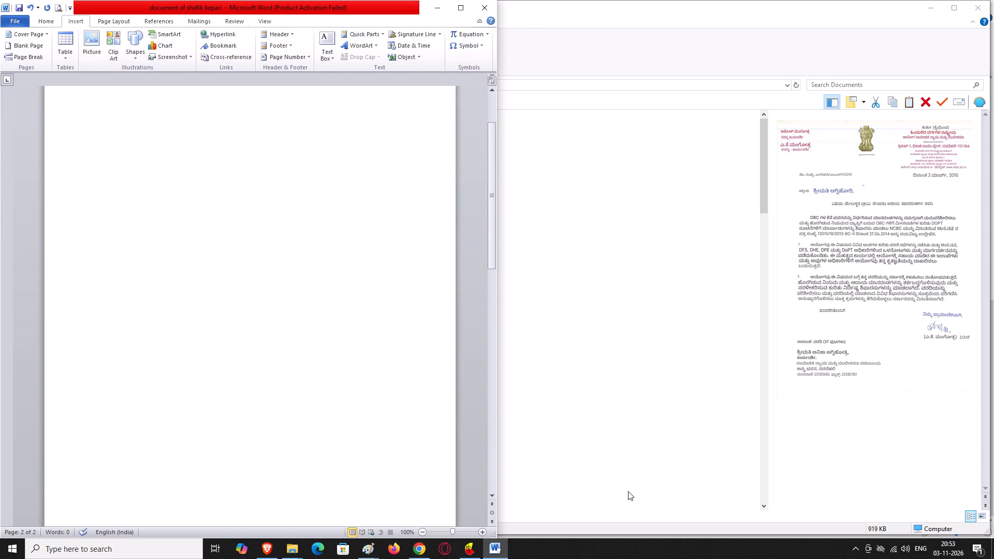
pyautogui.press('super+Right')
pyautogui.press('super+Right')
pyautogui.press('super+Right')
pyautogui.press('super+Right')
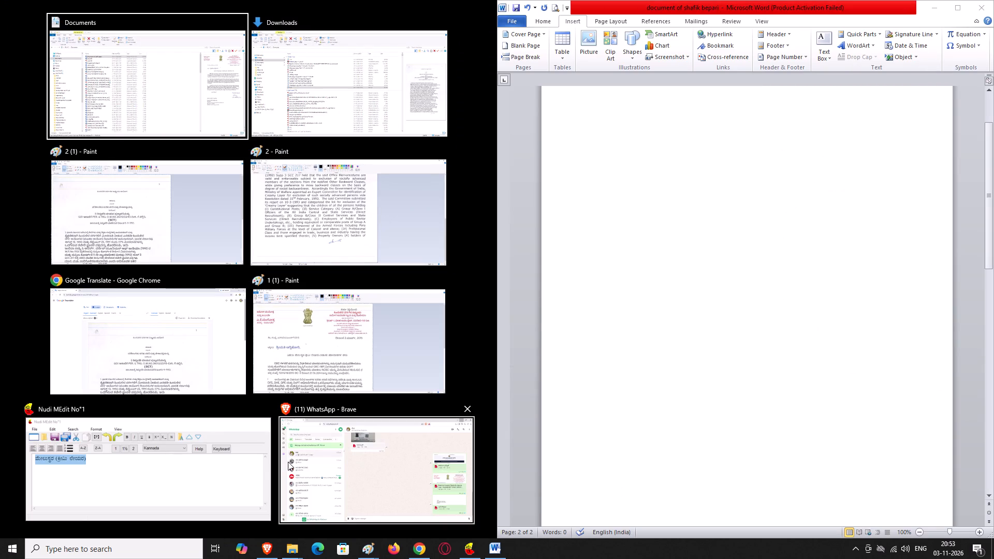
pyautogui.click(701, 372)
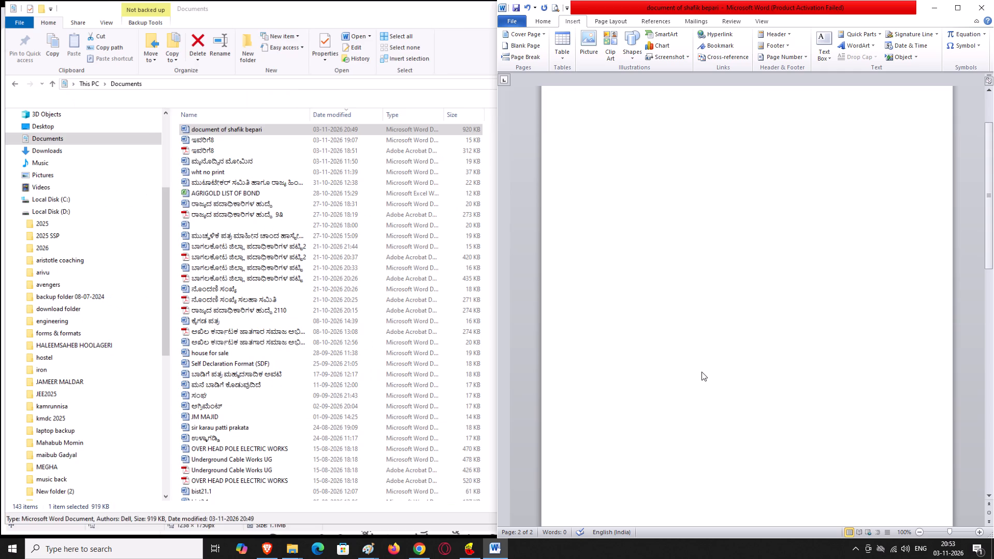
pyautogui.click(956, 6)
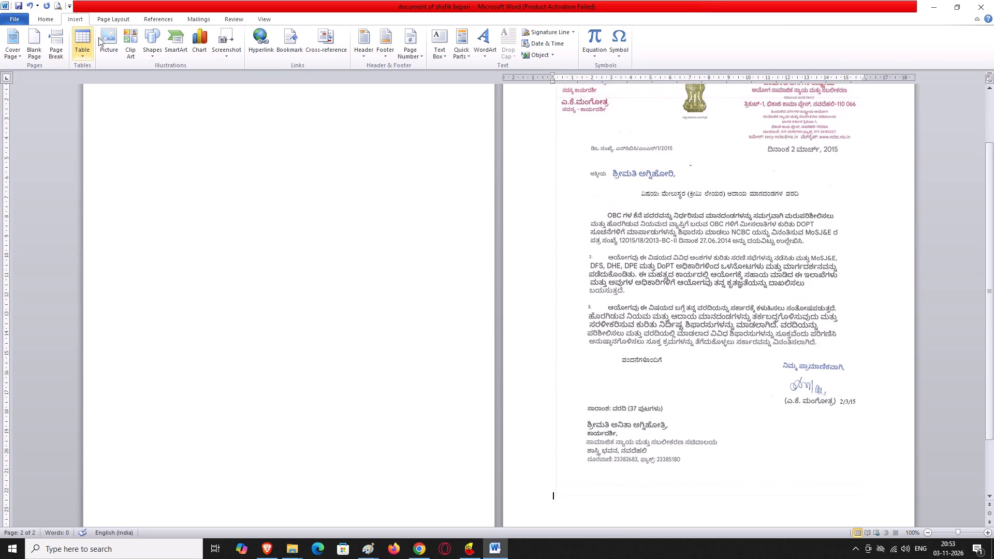
# Zoom the document so that two pages fit in the window.
pyautogui.click(258, 19)
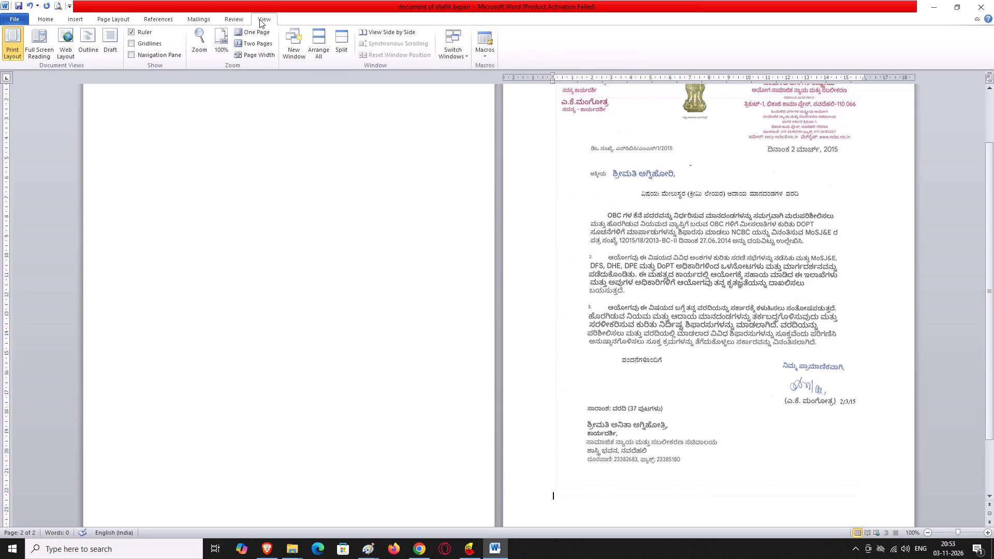
pyautogui.click(253, 40)
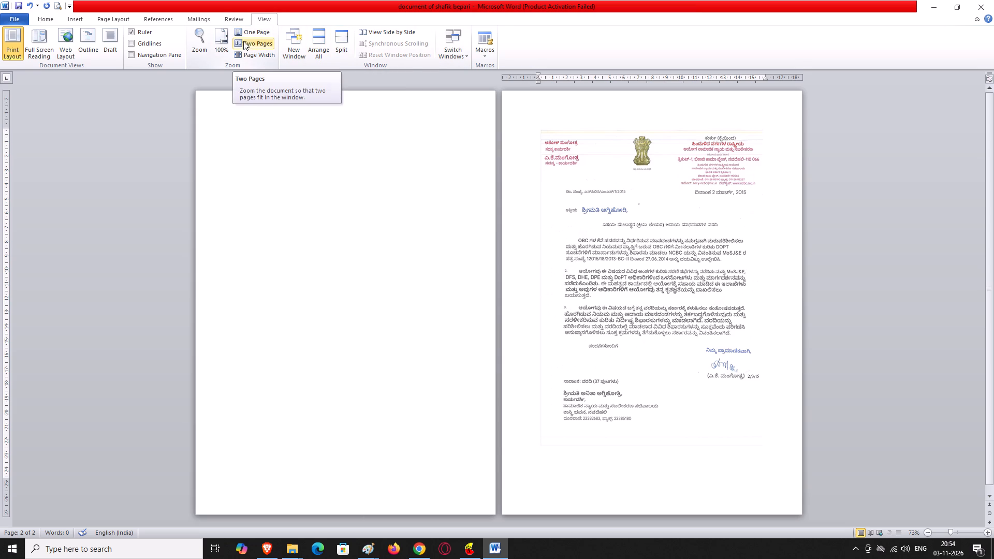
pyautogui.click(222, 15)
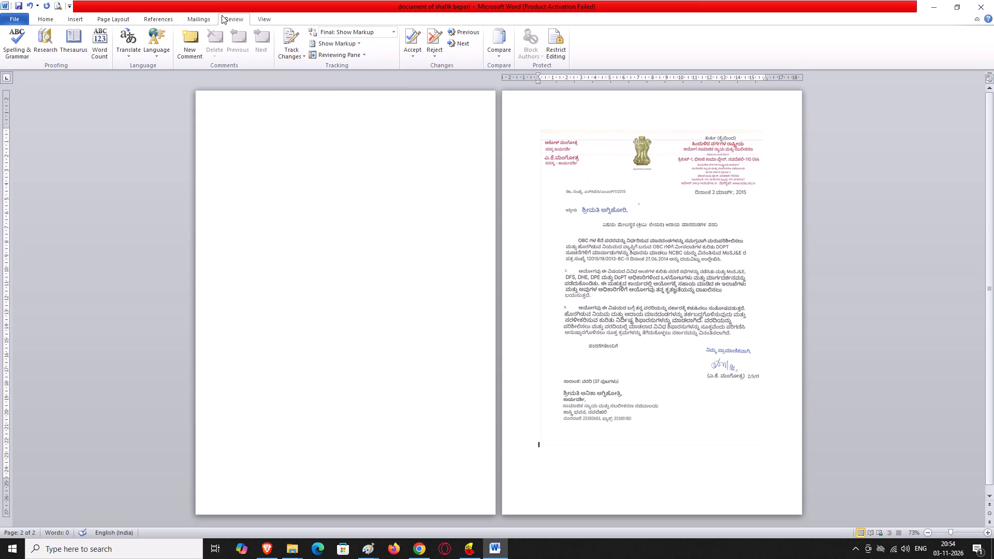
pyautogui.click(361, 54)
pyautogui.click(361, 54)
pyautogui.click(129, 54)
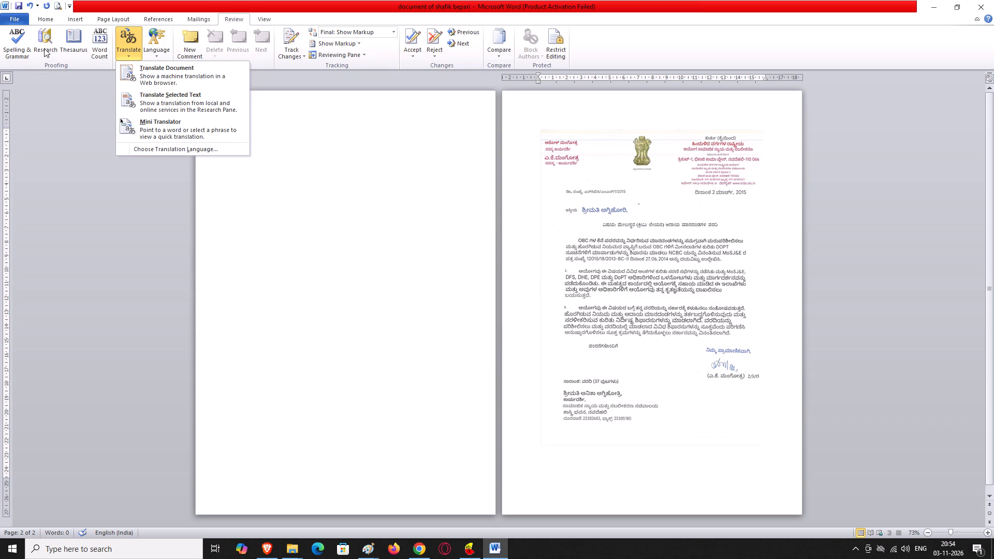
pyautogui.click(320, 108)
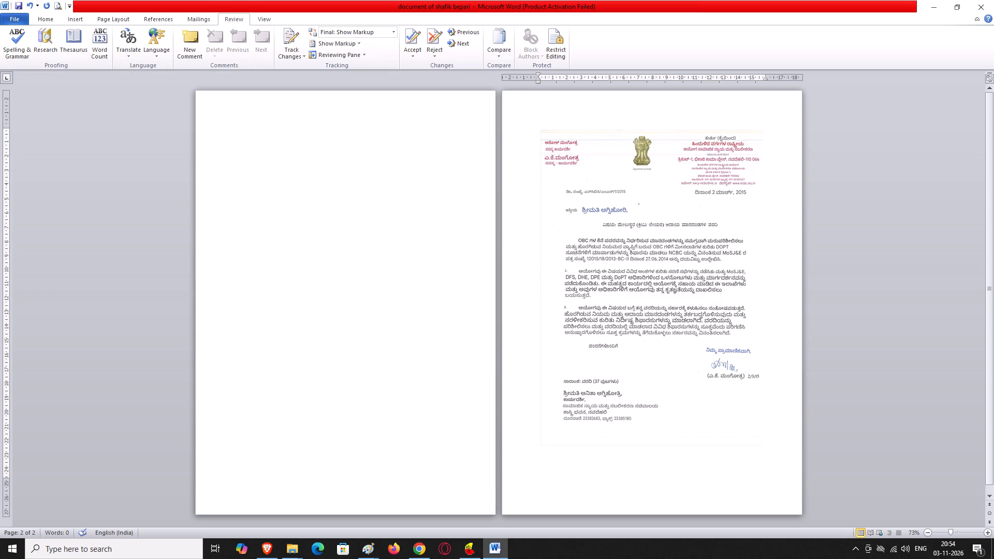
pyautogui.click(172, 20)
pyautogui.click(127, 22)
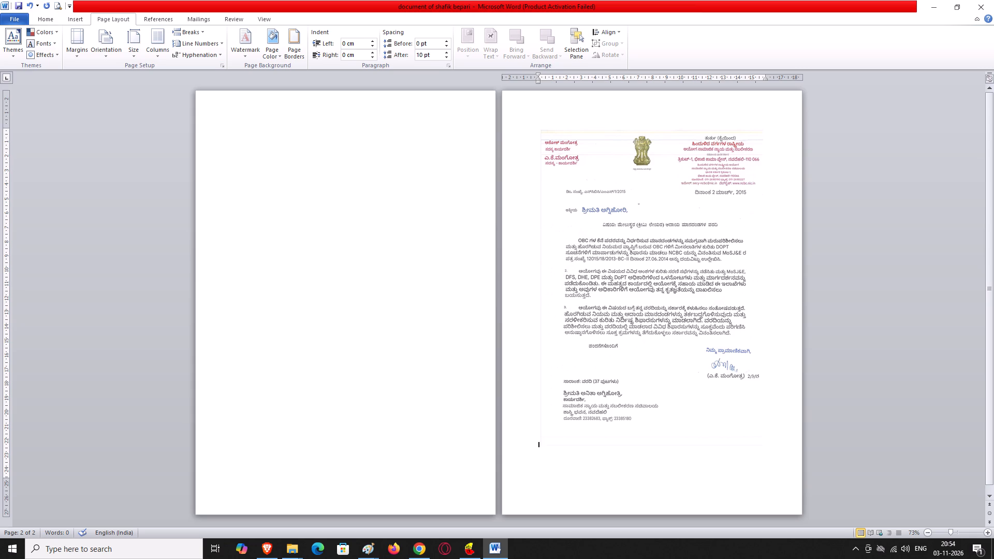
# Move the translated letter image from the second page onto the blank first page.
pyautogui.moveTo(720, 131); pyautogui.dragTo(719, 131)
pyautogui.moveTo(719, 131); pyautogui.dragTo(382, 145)
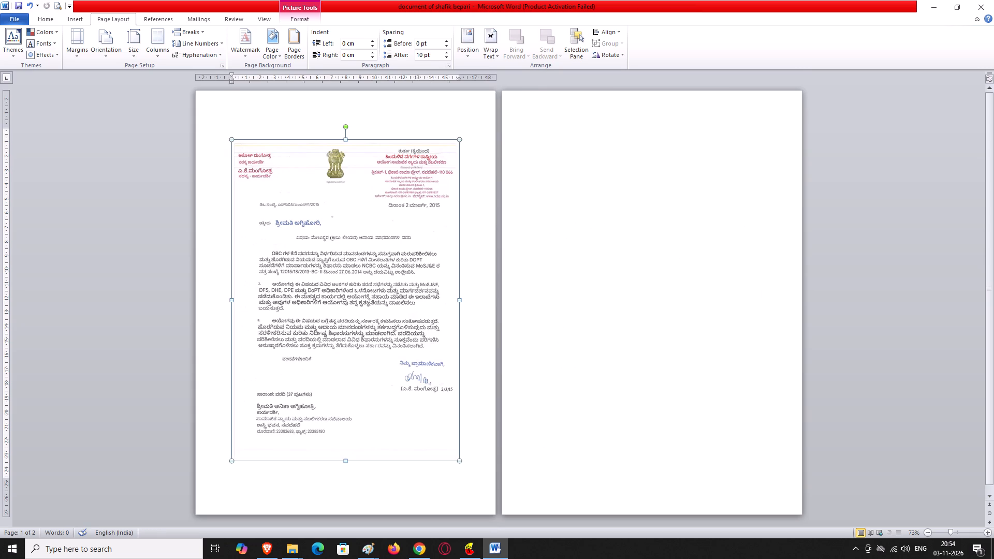
# Paste the copied Kannada-translated page image onto the blank second page of the document.
pyautogui.click(597, 190)
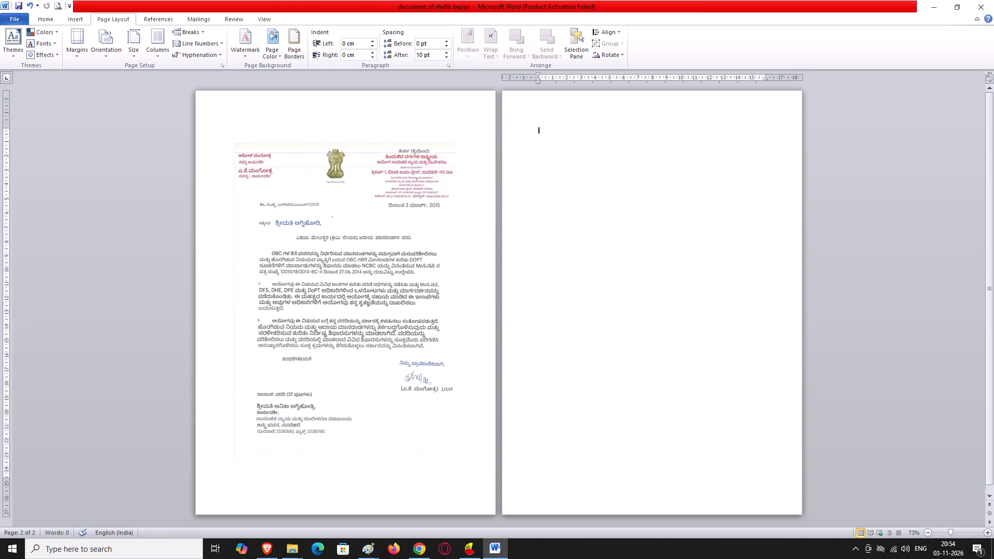
pyautogui.hotkey('ctrl', 'v')
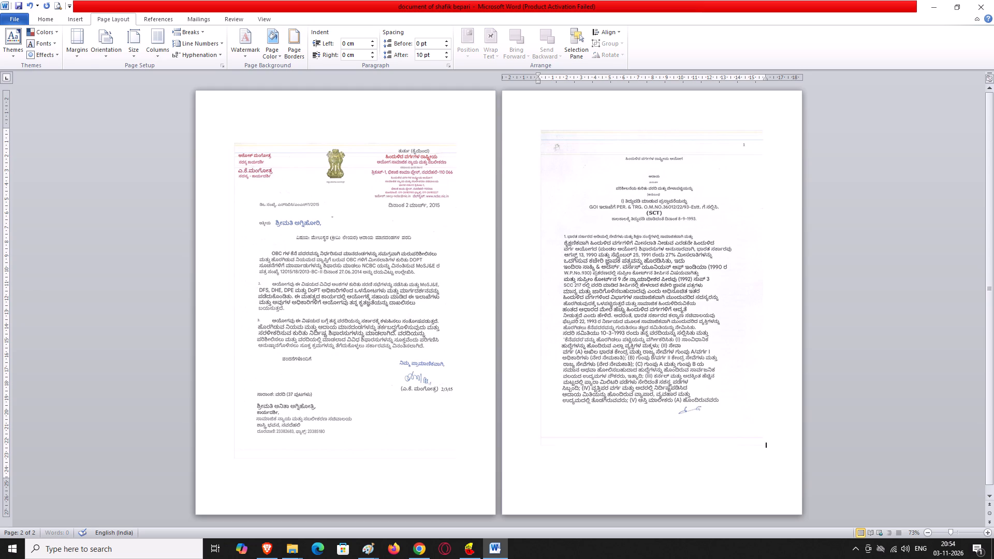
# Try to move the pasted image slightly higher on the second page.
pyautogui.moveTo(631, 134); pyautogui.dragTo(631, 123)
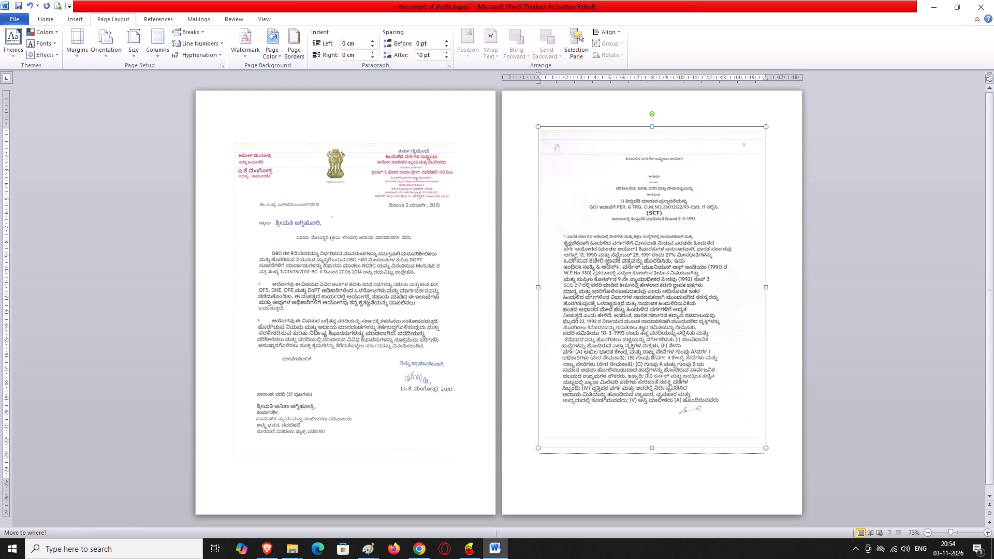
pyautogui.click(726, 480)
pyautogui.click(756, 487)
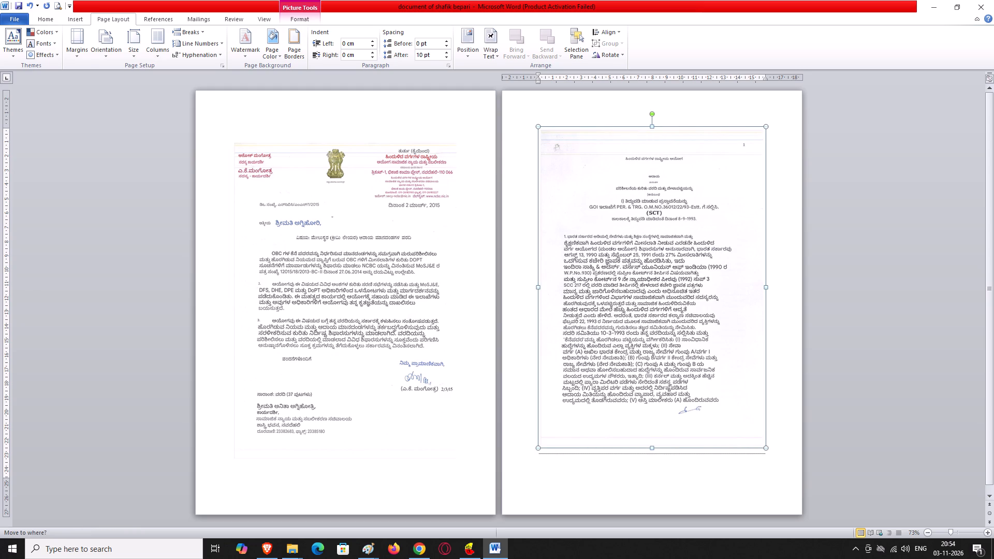
# Place the cursor after the pasted image and add empty lines until several blank pages follow it.
pyautogui.doubleClick(793, 445)
pyautogui.click(793, 445)
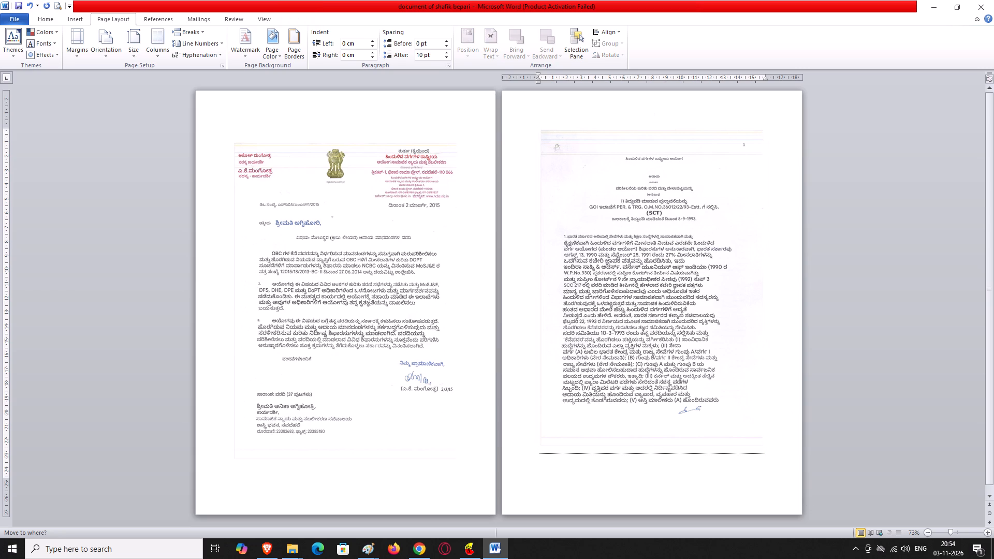
pyautogui.press('Return')
pyautogui.press('Return')
pyautogui.press('Return')
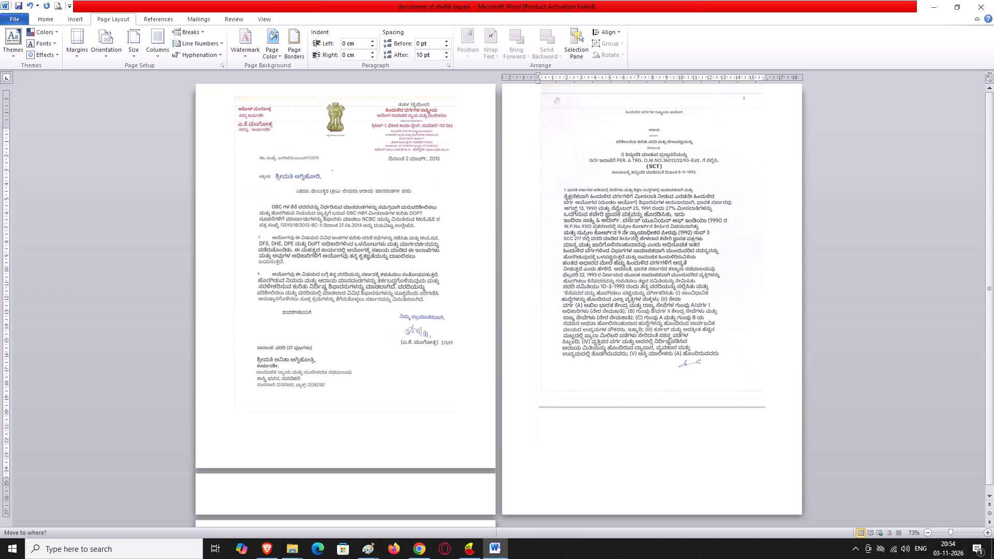
pyautogui.press('Return')
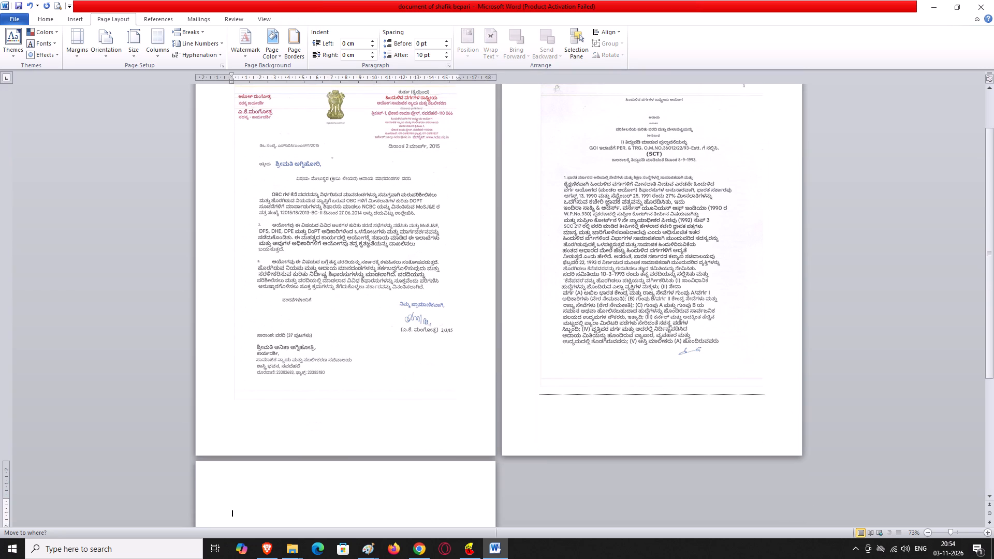
pyautogui.press('Return')
pyautogui.press('Return')
pyautogui.press('Return')
pyautogui.press('Return')
pyautogui.press('Return')
pyautogui.press('Return')
pyautogui.press('Return')
pyautogui.press('Return')
pyautogui.press('Return')
pyautogui.press('Return')
pyautogui.press('Return')
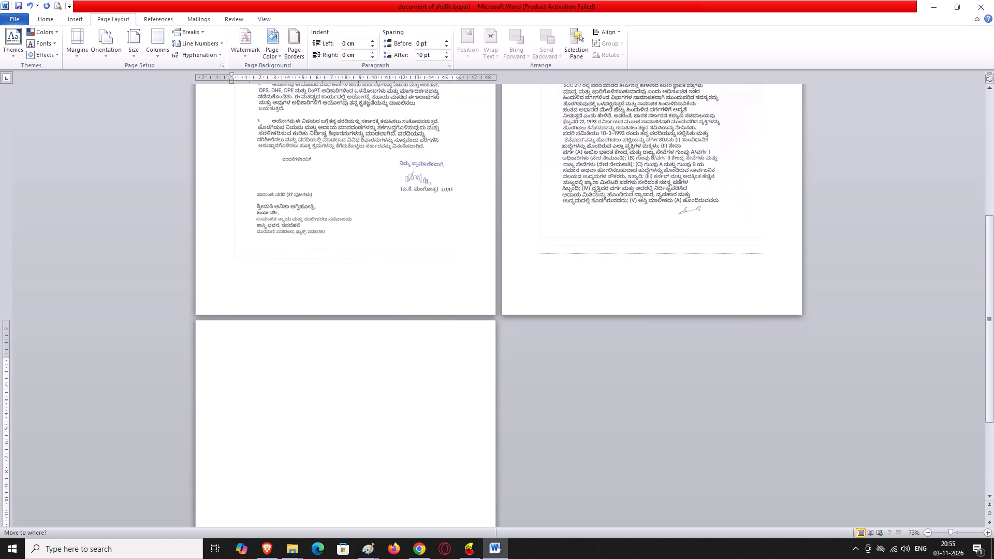
pyautogui.press('Return')
pyautogui.press('Return')
pyautogui.press('Return')
pyautogui.press('Return')
pyautogui.press('Return')
pyautogui.press('Return')
pyautogui.press('Return')
pyautogui.press('Return')
pyautogui.press('Return')
pyautogui.press('Return')
pyautogui.press('Return')
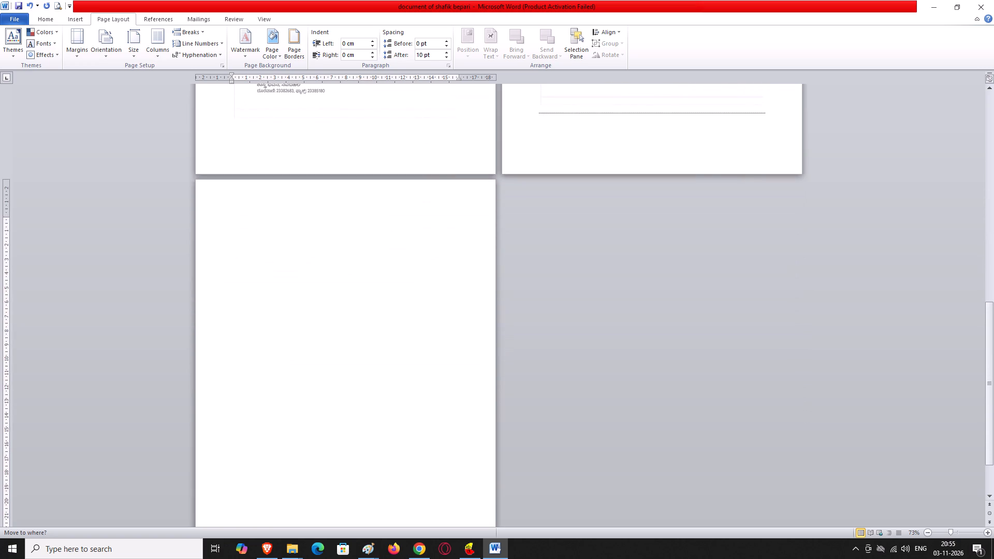
pyautogui.press('Return')
pyautogui.press('Return')
pyautogui.press('Return')
pyautogui.press('Return')
pyautogui.press('Return')
pyautogui.press('Return')
pyautogui.press('Return')
pyautogui.press('Return')
pyautogui.press('Return')
pyautogui.press('Return')
pyautogui.press('Return')
pyautogui.press('Return')
pyautogui.press('Return')
pyautogui.press('Return')
pyautogui.press('Return')
pyautogui.press('Return')
pyautogui.press('Return')
pyautogui.press('Return')
pyautogui.press('Return')
pyautogui.press('Return')
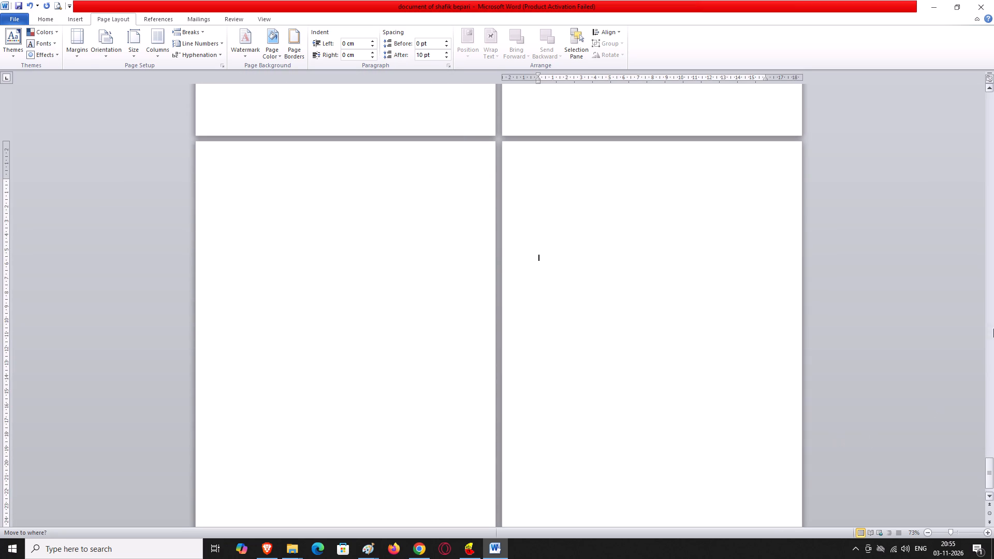
# Enlarge the translated image on the second page slightly from its lower corner, extending it just past the text margin.
pyautogui.scroll(10, 852, 355)
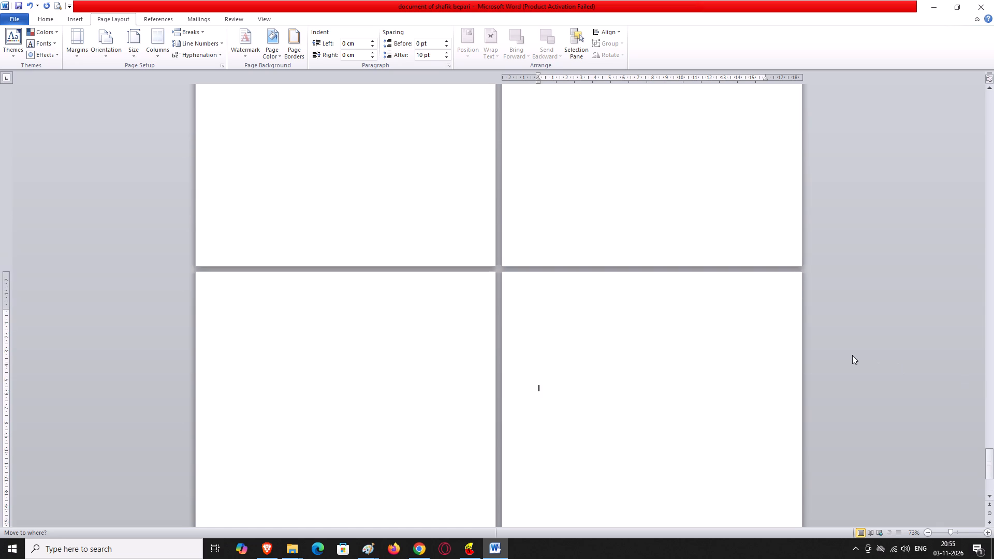
pyautogui.scroll(20, 852, 355)
pyautogui.scroll(20, 852, 355)
pyautogui.scroll(8, 852, 355)
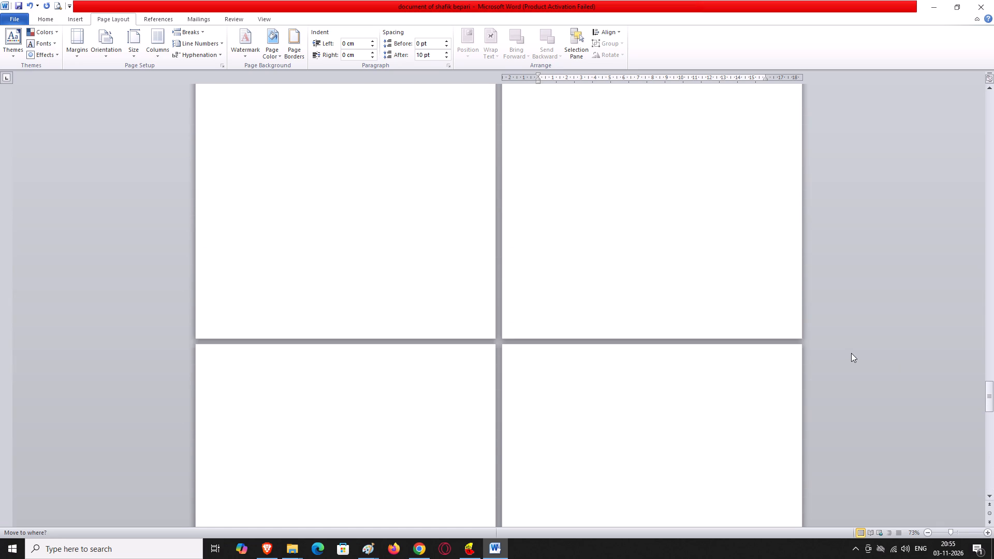
pyautogui.scroll(20, 851, 353)
pyautogui.scroll(20, 851, 353)
pyautogui.scroll(8, 851, 353)
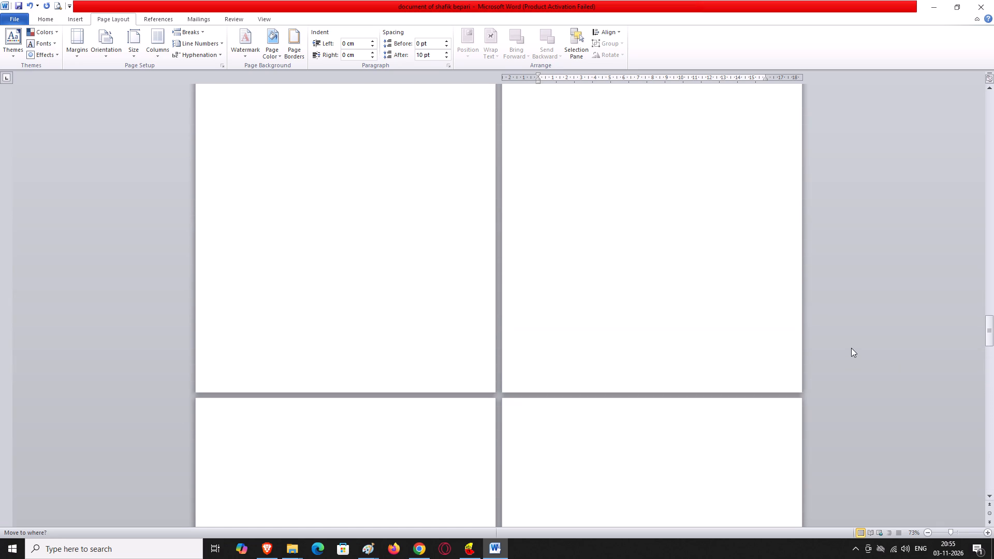
pyautogui.scroll(20, 851, 348)
pyautogui.scroll(20, 851, 348)
pyautogui.scroll(14, 851, 348)
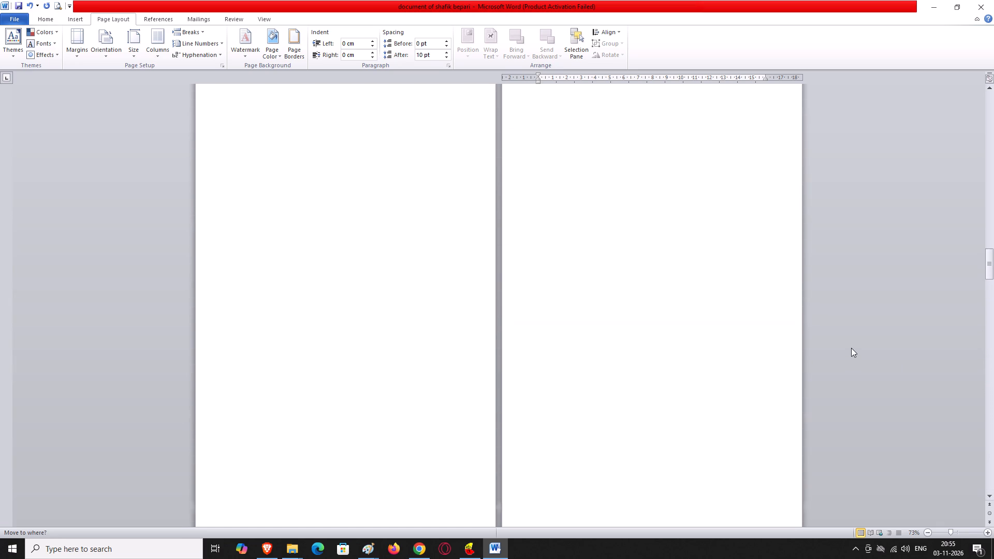
pyautogui.scroll(1, 851, 348)
pyautogui.moveTo(985, 248); pyautogui.dragTo(993, 91)
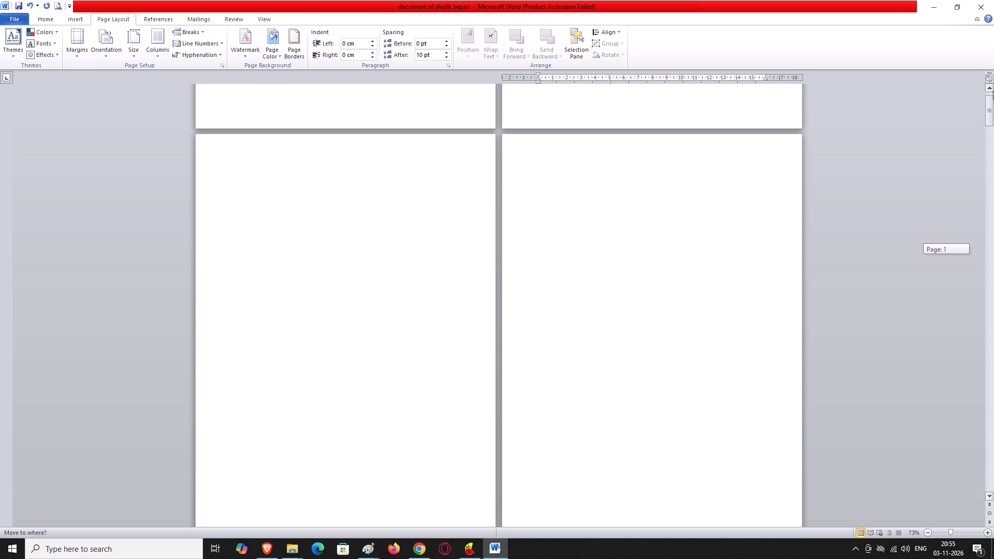
pyautogui.moveTo(993, 91); pyautogui.dragTo(992, 86)
pyautogui.click(748, 403)
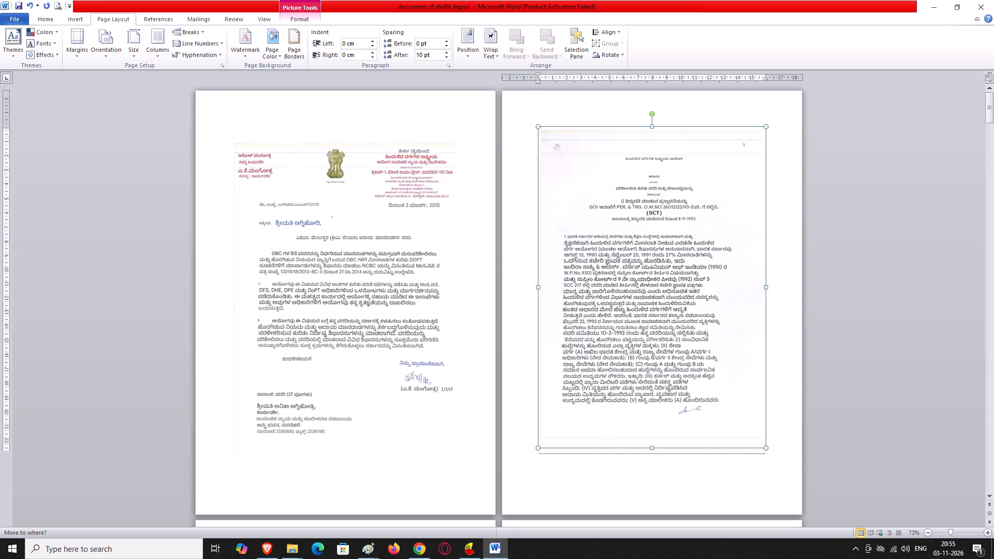
pyautogui.moveTo(767, 446); pyautogui.dragTo(780, 451)
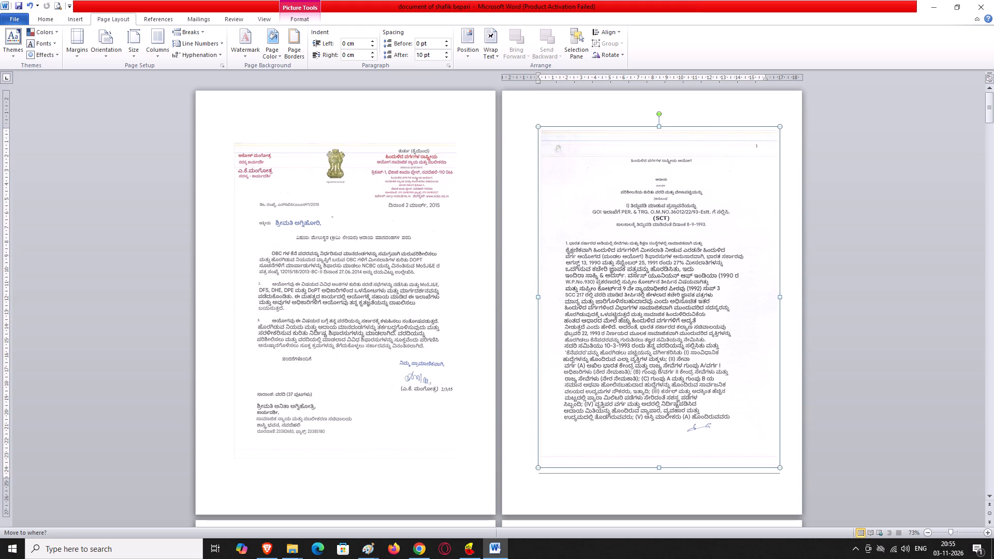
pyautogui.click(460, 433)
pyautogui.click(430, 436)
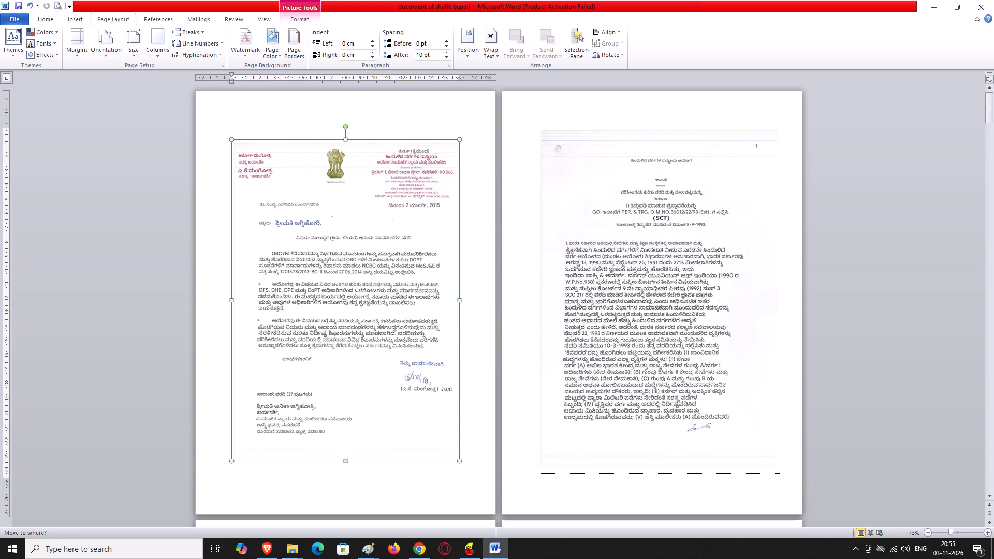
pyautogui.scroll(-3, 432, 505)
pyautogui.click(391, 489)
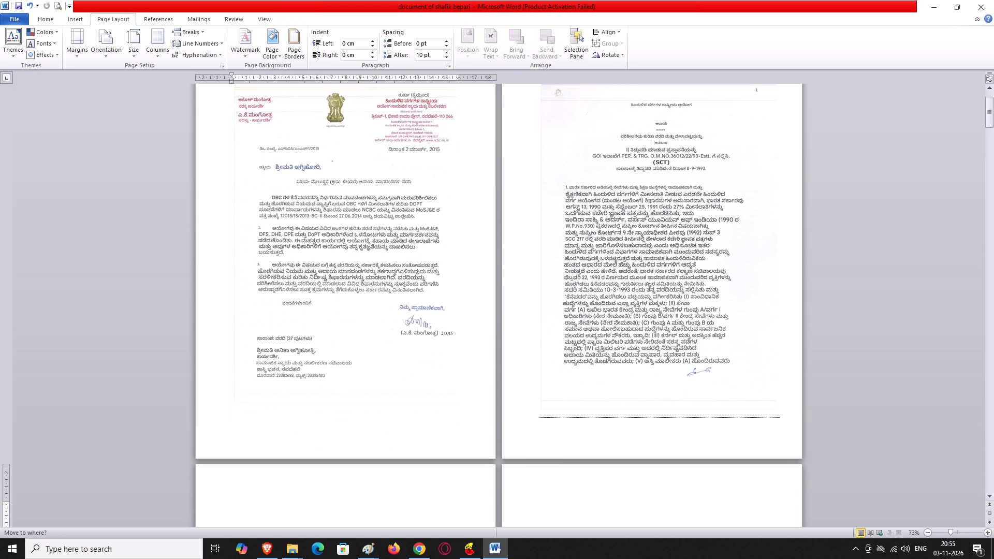
# Switch to Google Translate, clear the previous image and upload page image 3 for translation into Kannada.
pyautogui.click(419, 557)
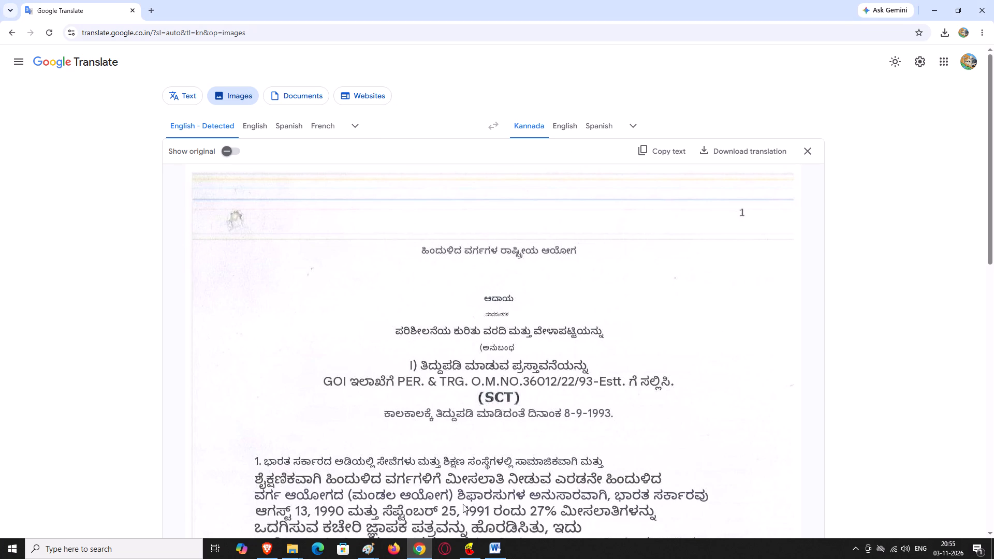
pyautogui.click(800, 152)
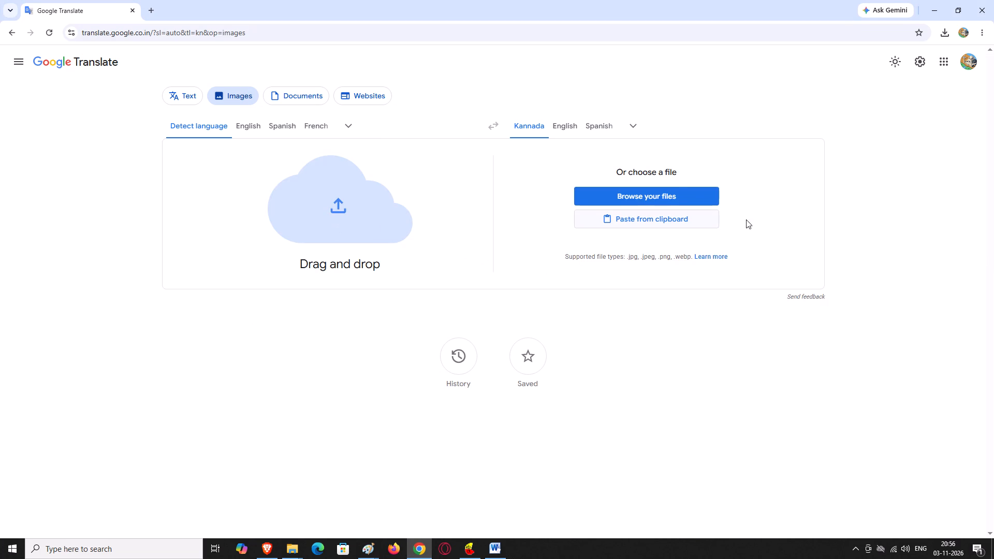
pyautogui.click(673, 193)
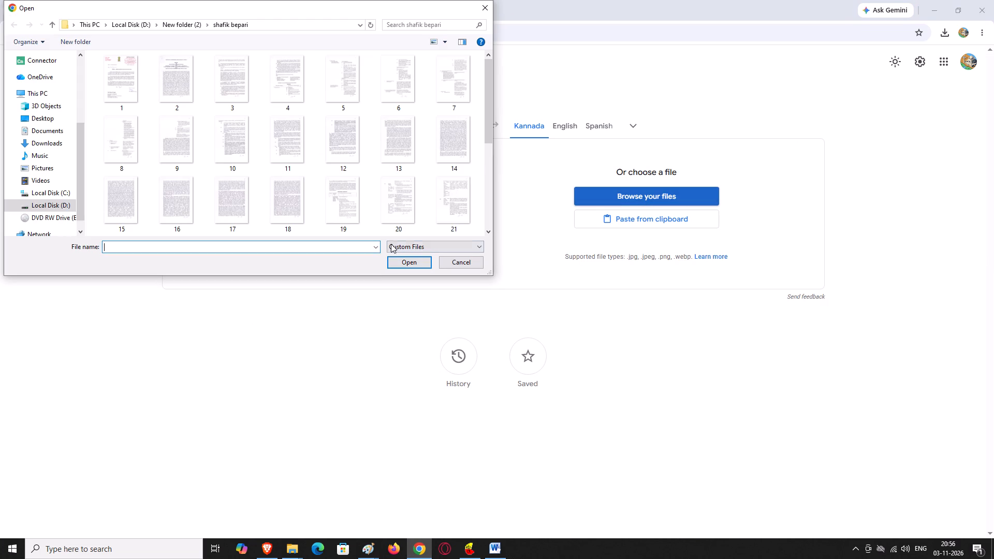
pyautogui.click(246, 87)
pyautogui.click(396, 264)
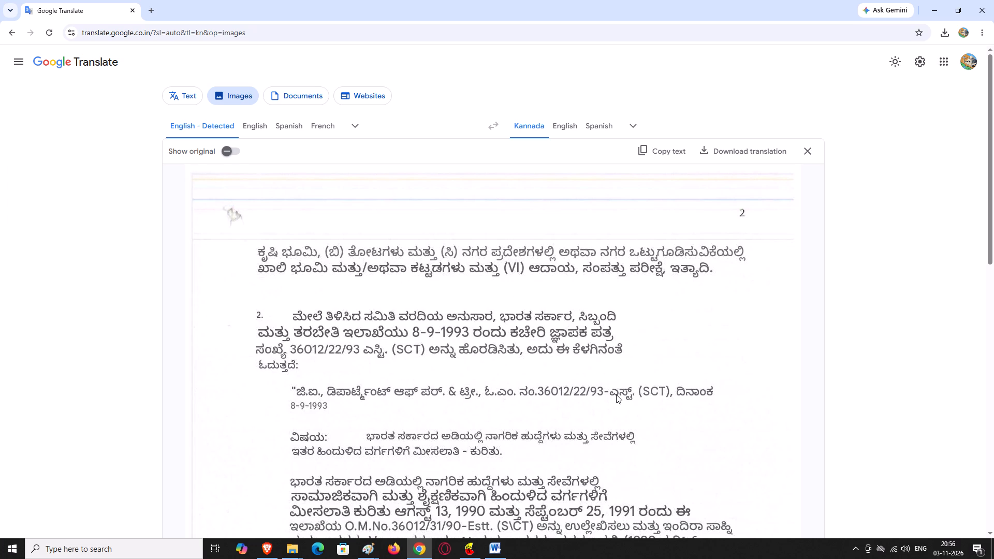
# Check the Kannada translation of image 3 down to the signature and download the translated image.
pyautogui.scroll(-3, 616, 394)
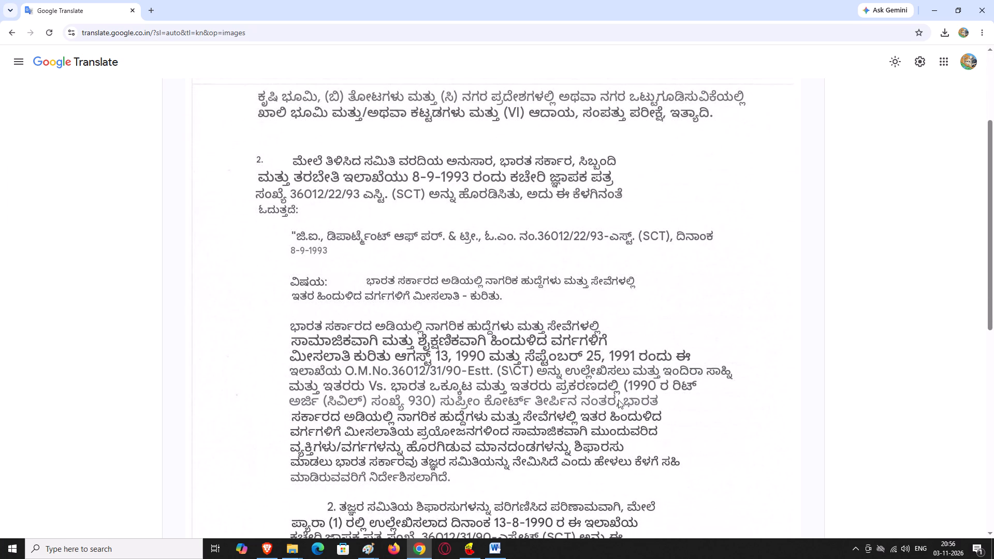
pyautogui.scroll(-2, 622, 397)
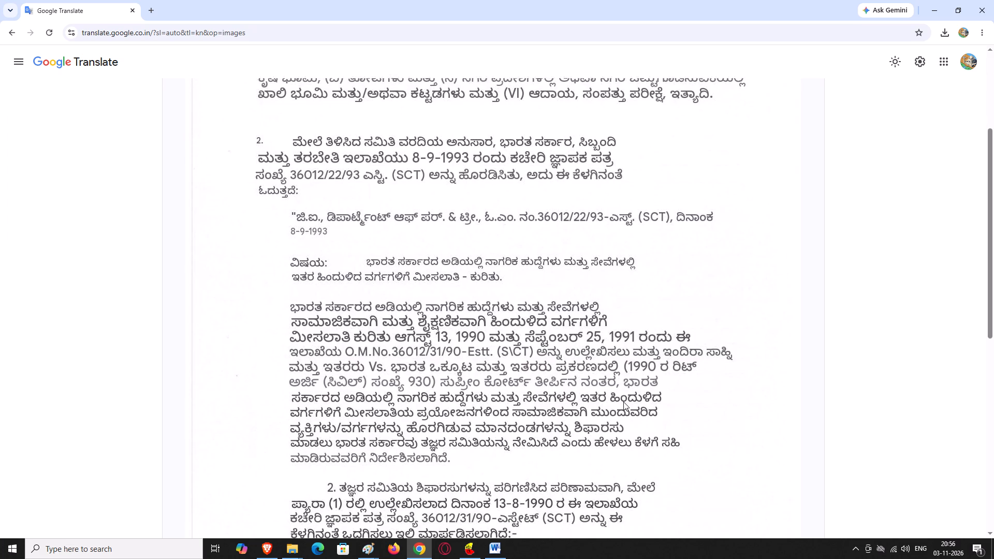
pyautogui.scroll(-2, 623, 402)
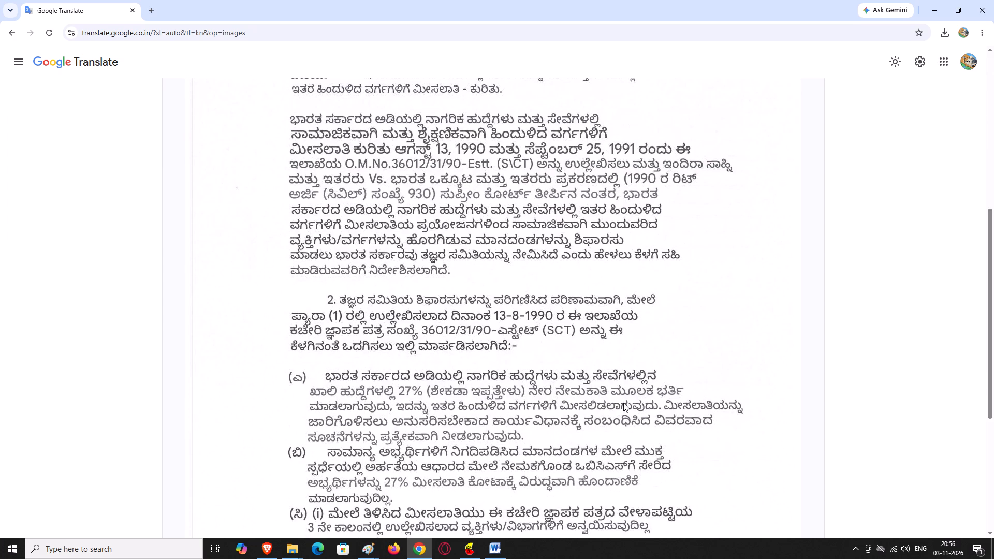
pyautogui.scroll(-3, 623, 403)
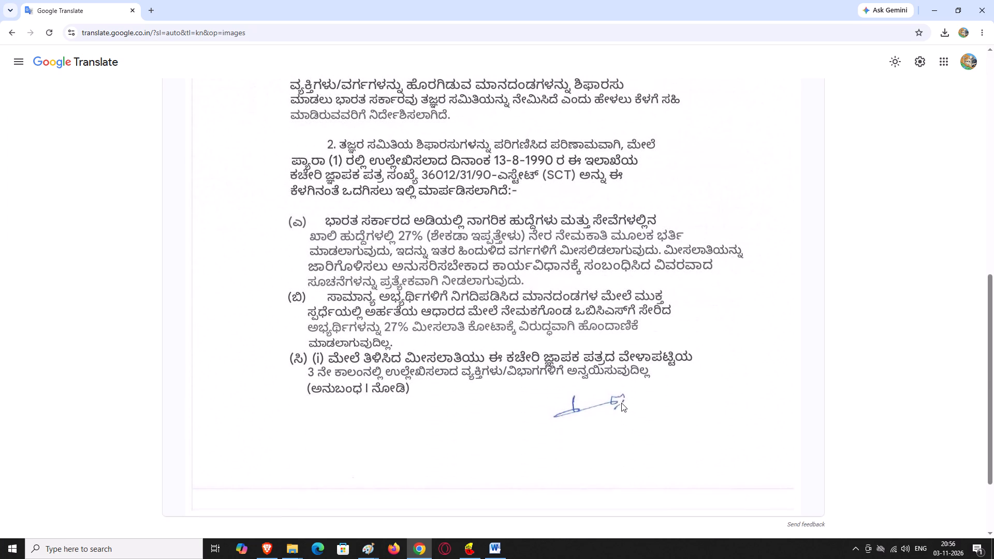
pyautogui.scroll(12, 621, 403)
pyautogui.click(735, 149)
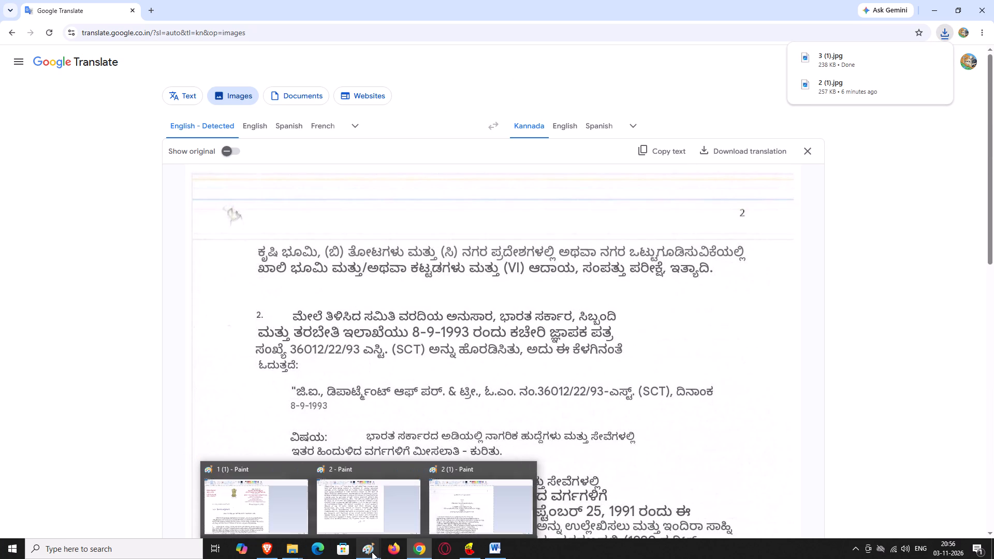
# Switch to the Downloads folder in File Explorer and select the downloaded image 3 (1).
pyautogui.click(293, 548)
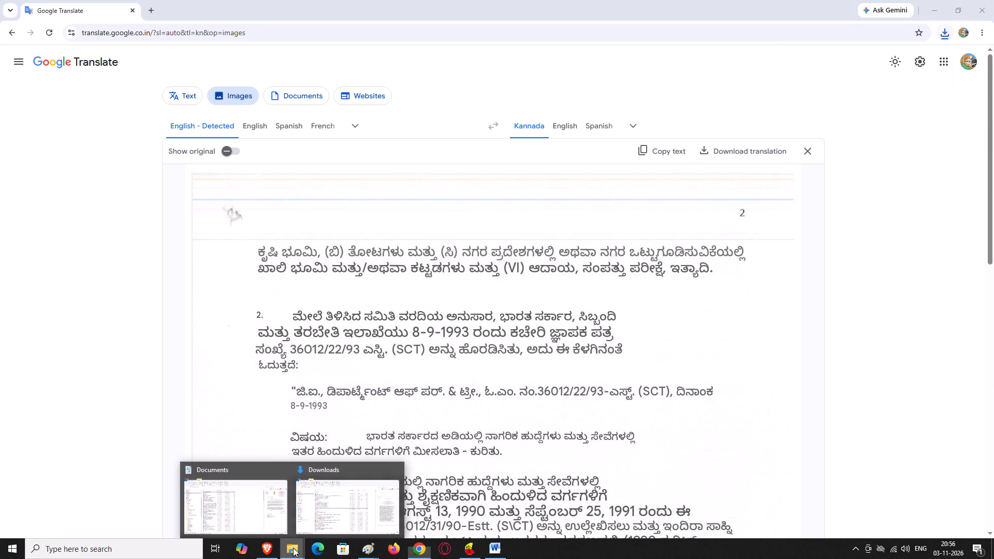
pyautogui.click(382, 507)
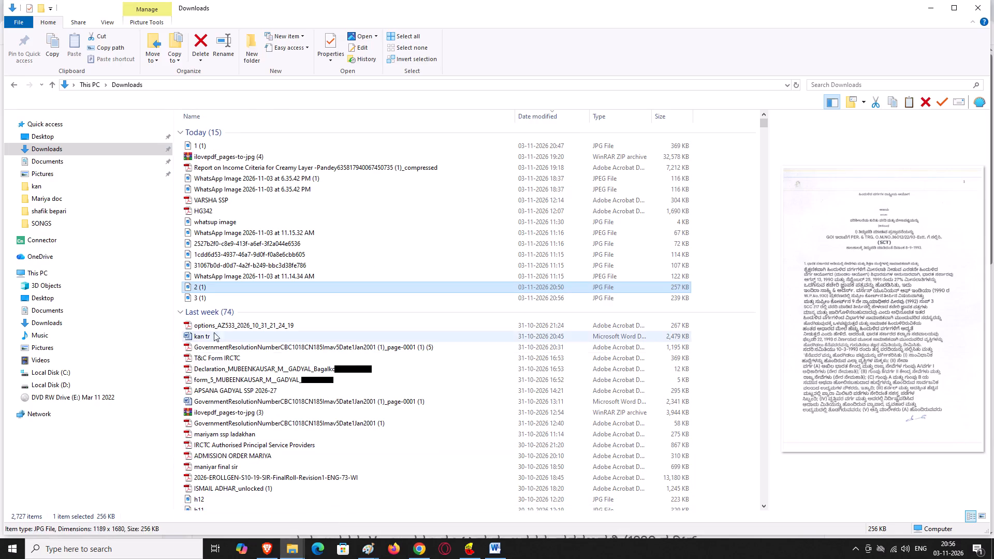
pyautogui.click(215, 302)
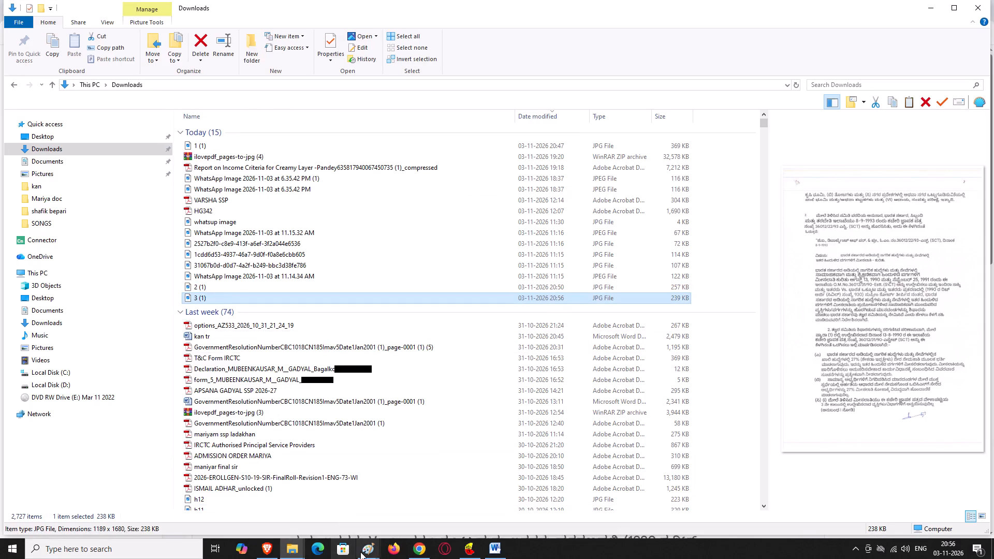
# Close the three open Paint windows holding the images 2 (1), 2 and 1 (1).
pyautogui.click(361, 552)
pyautogui.click(529, 470)
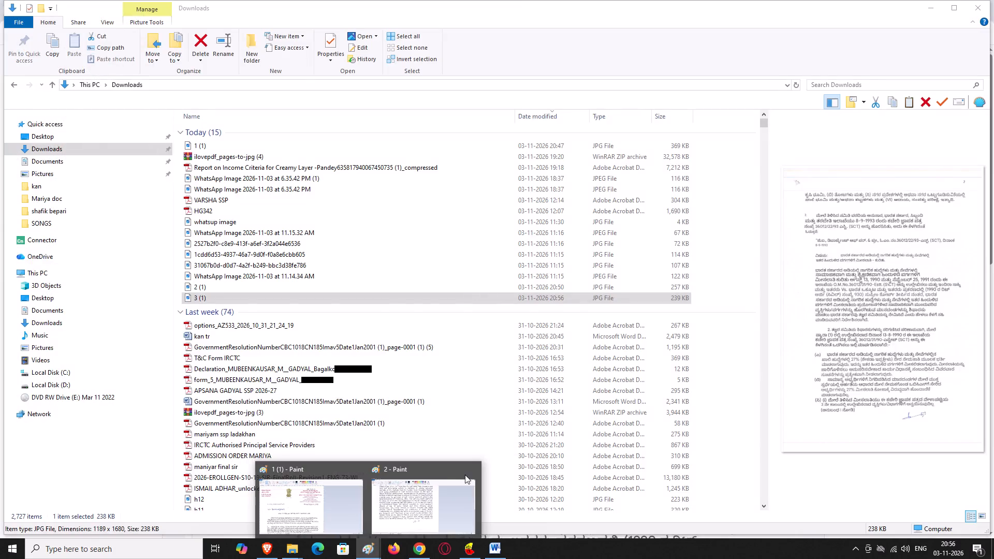
pyautogui.click(476, 467)
pyautogui.click(416, 472)
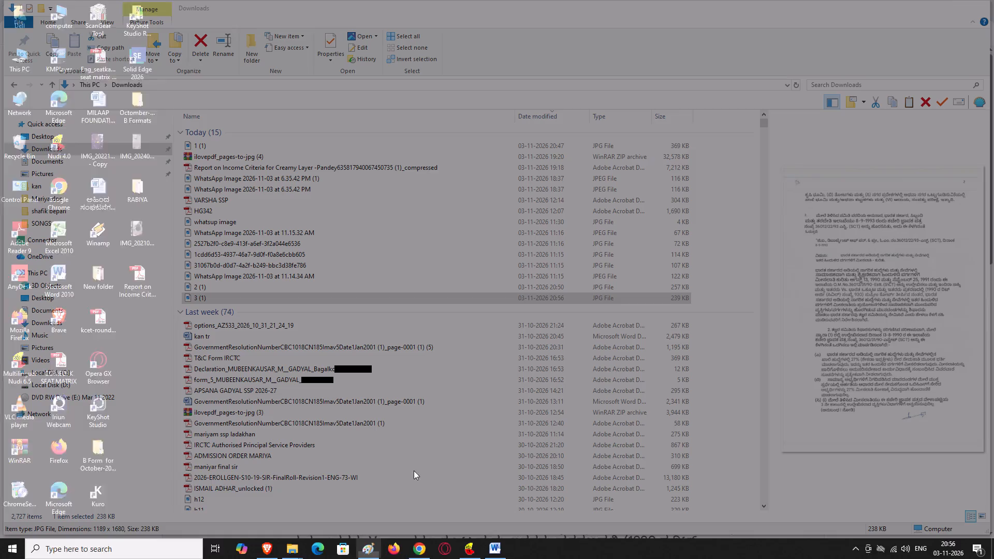
# Open the image 3 (1) from the Downloads folder in Paint.
pyautogui.rightClick(218, 302)
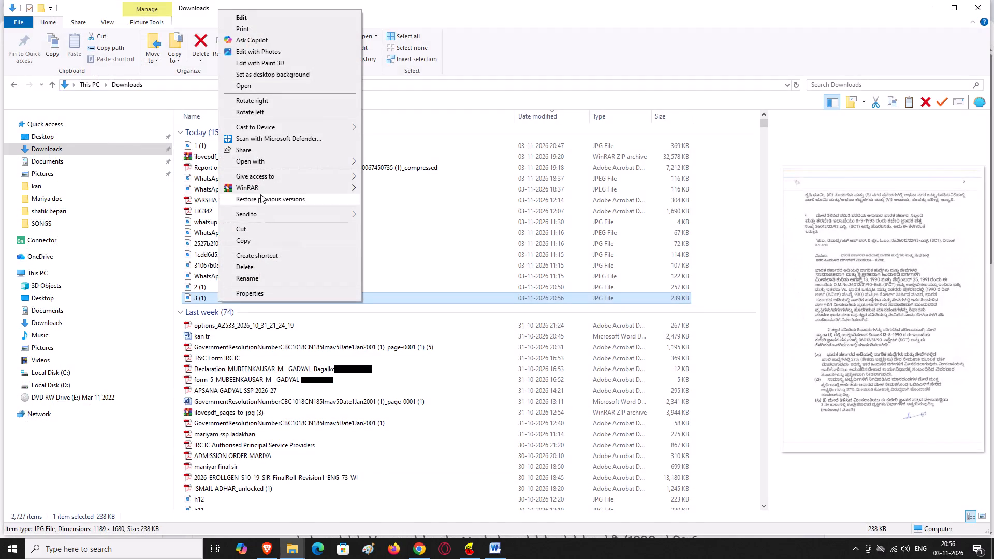
pyautogui.click(387, 183)
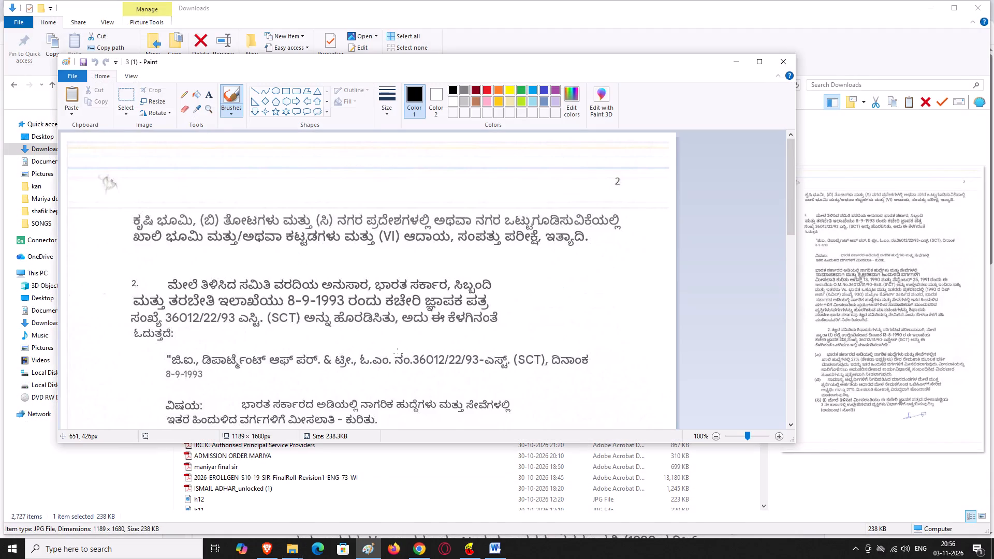
# Maximise the Paint window with image 3 (1) and select the whole image.
pyautogui.click(762, 61)
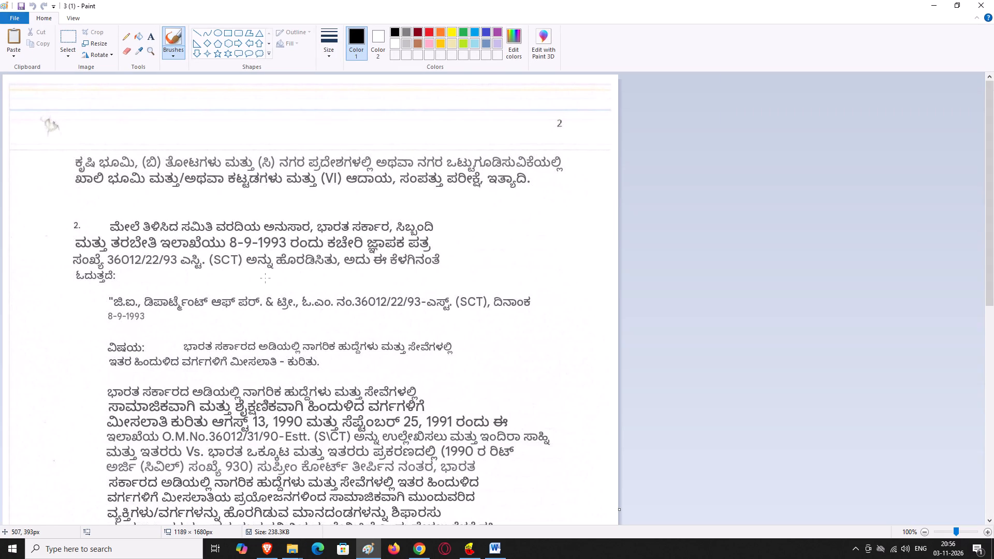
pyautogui.hotkey('ctrl', 'a')
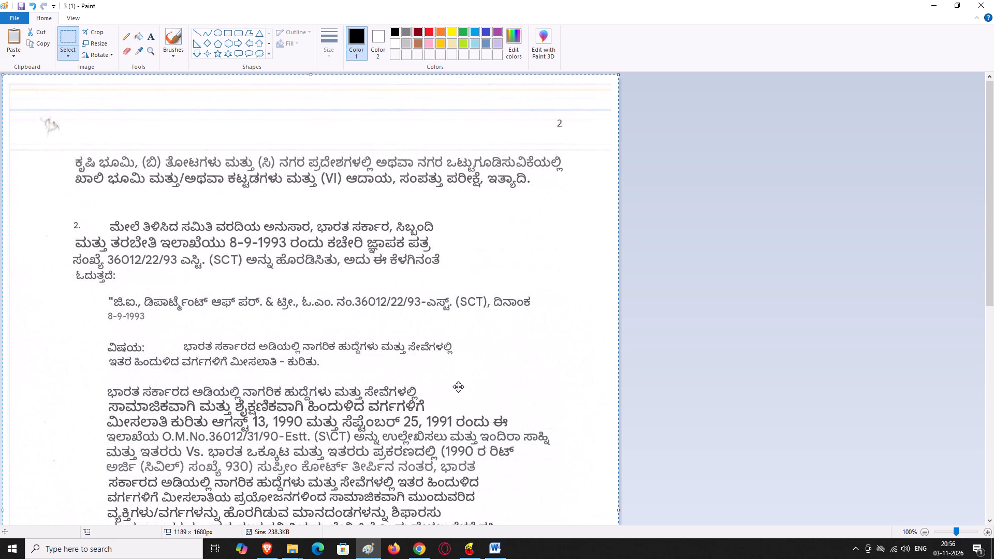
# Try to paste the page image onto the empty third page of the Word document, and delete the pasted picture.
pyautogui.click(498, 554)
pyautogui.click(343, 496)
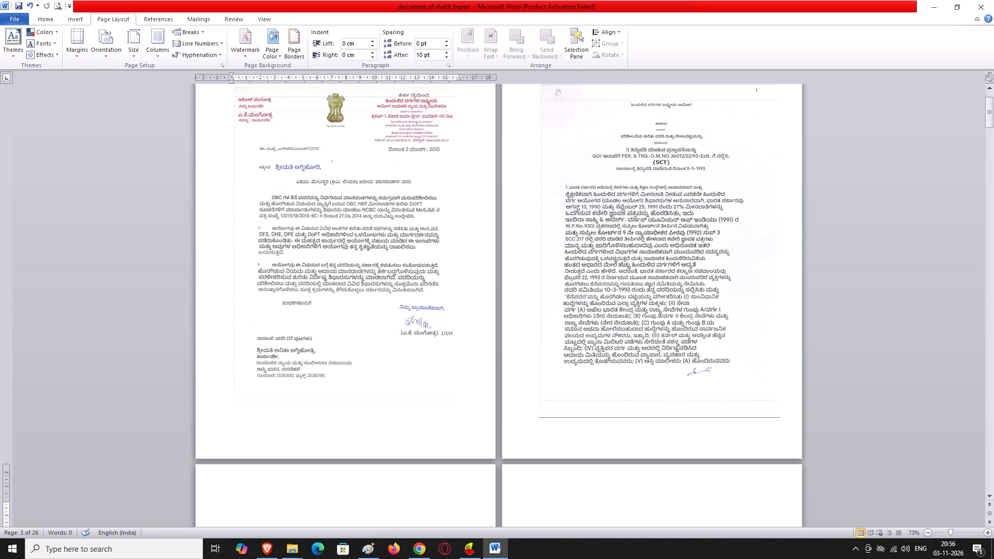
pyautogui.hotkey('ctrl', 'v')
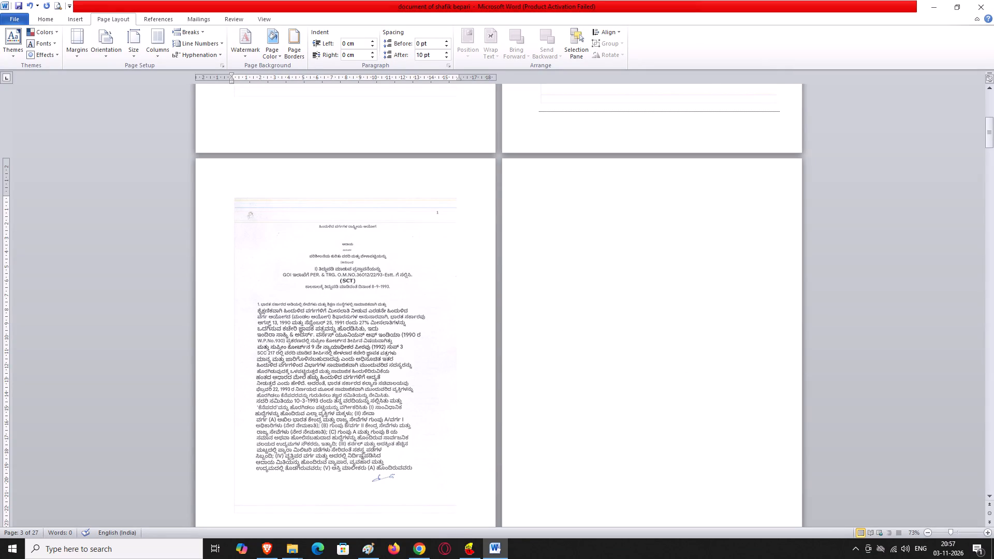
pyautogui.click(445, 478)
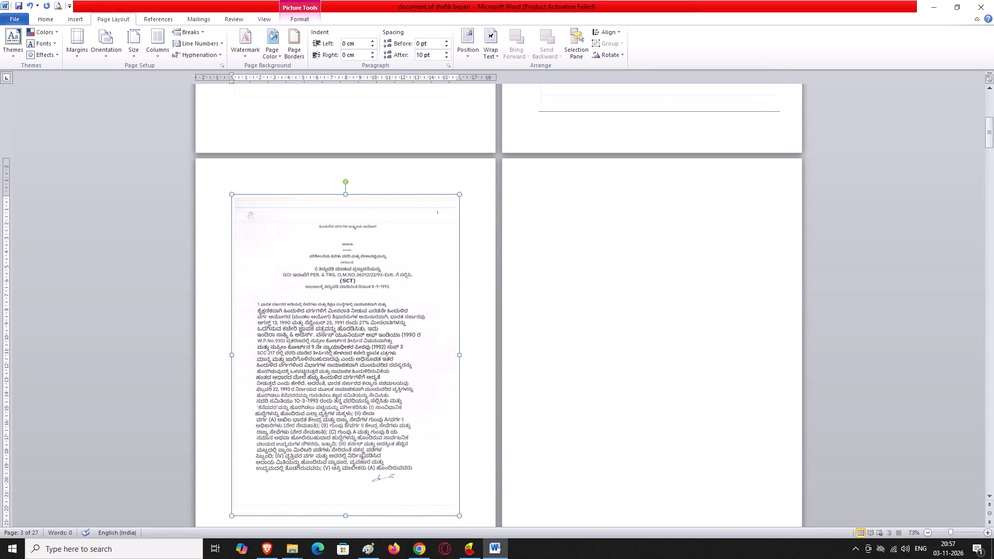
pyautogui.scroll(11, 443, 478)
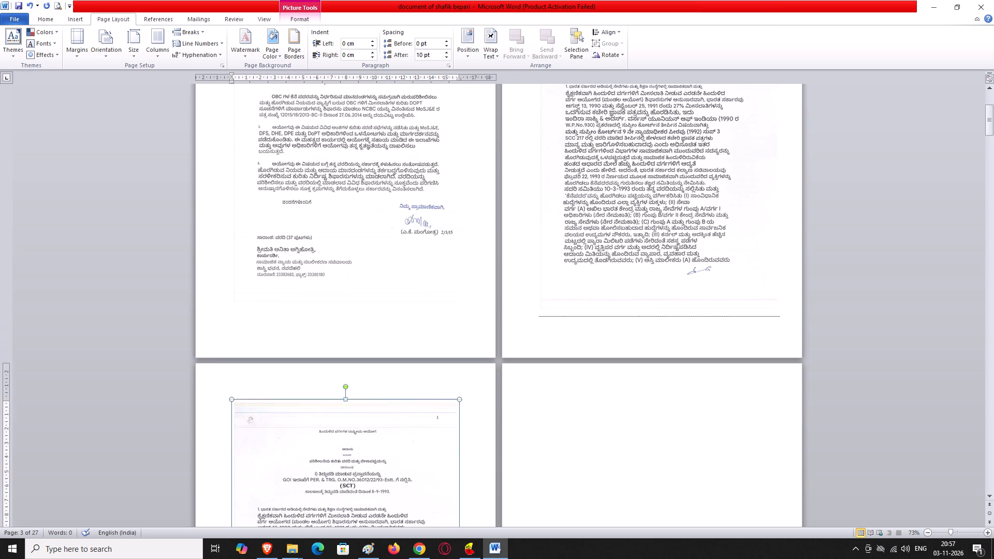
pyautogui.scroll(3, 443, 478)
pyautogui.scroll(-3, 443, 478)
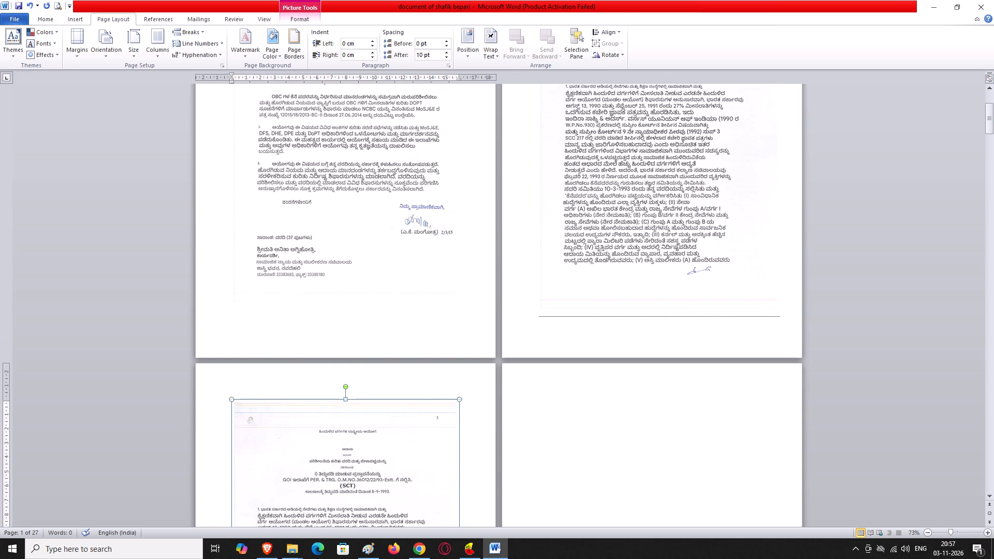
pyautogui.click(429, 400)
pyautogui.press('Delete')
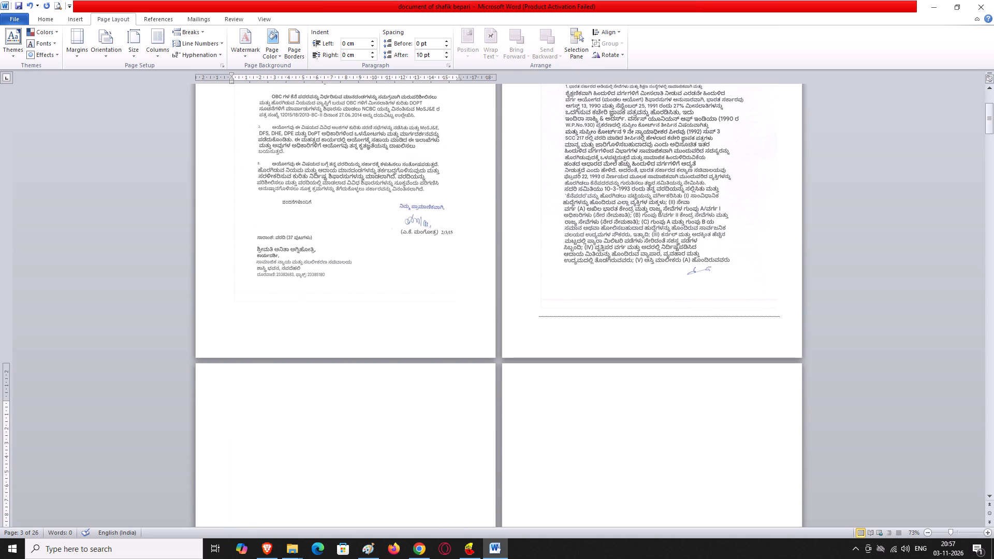
# Copy the selected image 3 (1) in Paint and paste it onto the empty third page of the Word document.
pyautogui.click(362, 549)
pyautogui.rightClick(152, 148)
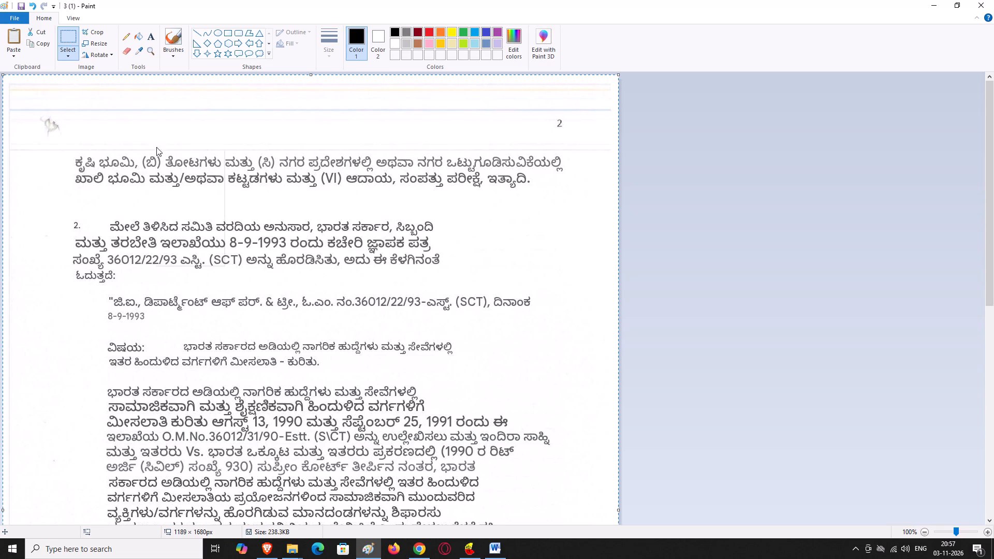
pyautogui.click(176, 164)
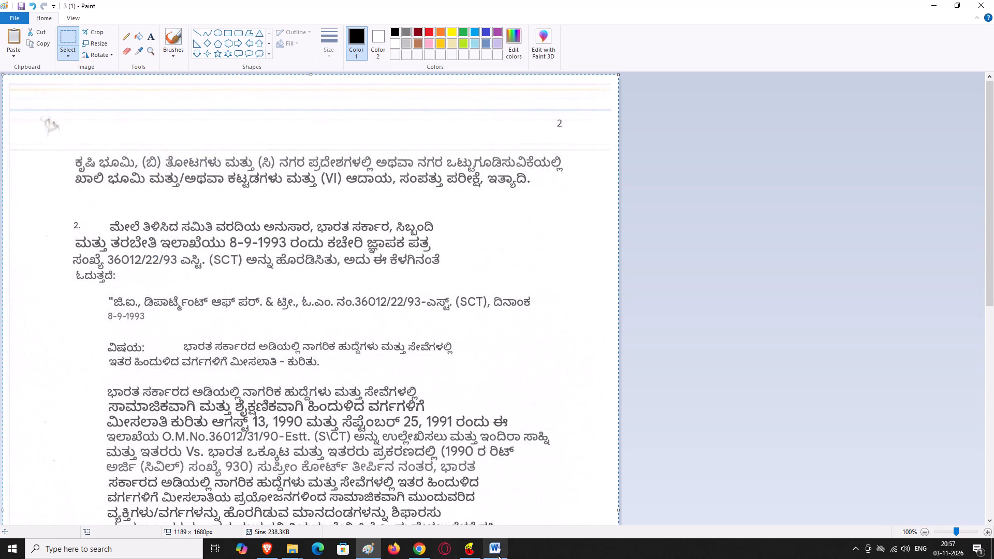
pyautogui.click(499, 556)
pyautogui.click(283, 411)
pyautogui.rightClick(283, 411)
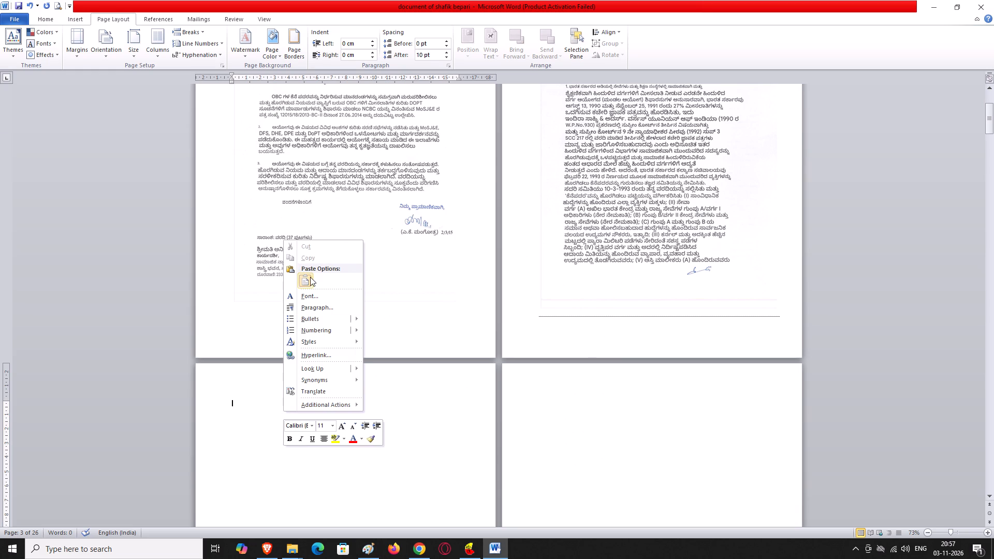
pyautogui.click(310, 277)
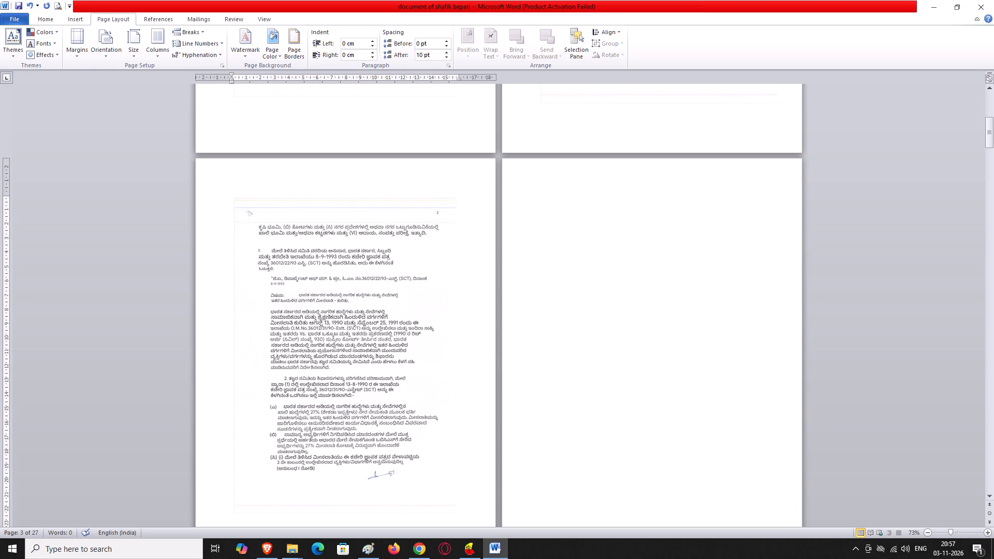
# Place the cursor on the blank fourth page, look back over the pasted pages and save the Word document.
pyautogui.click(554, 204)
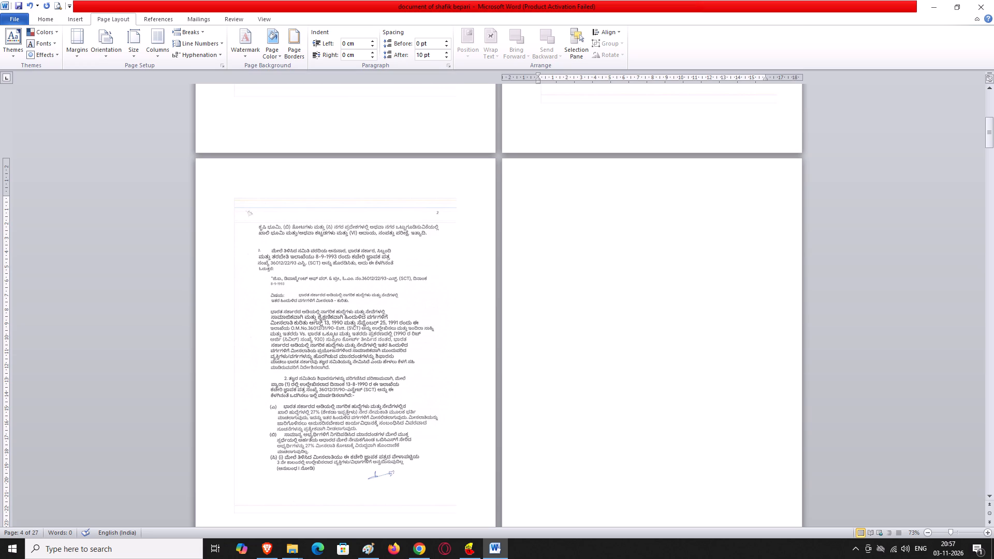
pyautogui.scroll(-7, 554, 213)
pyautogui.scroll(15, 558, 217)
pyautogui.scroll(7, 546, 218)
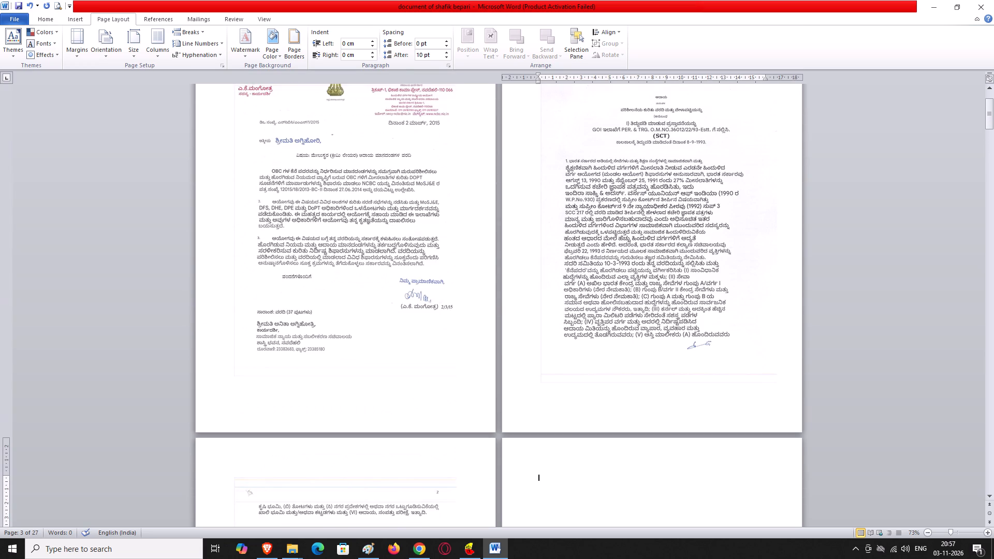
pyautogui.scroll(7, 546, 218)
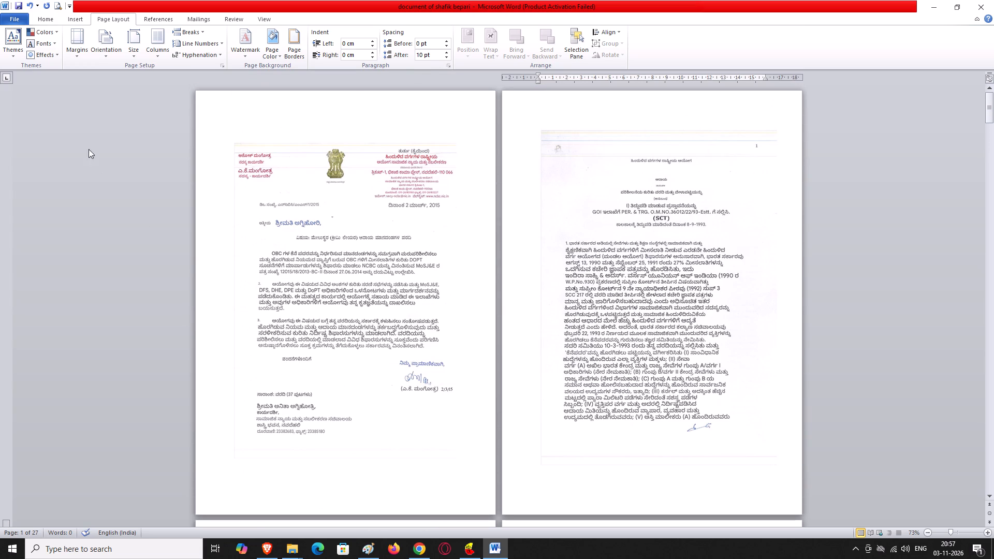
pyautogui.click(17, 6)
# Close the Word document and Paint, and minimise the File Explorer and Chrome windows to reach the desktop.
pyautogui.click(986, 4)
pyautogui.click(993, 0)
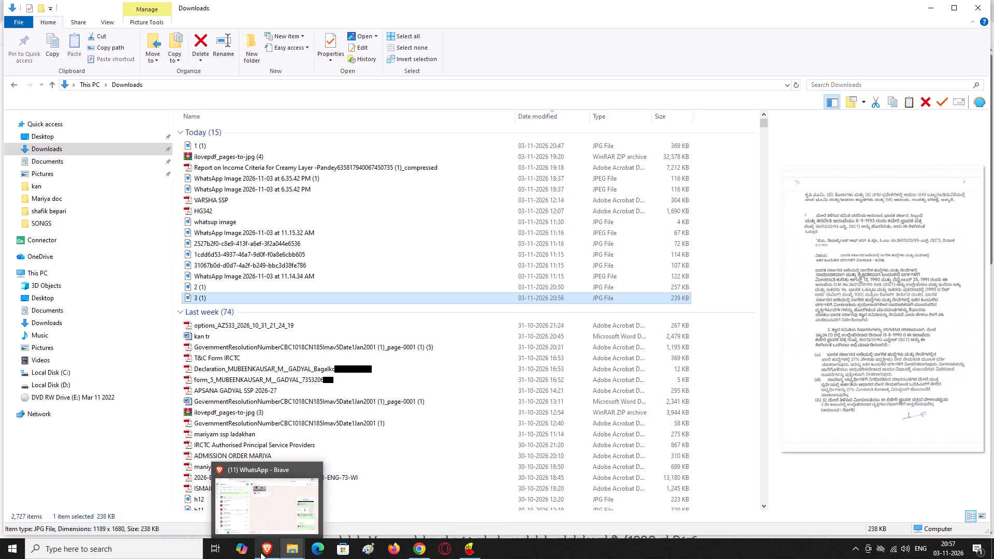
pyautogui.click(926, 4)
pyautogui.click(926, 4)
pyautogui.click(926, 4)
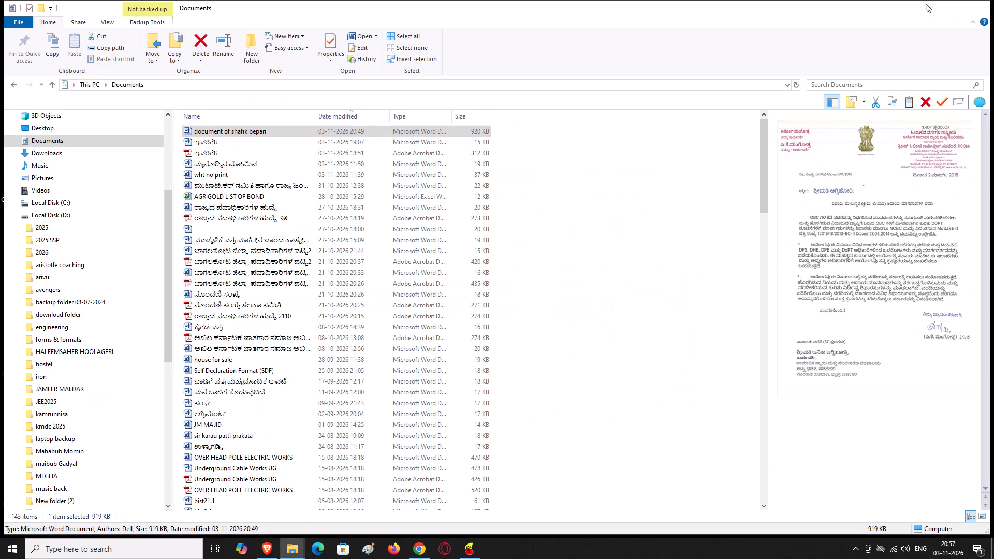
# Open the creamy layer income criteria report PDF from the desktop in Adobe Reader.
pyautogui.rightClick(134, 273)
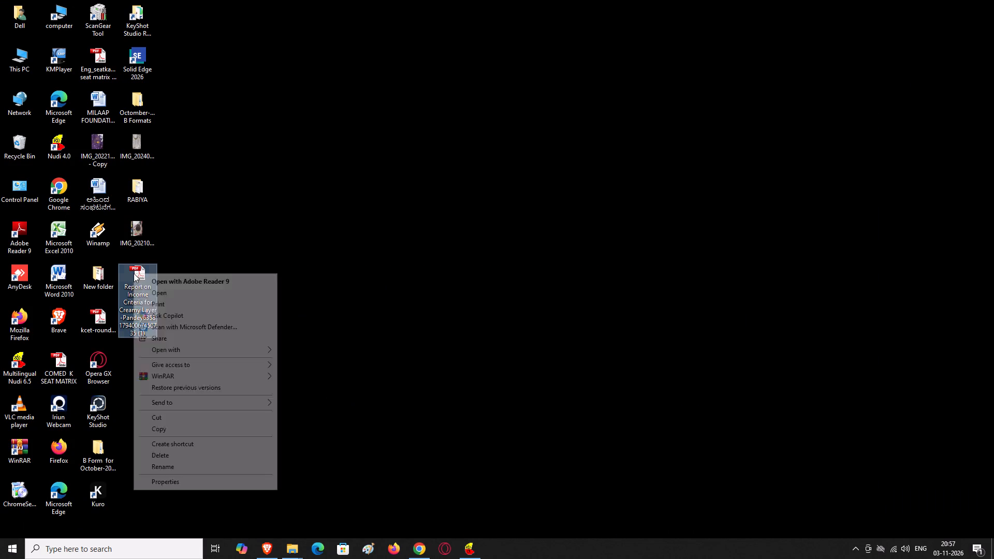
pyautogui.click(148, 277)
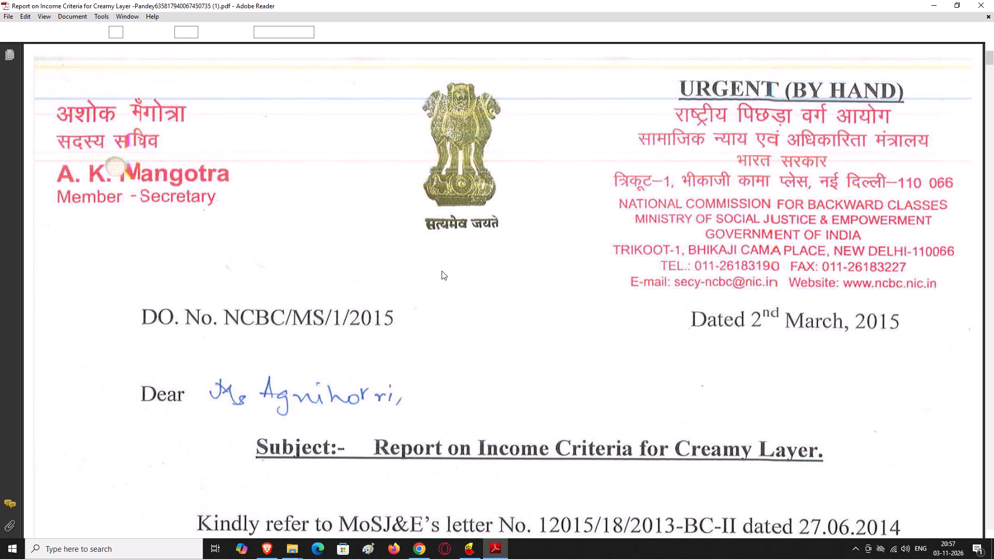
# Reduce the report's magnification to 100% and look over the cover letter on page 1.
pyautogui.scroll(-17, 442, 271)
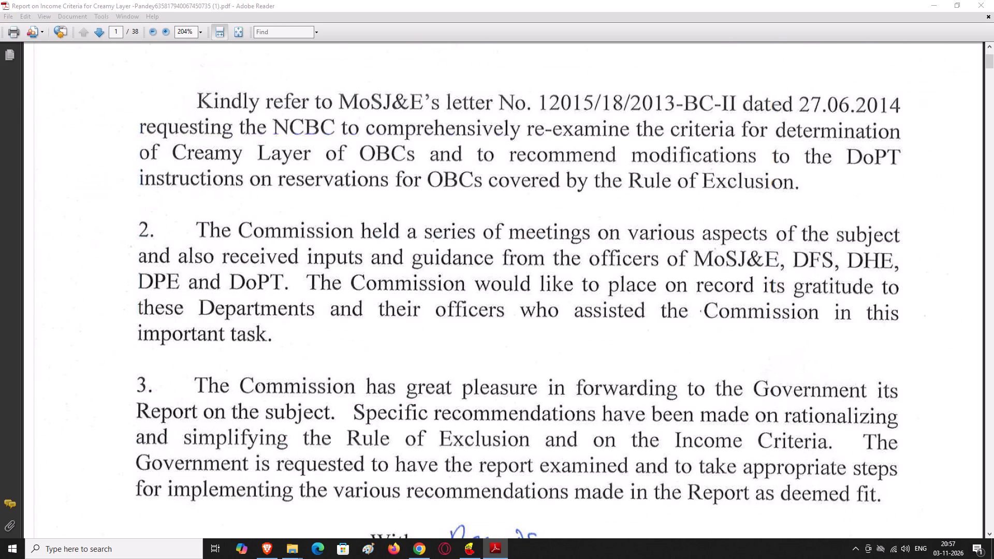
pyautogui.doubleClick(152, 32)
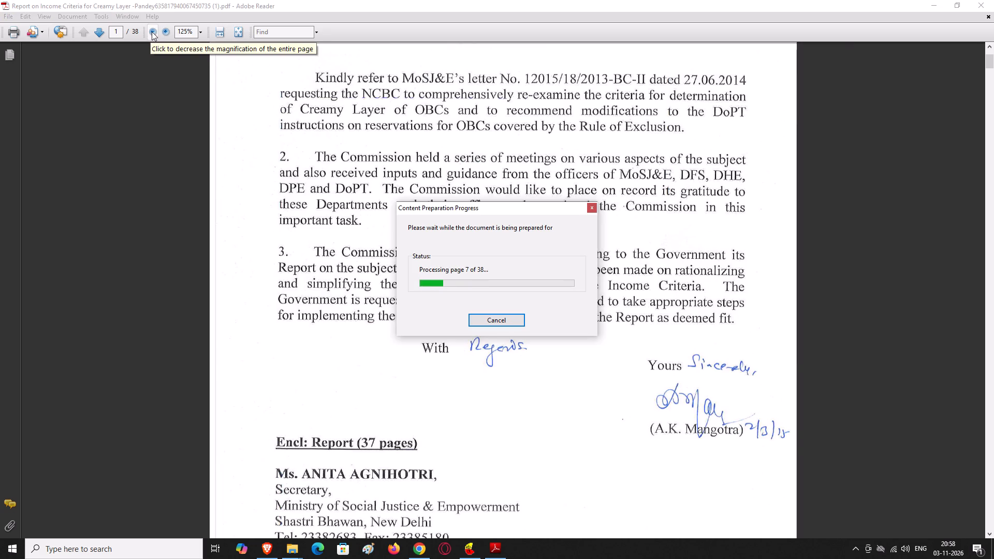
pyautogui.click(152, 32)
pyautogui.scroll(14, 382, 194)
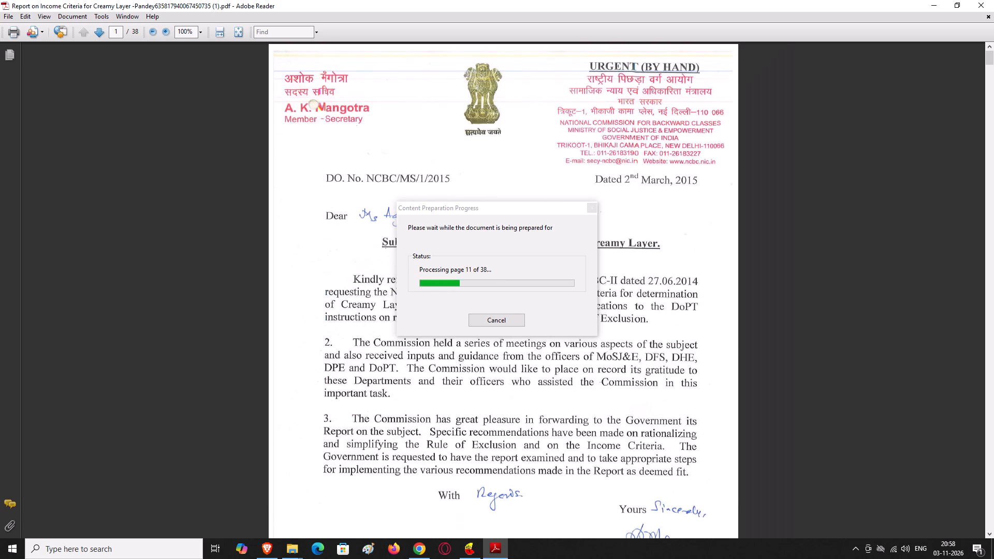
pyautogui.scroll(2, 382, 194)
pyautogui.scroll(-5, 382, 194)
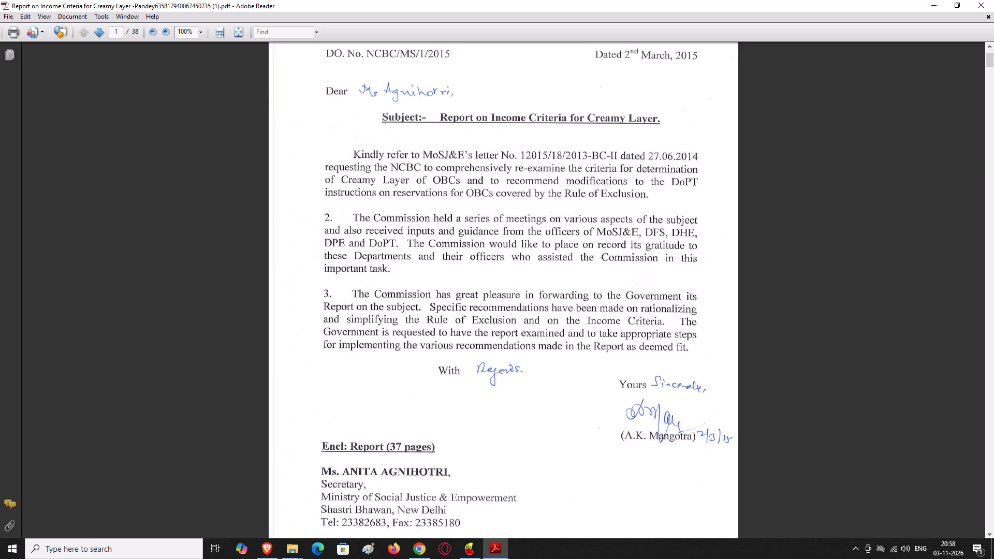
pyautogui.scroll(6, 320, 198)
pyautogui.scroll(-14, 319, 195)
# Look through the rest of the report, from the title page on page 2 to the recruitment tables on page 38.
pyautogui.scroll(-9, 307, 198)
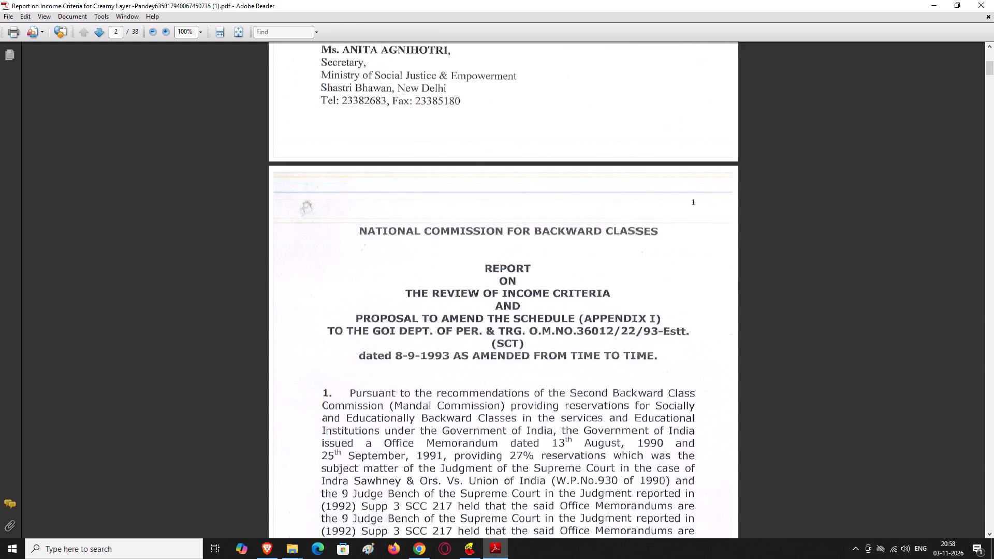
pyautogui.scroll(-20, 302, 201)
pyautogui.scroll(-20, 302, 201)
pyautogui.scroll(-10, 302, 201)
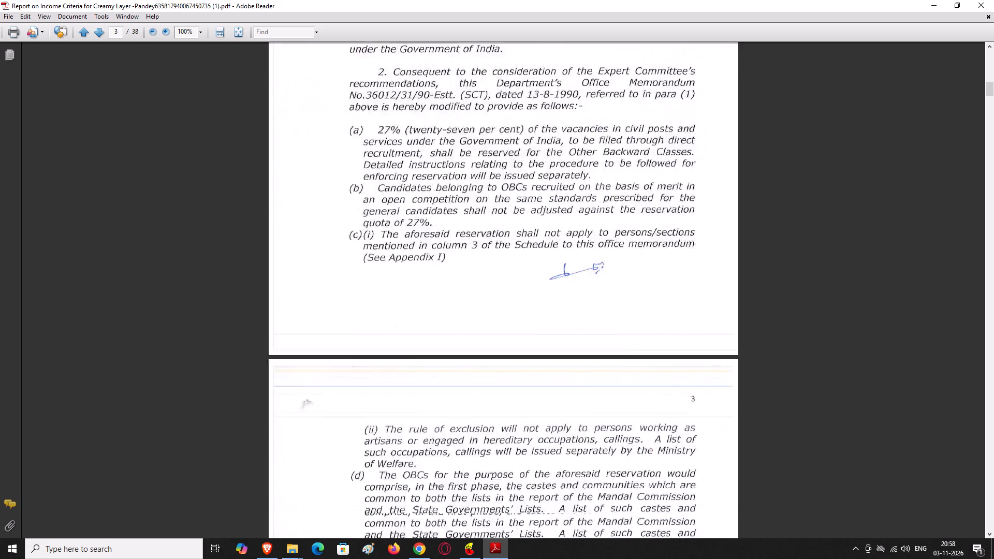
pyautogui.scroll(-19, 310, 199)
pyautogui.scroll(-8, 295, 189)
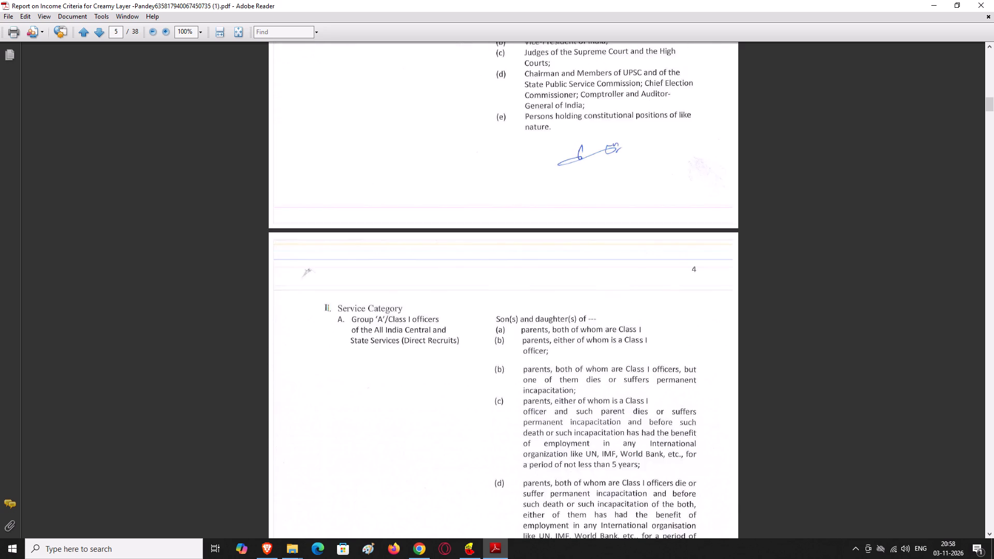
pyautogui.scroll(-15, 295, 190)
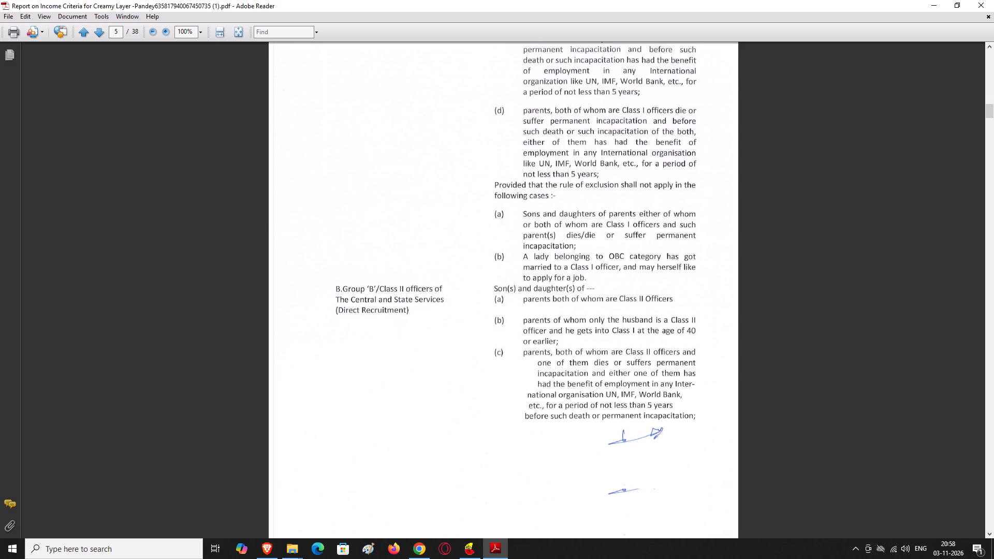
pyautogui.scroll(-8, 290, 195)
pyautogui.scroll(-20, 290, 195)
pyautogui.scroll(-4, 290, 195)
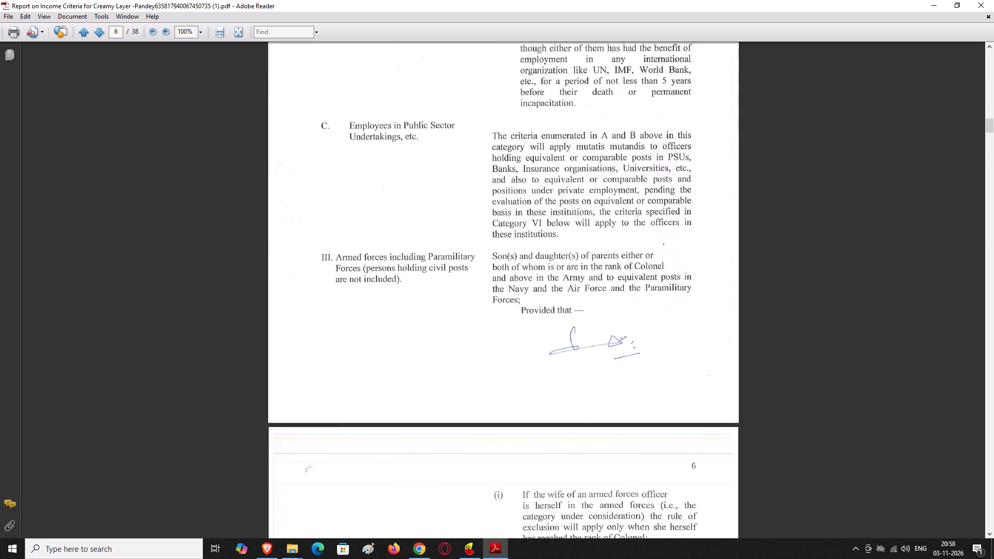
pyautogui.scroll(-14, 286, 200)
pyautogui.scroll(-20, 281, 192)
pyautogui.scroll(-6, 281, 192)
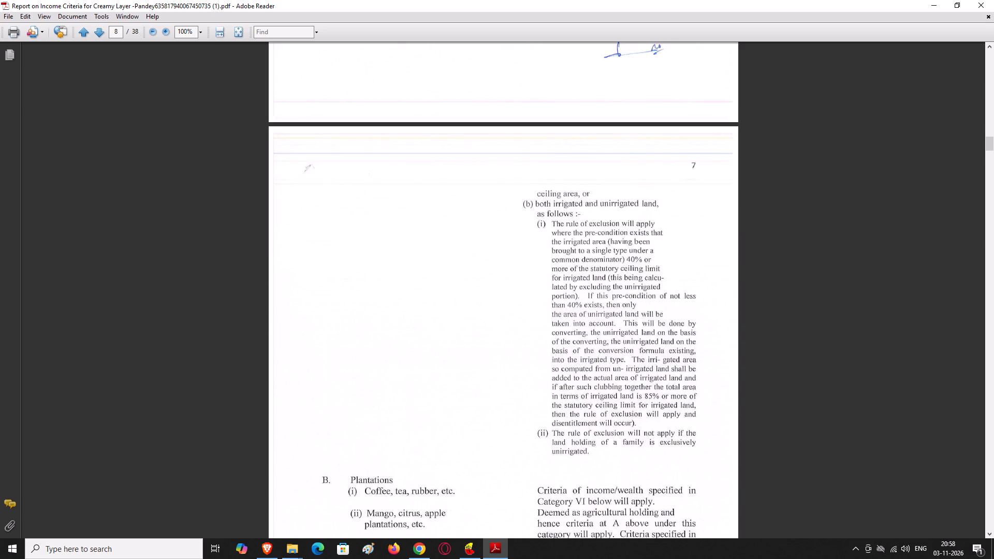
pyautogui.scroll(-6, 285, 190)
pyautogui.scroll(-20, 286, 185)
pyautogui.scroll(-19, 286, 185)
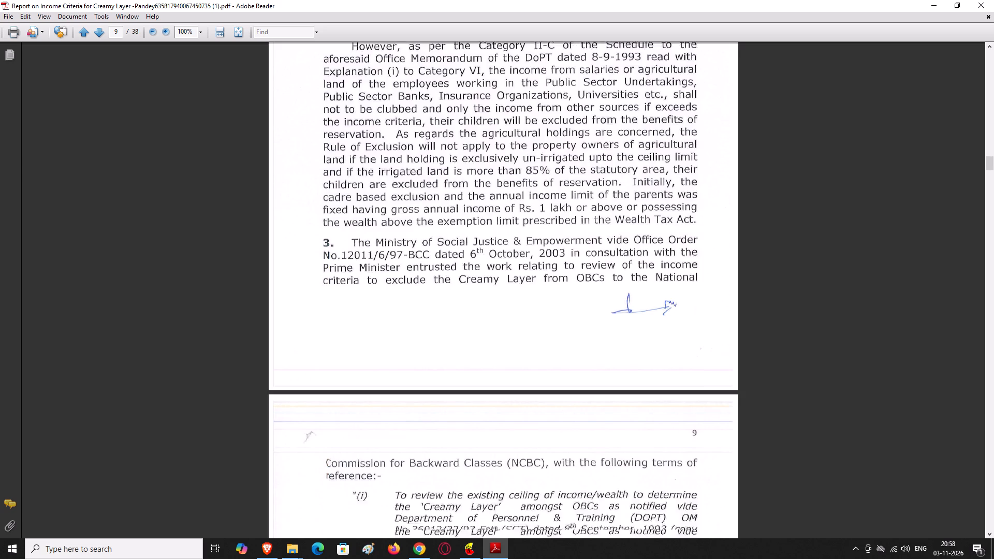
pyautogui.scroll(-12, 294, 194)
pyautogui.scroll(-16, 295, 190)
pyautogui.scroll(-6, 307, 188)
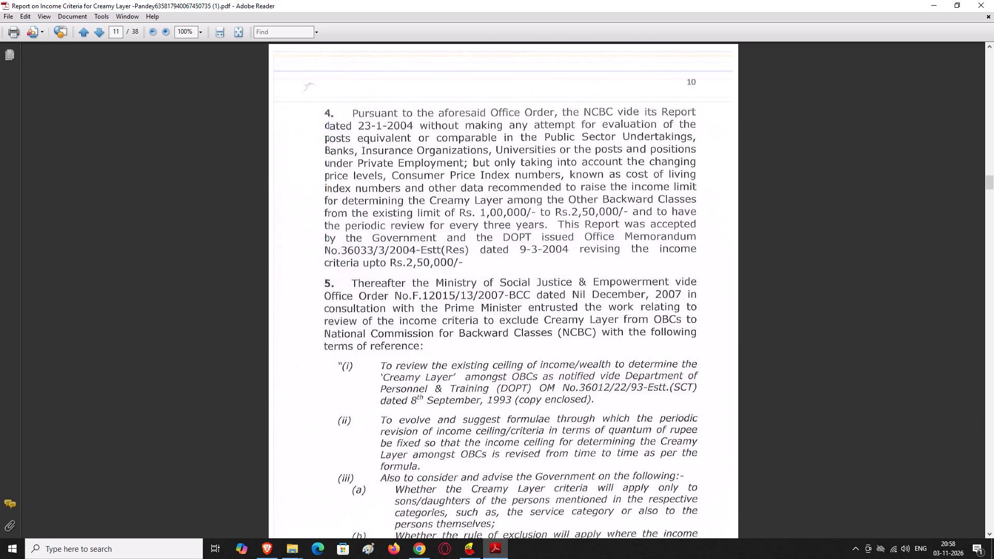
pyautogui.scroll(-20, 304, 196)
pyautogui.scroll(-16, 304, 196)
pyautogui.scroll(-16, 283, 225)
pyautogui.scroll(-8, 287, 223)
pyautogui.scroll(-14, 285, 224)
pyautogui.scroll(-7, 290, 229)
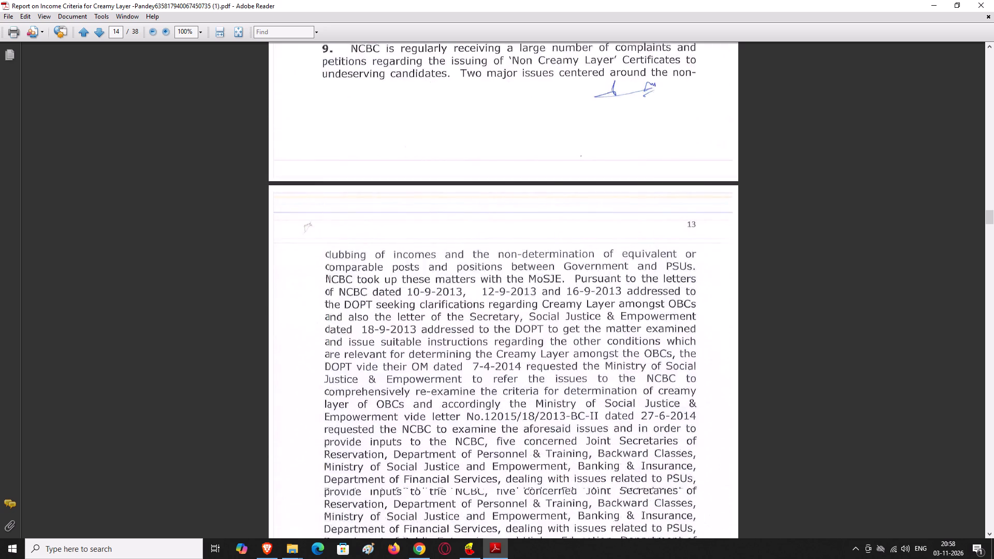
pyautogui.scroll(-20, 291, 233)
pyautogui.scroll(-20, 291, 233)
pyautogui.scroll(-1, 291, 233)
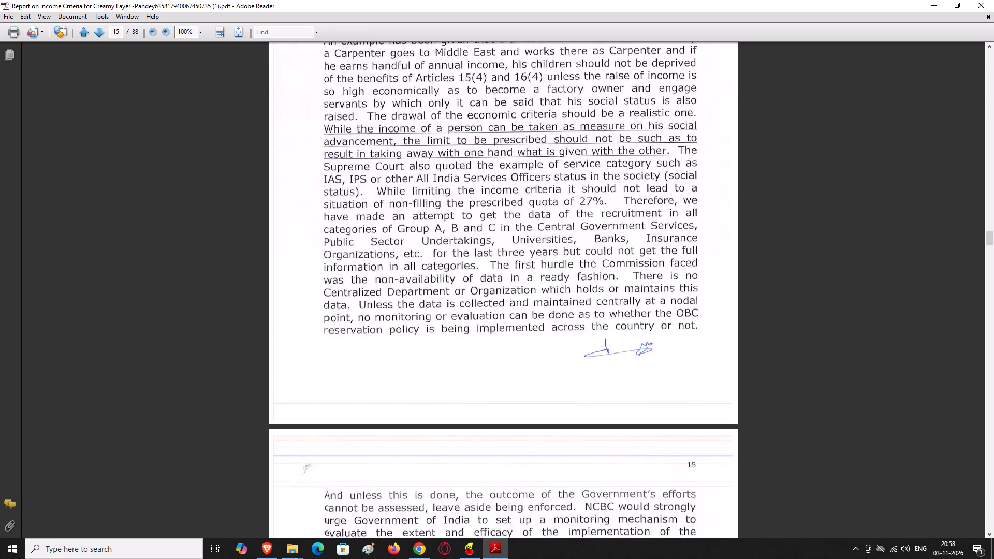
pyautogui.scroll(-20, 283, 237)
pyautogui.scroll(-20, 283, 237)
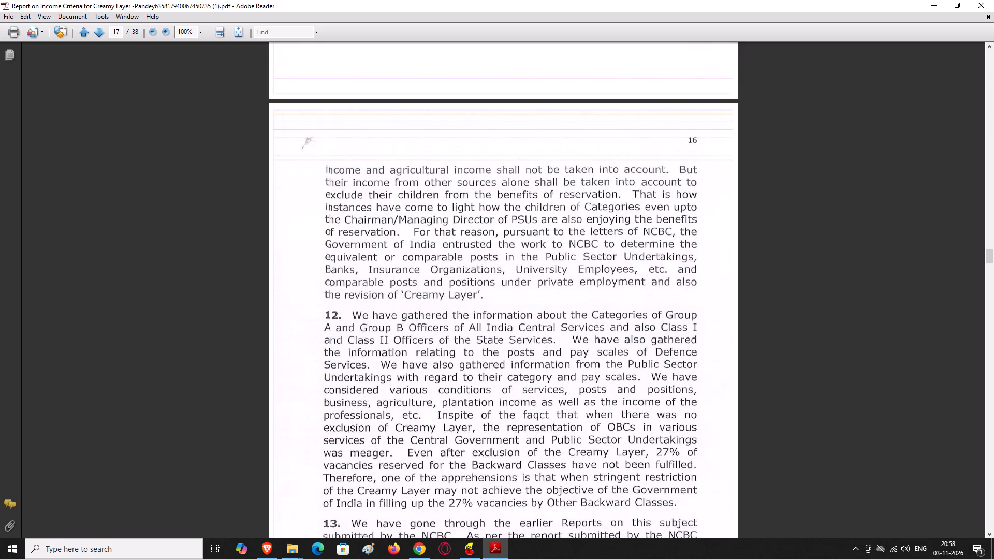
pyautogui.scroll(-8, 280, 230)
pyautogui.scroll(-20, 282, 231)
pyautogui.scroll(-16, 282, 231)
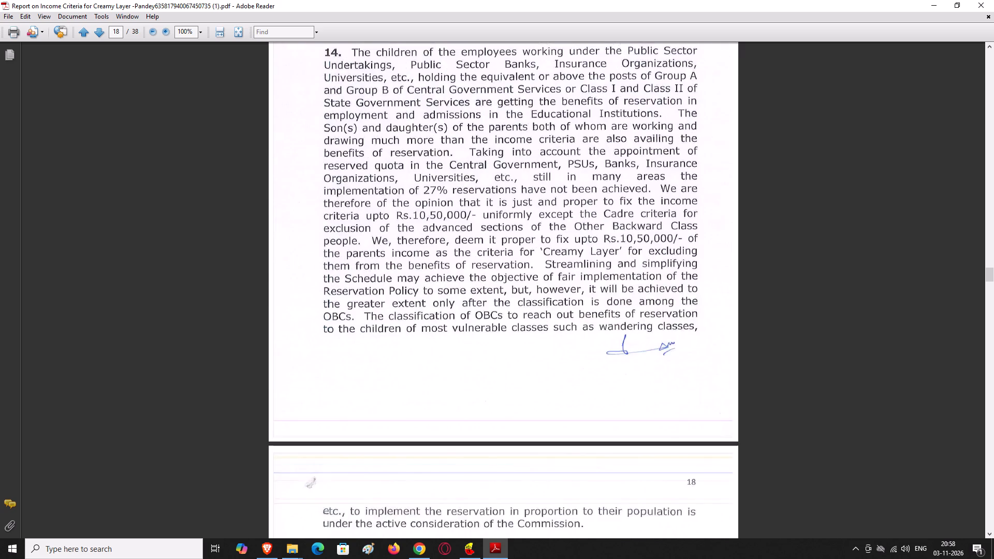
pyautogui.scroll(-13, 307, 251)
pyautogui.scroll(-16, 305, 246)
pyautogui.scroll(-8, 300, 241)
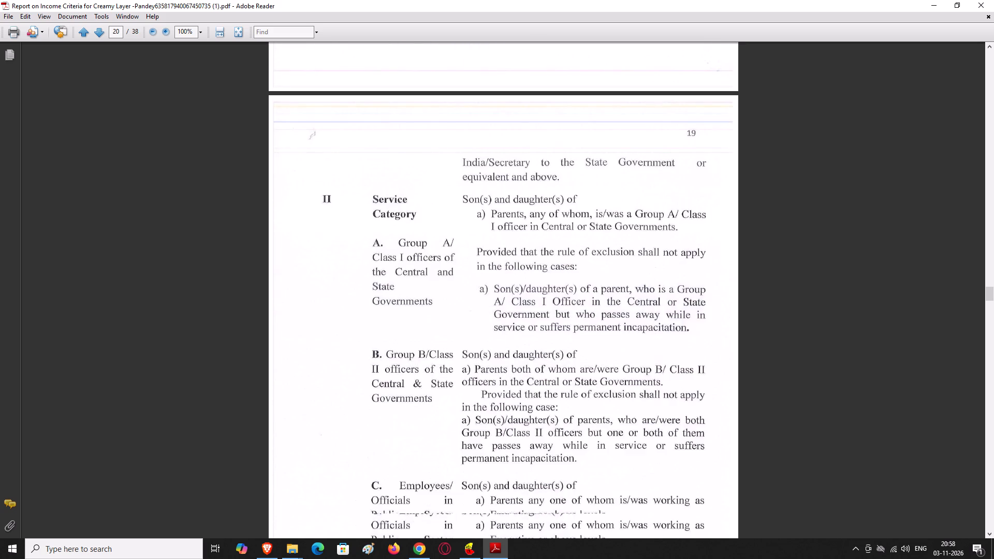
pyautogui.scroll(-15, 295, 239)
pyautogui.scroll(-17, 298, 243)
pyautogui.scroll(-19, 295, 250)
pyautogui.scroll(-17, 289, 249)
pyautogui.scroll(-14, 310, 260)
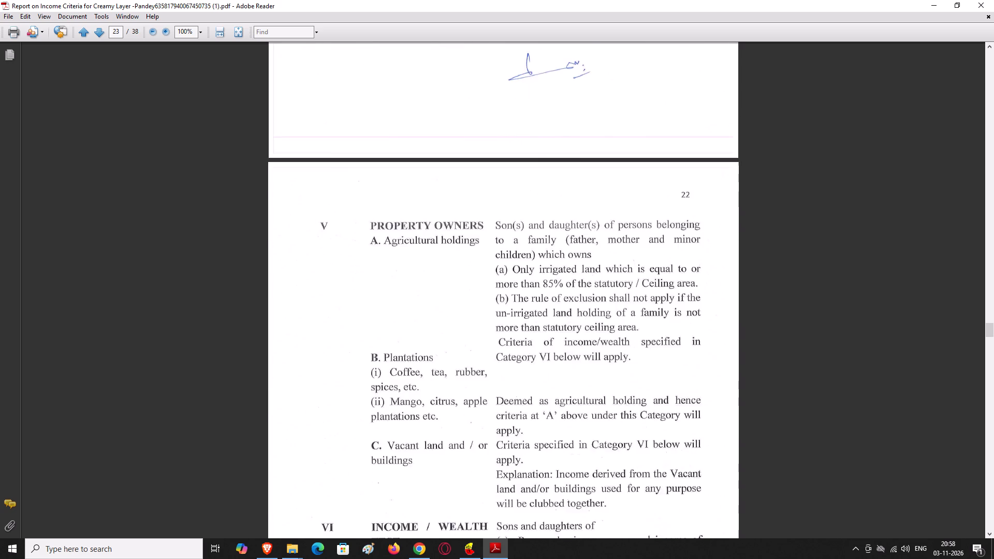
pyautogui.scroll(-12, 310, 262)
pyautogui.scroll(-18, 309, 255)
pyautogui.scroll(-8, 306, 246)
pyautogui.scroll(-17, 307, 247)
pyautogui.scroll(-8, 308, 250)
pyautogui.scroll(-20, 304, 248)
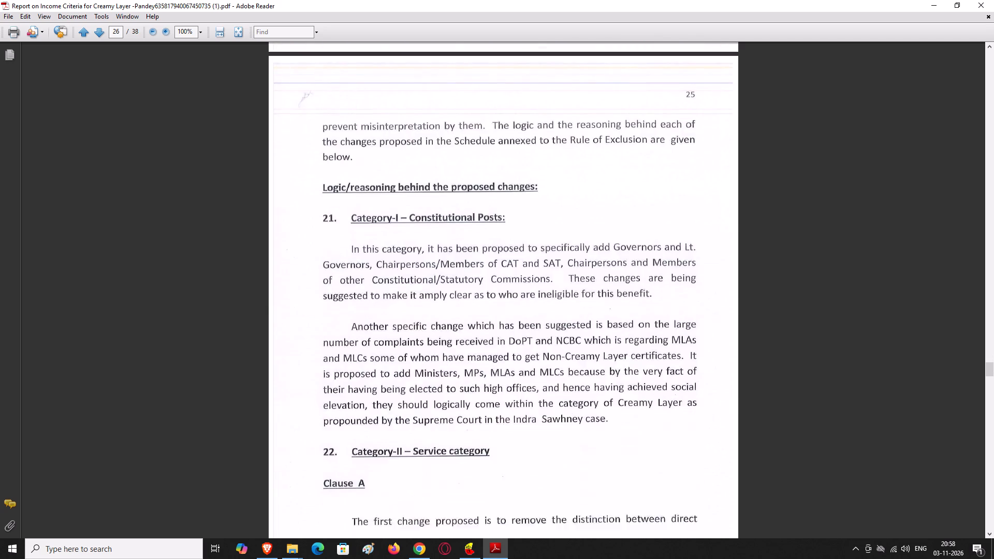
pyautogui.scroll(-20, 307, 249)
pyautogui.scroll(-2, 307, 249)
pyautogui.scroll(-20, 309, 242)
pyautogui.scroll(-5, 309, 242)
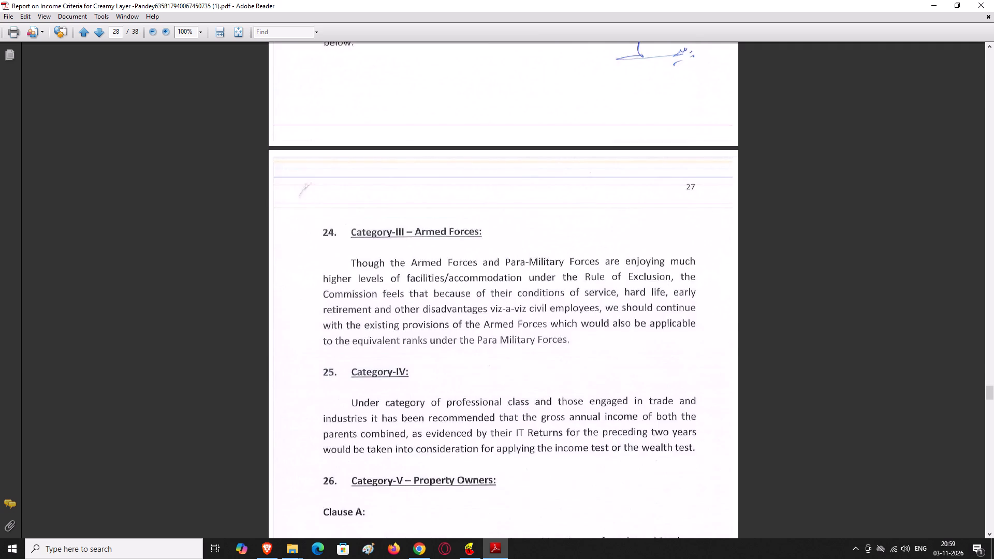
pyautogui.scroll(-17, 312, 259)
pyautogui.scroll(-17, 313, 251)
pyautogui.scroll(-8, 315, 242)
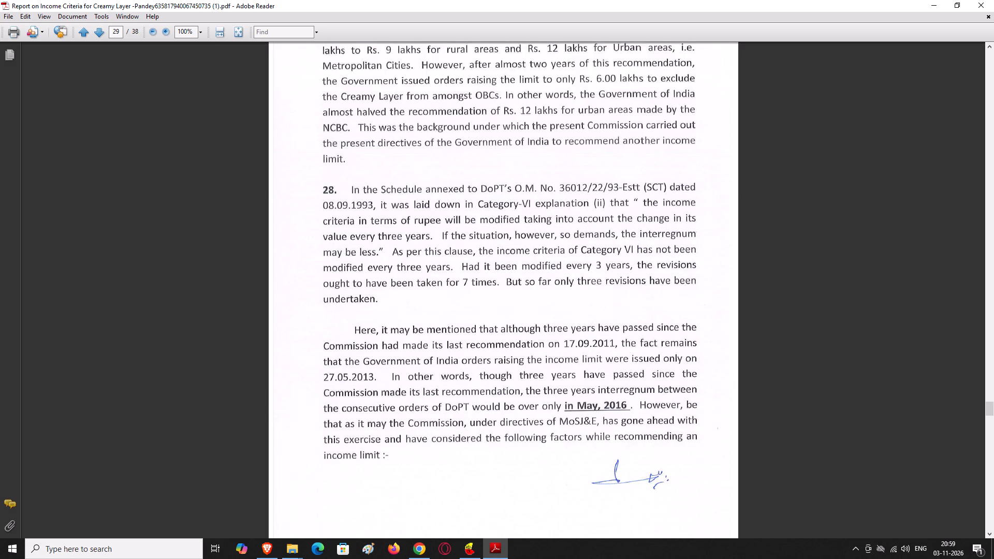
pyautogui.scroll(-17, 320, 247)
pyautogui.scroll(-9, 319, 244)
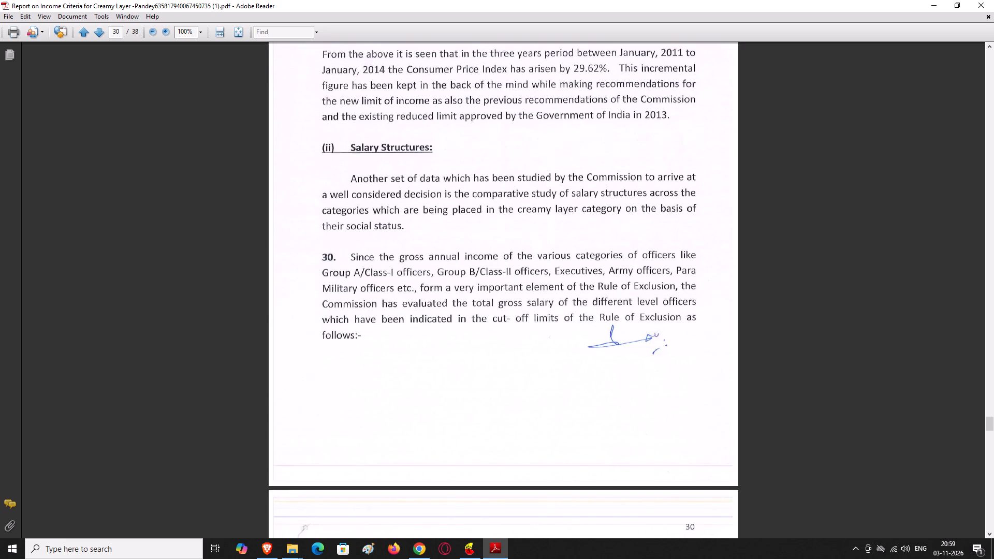
pyautogui.scroll(-16, 319, 242)
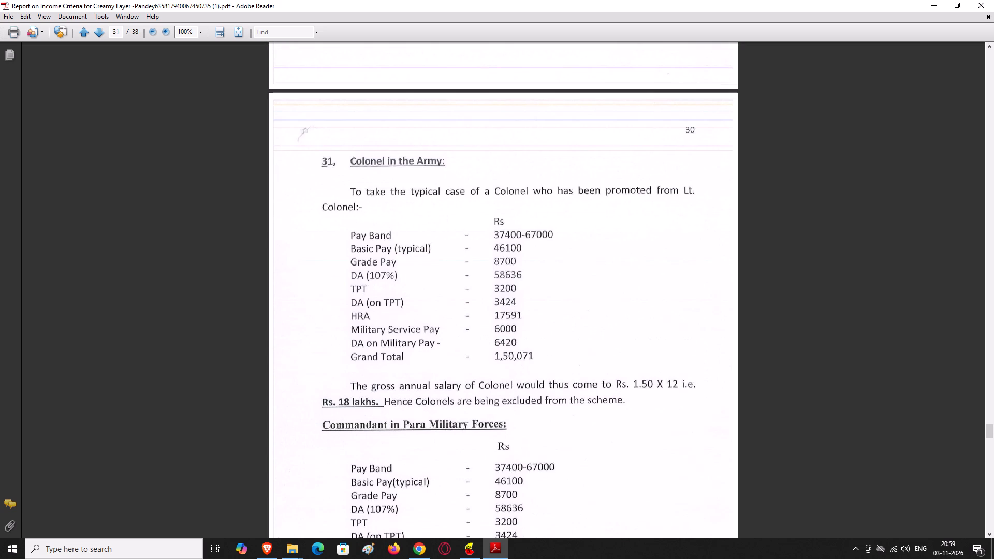
pyautogui.scroll(-9, 317, 240)
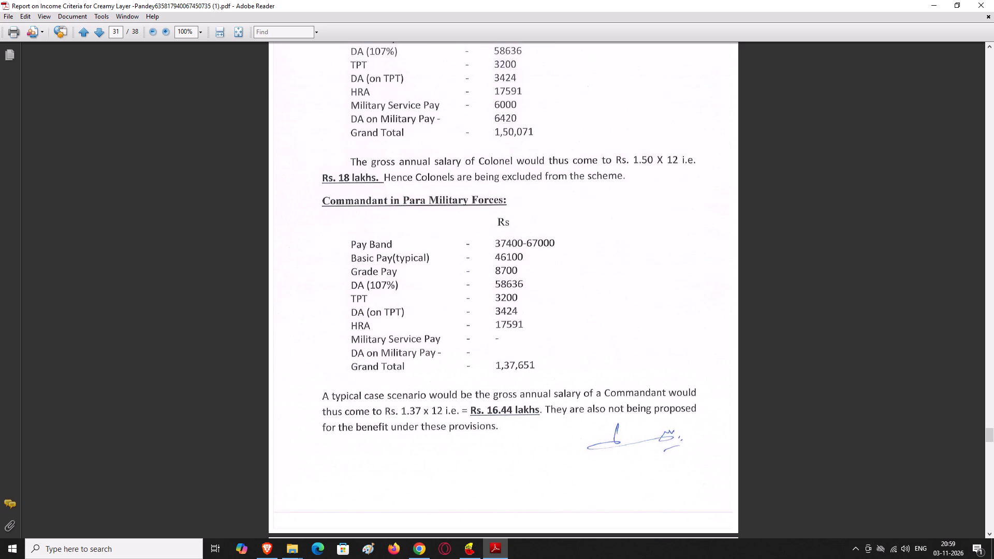
pyautogui.scroll(-16, 317, 241)
pyautogui.scroll(-5, 318, 243)
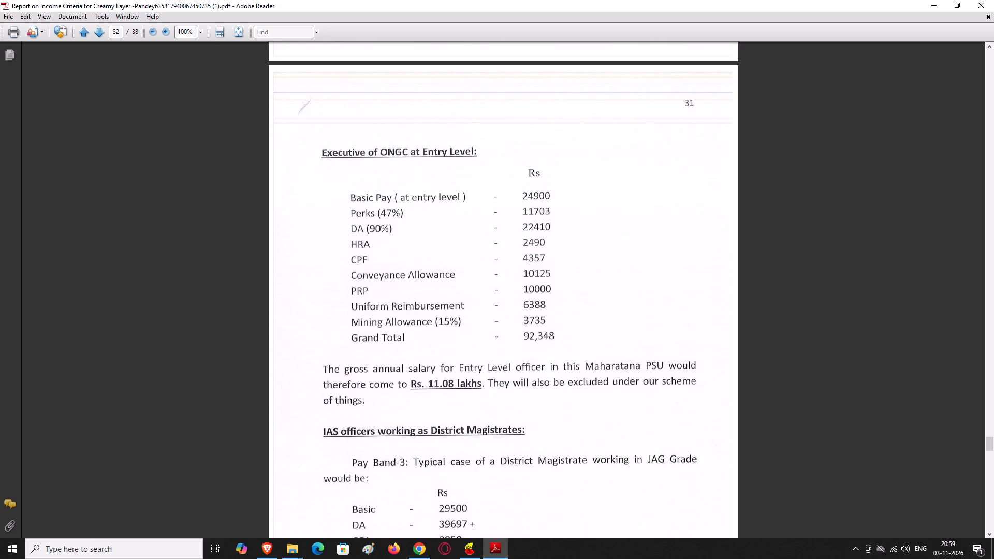
pyautogui.scroll(-18, 318, 243)
pyautogui.scroll(-8, 315, 240)
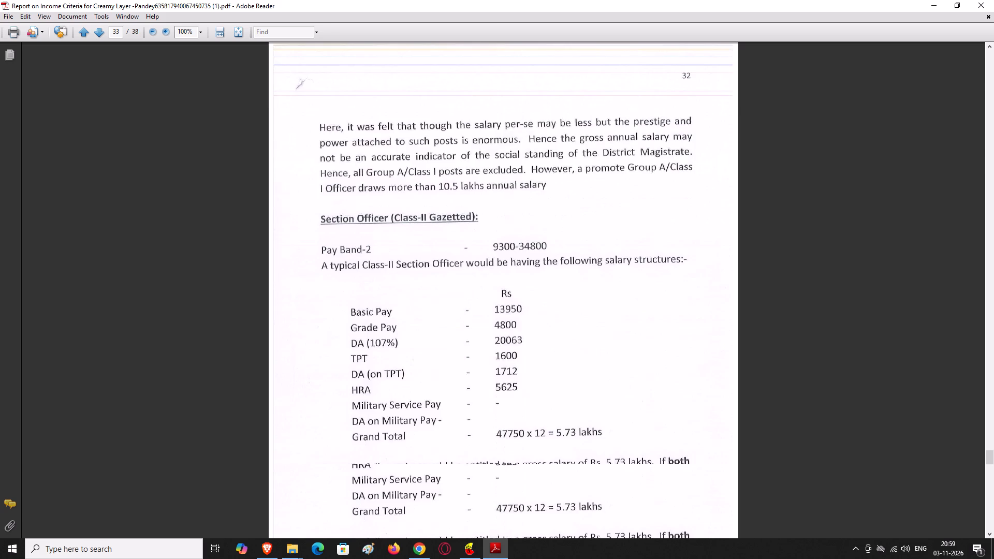
pyautogui.scroll(-15, 315, 239)
pyautogui.scroll(-20, 313, 239)
pyautogui.scroll(-5, 313, 239)
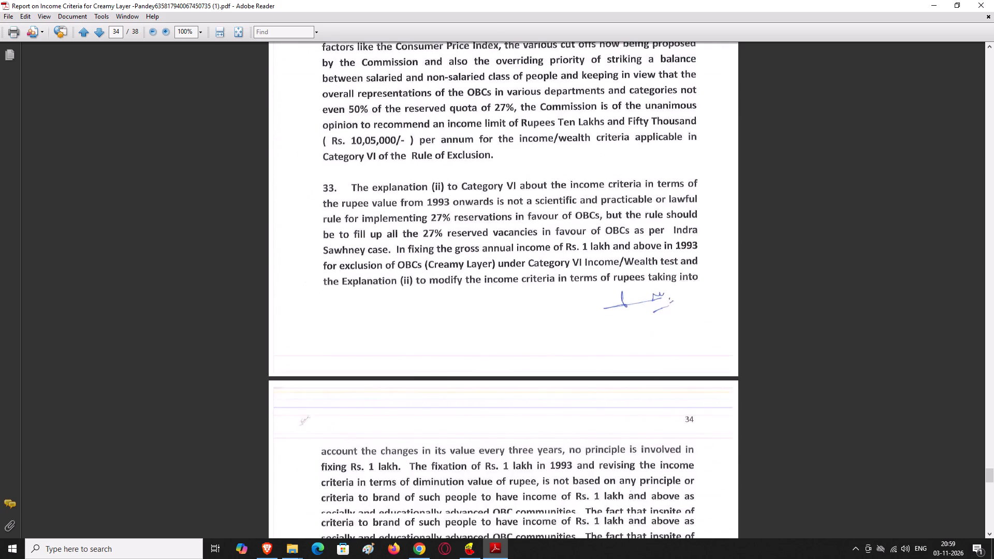
pyautogui.scroll(-17, 311, 238)
pyautogui.scroll(-16, 311, 243)
pyautogui.scroll(-8, 315, 242)
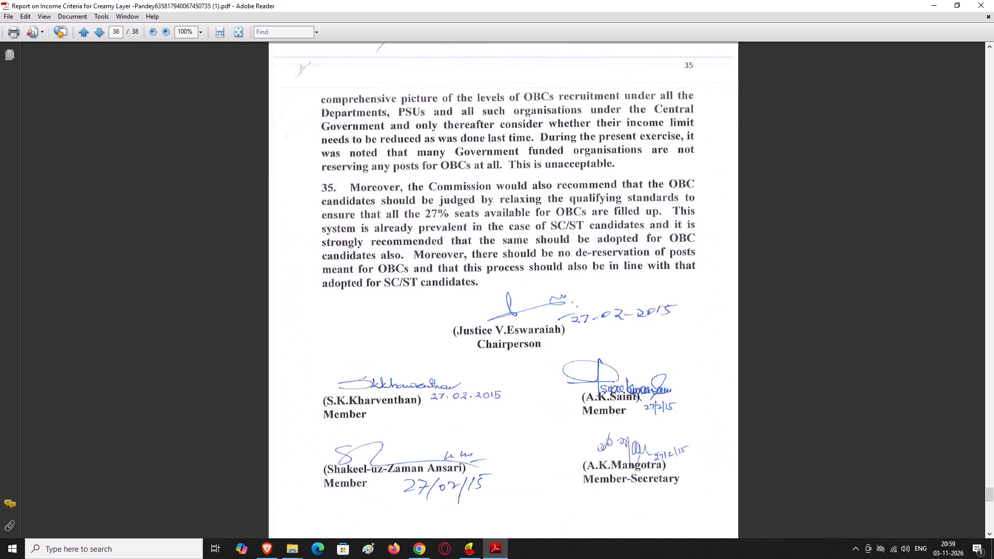
pyautogui.scroll(-8, 316, 242)
pyautogui.scroll(4, 316, 244)
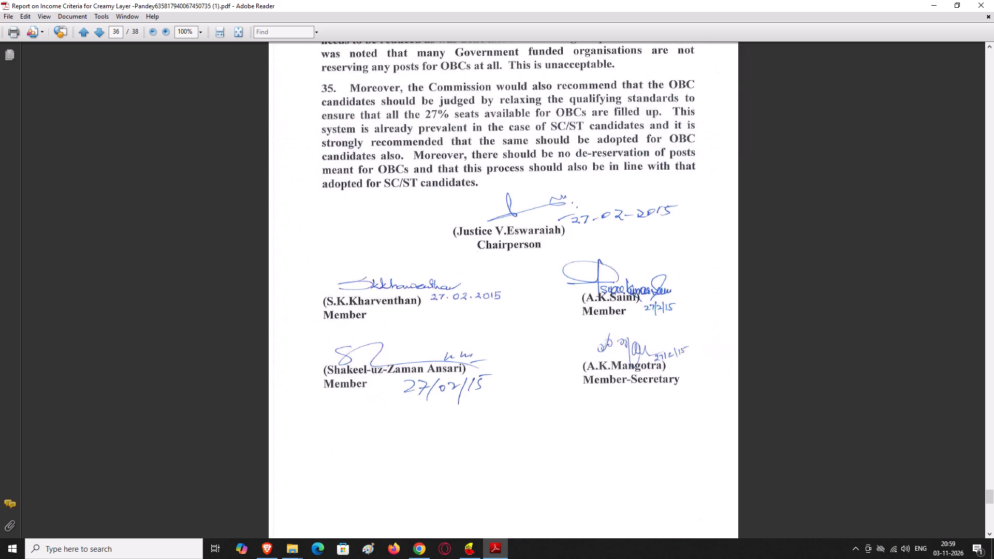
pyautogui.scroll(-18, 316, 242)
pyautogui.scroll(-17, 318, 244)
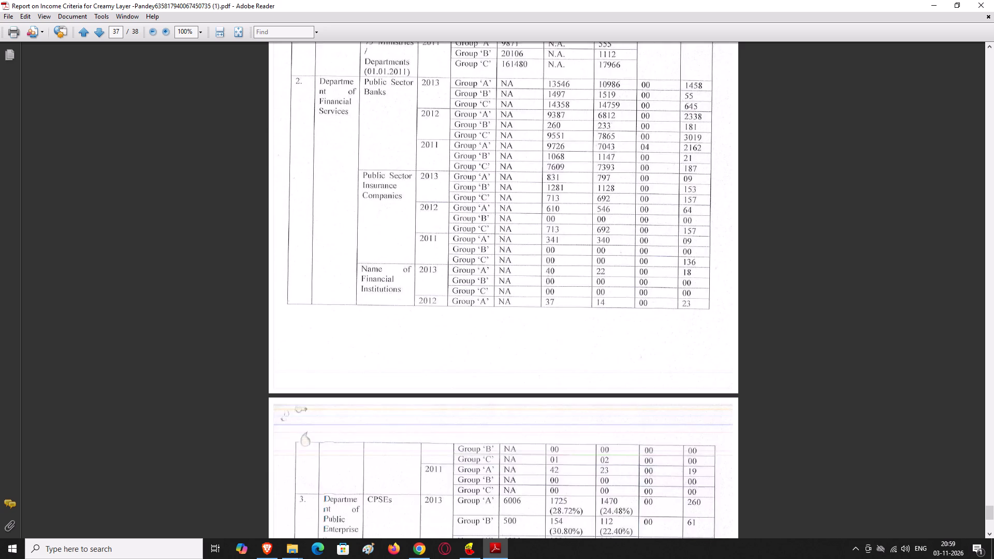
pyautogui.scroll(-17, 318, 241)
pyautogui.scroll(-15, 315, 243)
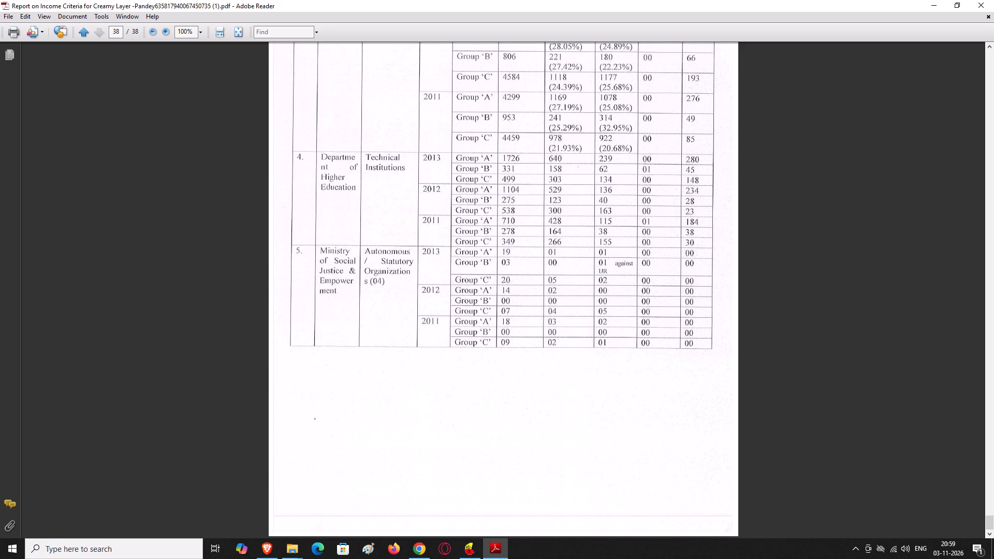
# Close the creamy layer report PDF.
pyautogui.click(991, 2)
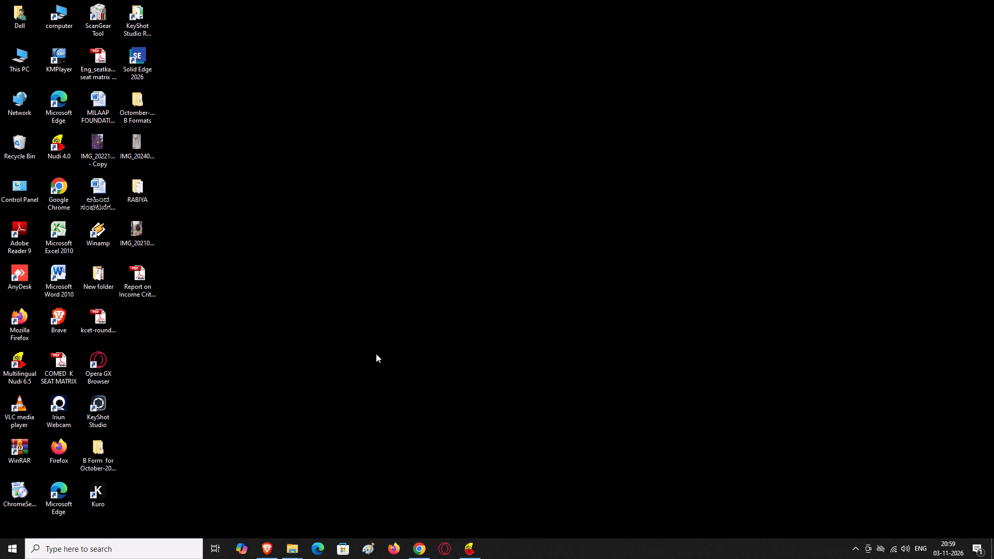
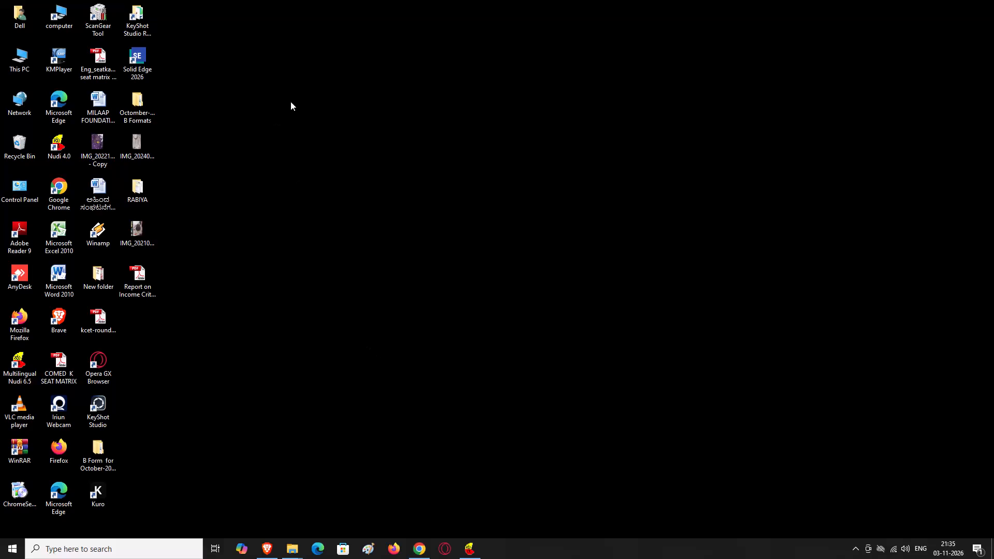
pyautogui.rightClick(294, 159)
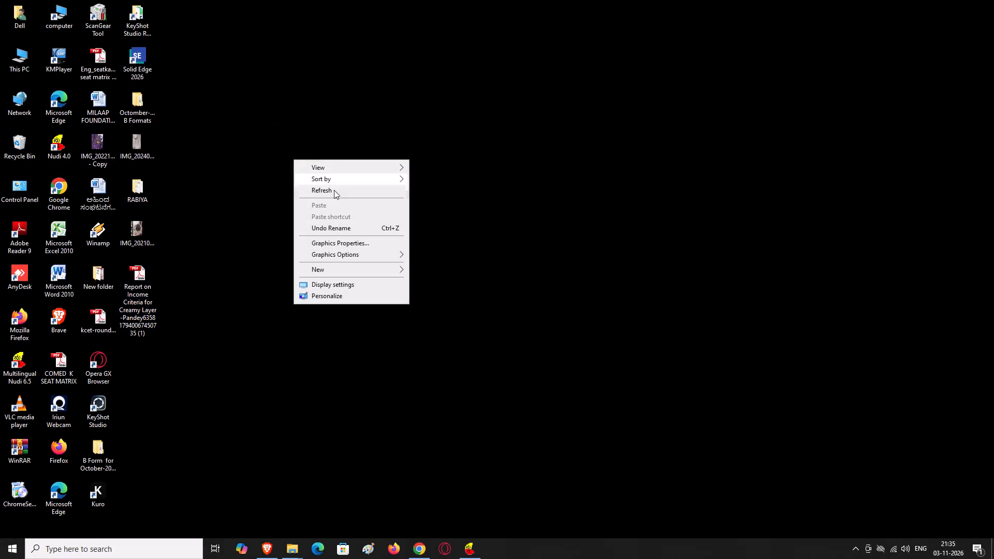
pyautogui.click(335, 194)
# Close the Nudi editor window containing the Kannada creamy layer text and discard its changes.
pyautogui.click(467, 558)
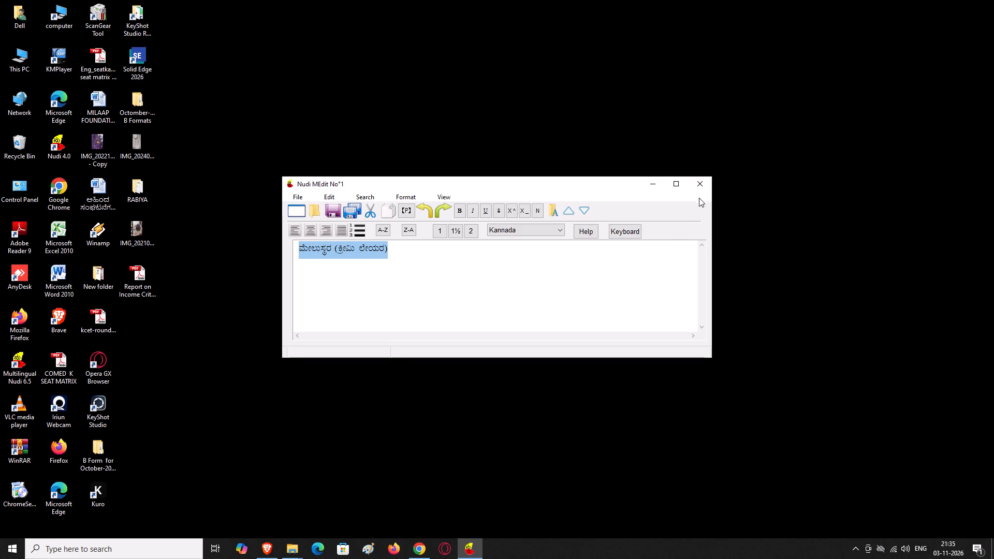
pyautogui.click(699, 186)
pyautogui.click(496, 308)
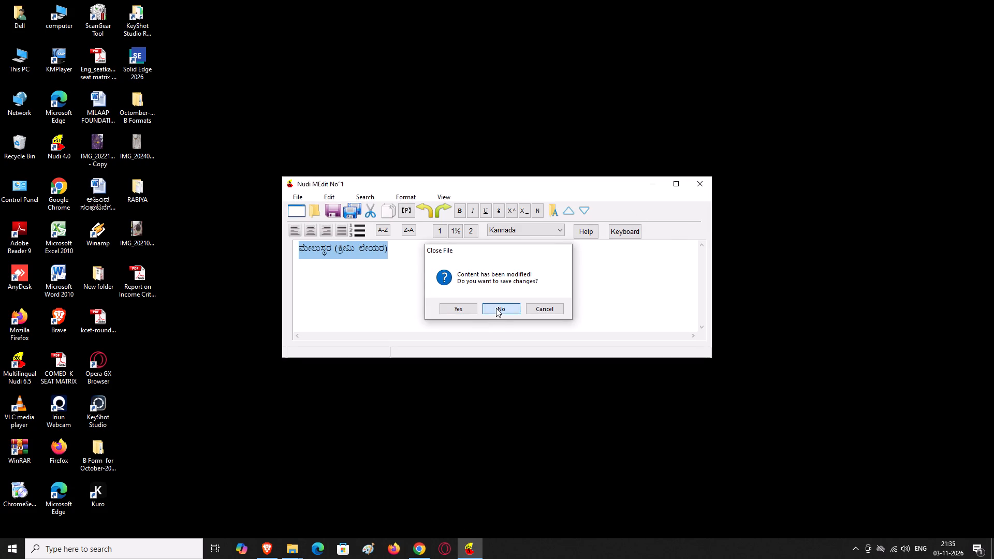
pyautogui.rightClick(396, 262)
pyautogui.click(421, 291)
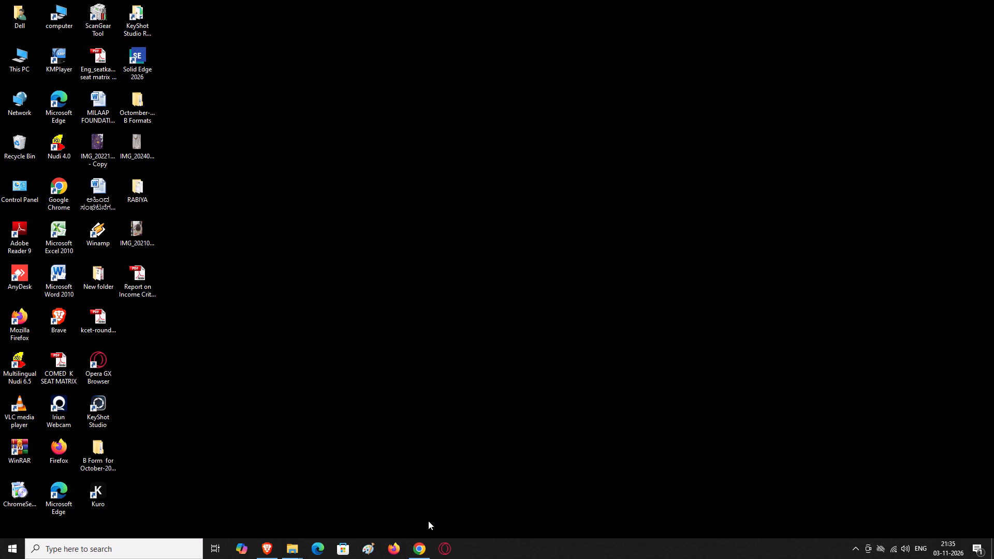
# Switch to Chrome and close the browser window showing the Google Translate image translation.
pyautogui.click(416, 548)
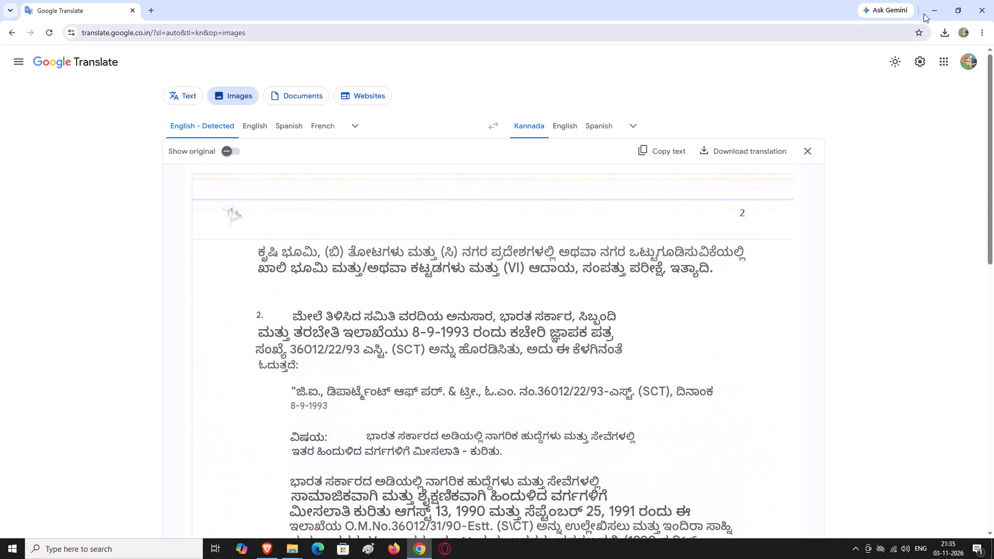
pyautogui.click(986, 1)
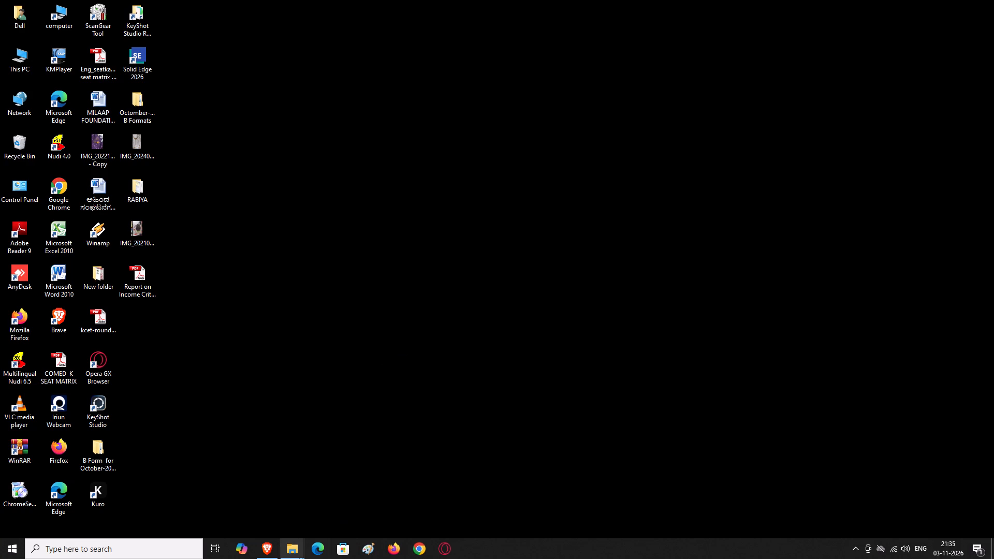
# Close one of the open File Explorer windows, keeping the Documents window open.
pyautogui.click(289, 550)
pyautogui.click(399, 472)
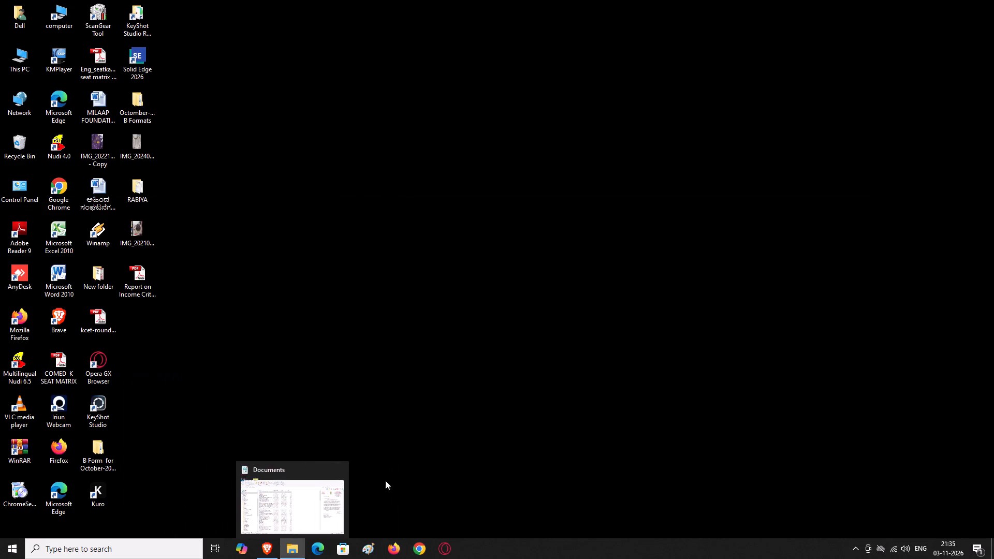